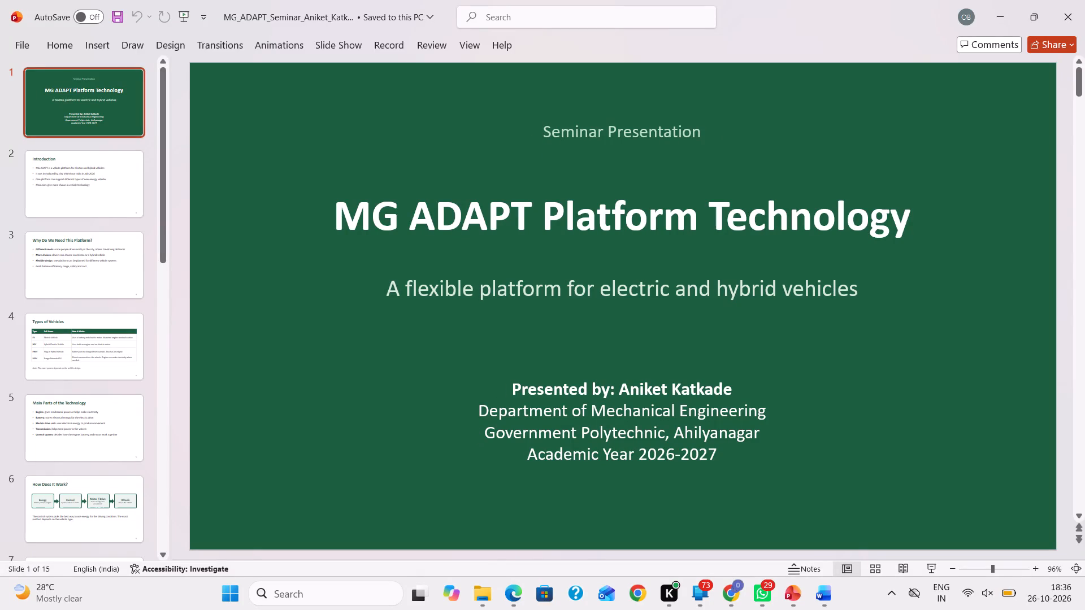
Copy the "Government Polytechnic, Ahilyanagar" line from the title slide's presenter details and remove it there, leaving "Academic Year 2026-2027" as the last line.
left_click_drag(491, 433, 630, 442)
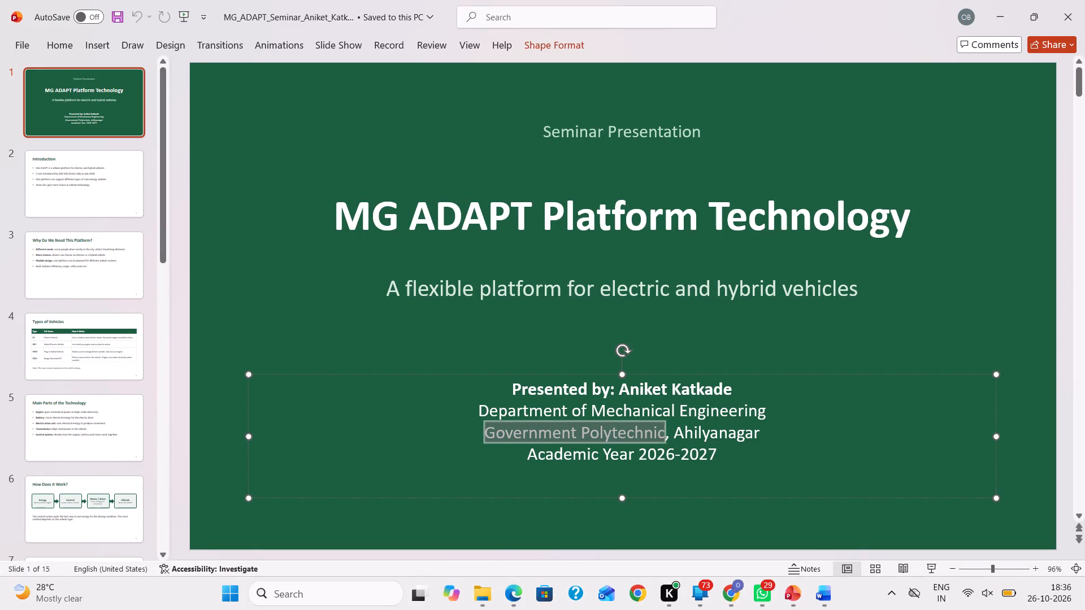
left_click_drag(630, 442, 756, 435)
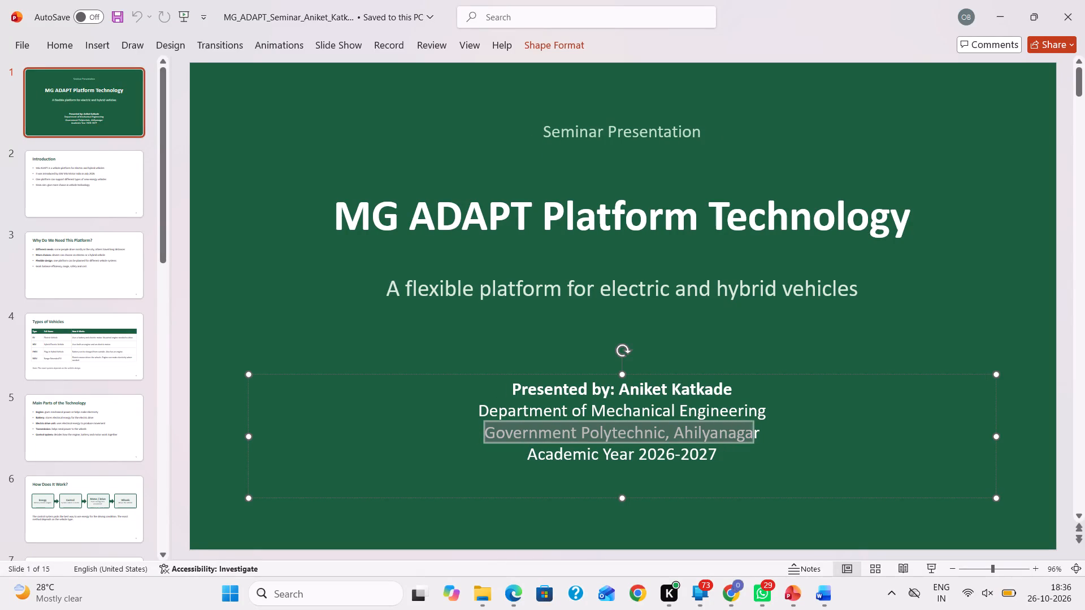
left_click_drag(756, 435, 757, 434)
left_click_drag(757, 434, 805, 456)
left_click(805, 456)
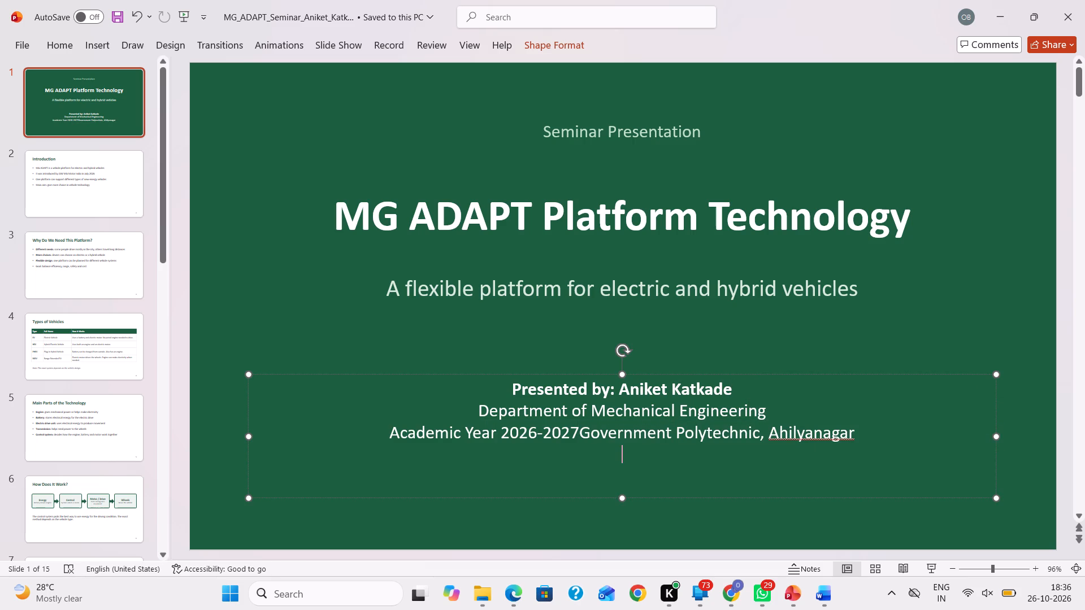
left_click_drag(579, 429, 644, 443)
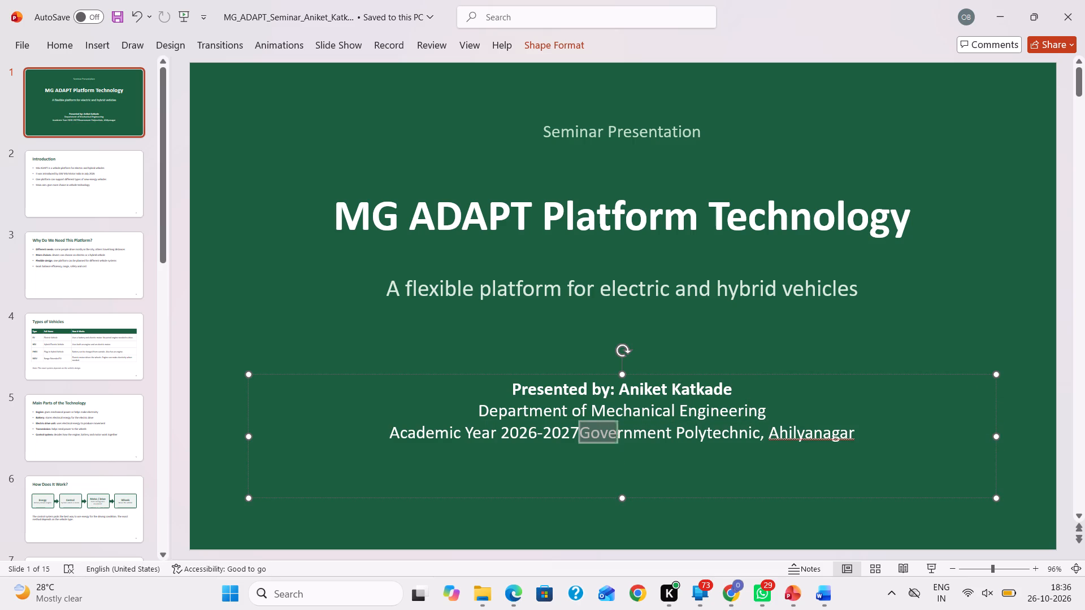
left_click_drag(644, 443, 597, 439)
left_click_drag(597, 439, 748, 462)
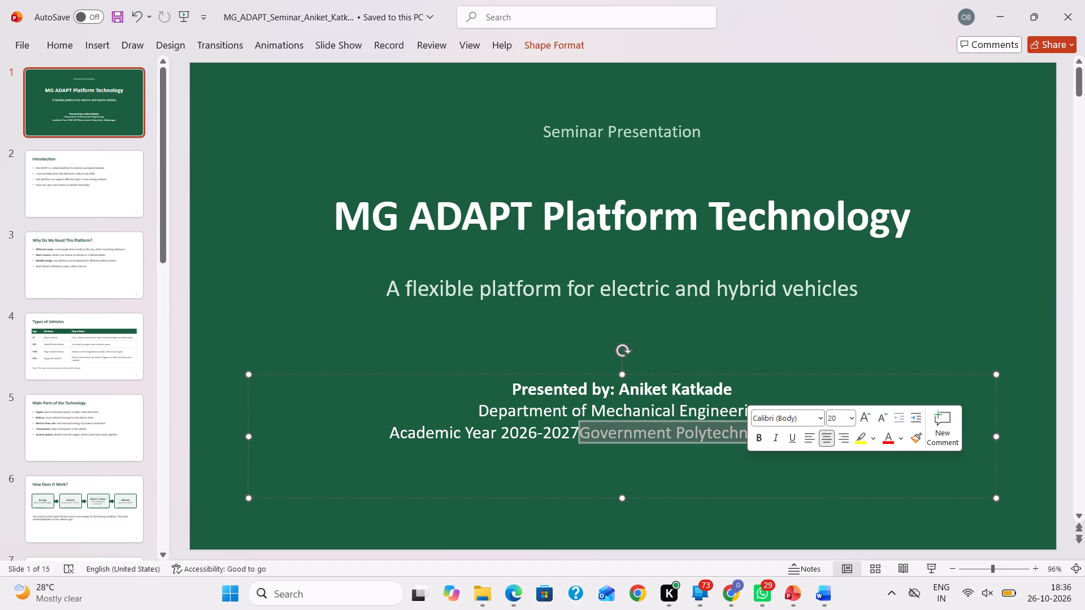
key("ctrl+c")
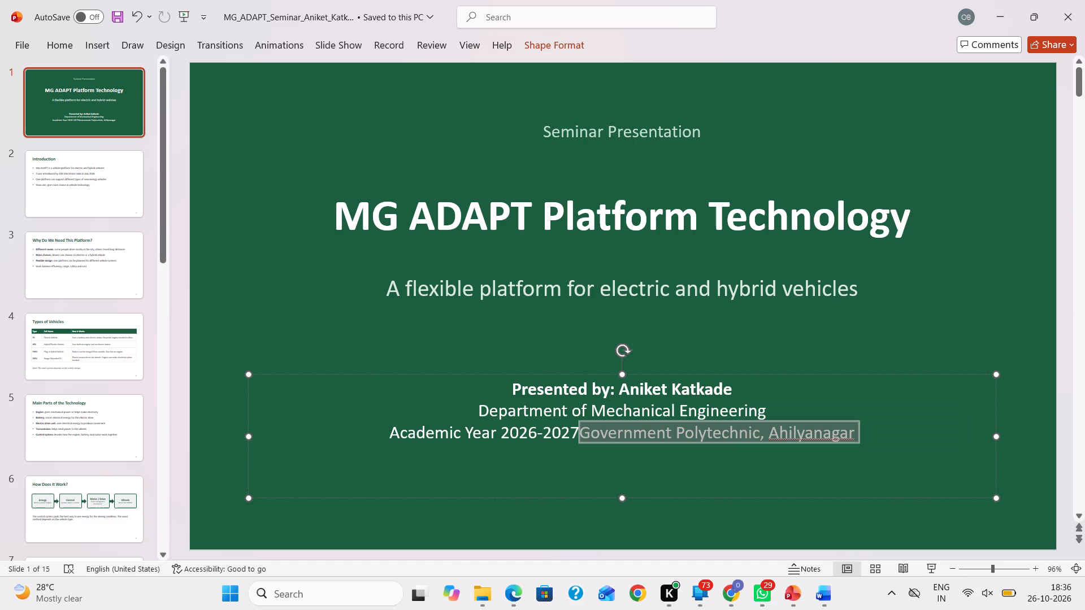
key("period")
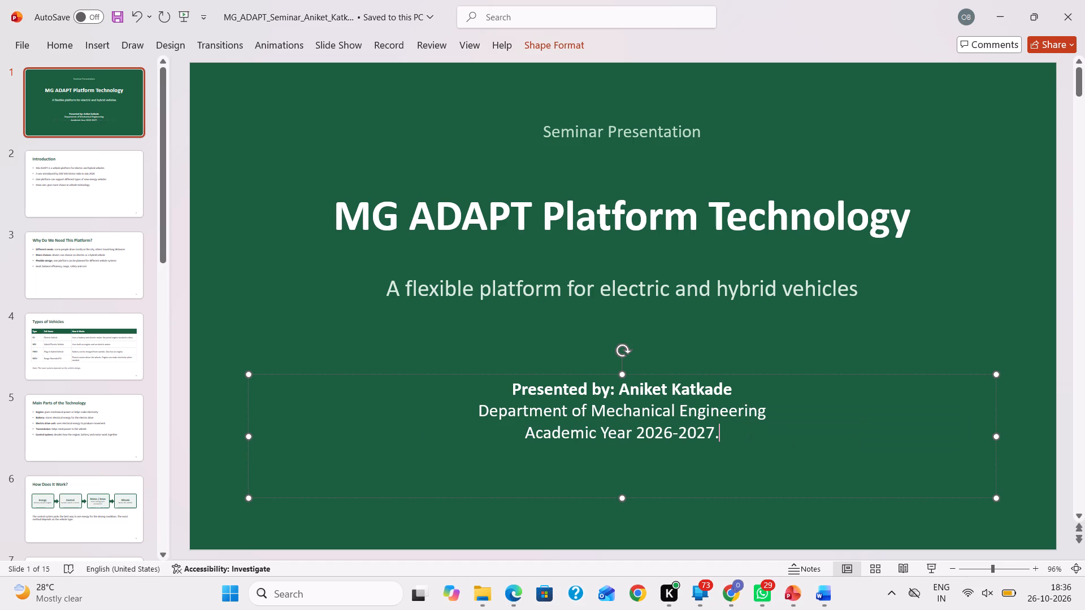
key("BackSpace")
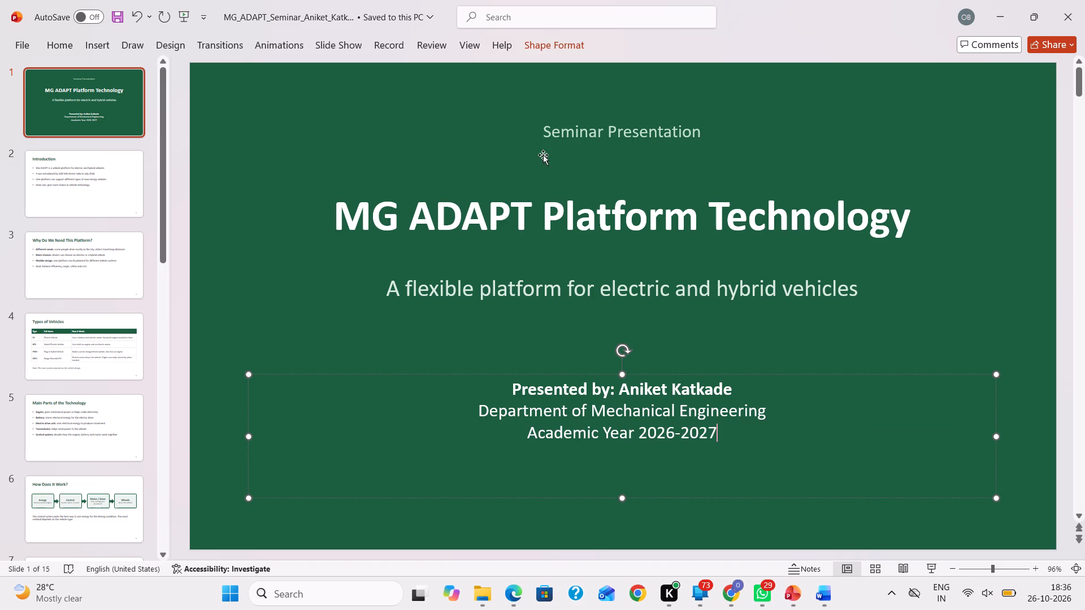
Replace the "Seminar Presentation" text above the title with the copied "Government Polytechnic, Ahilyanagar".
left_click(548, 121)
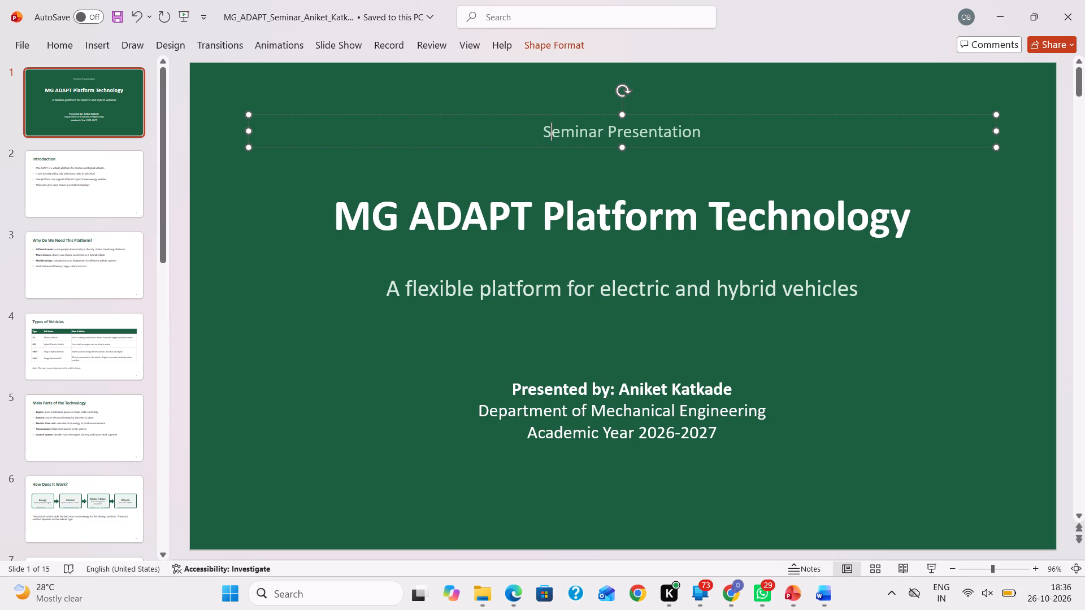
left_click(540, 129)
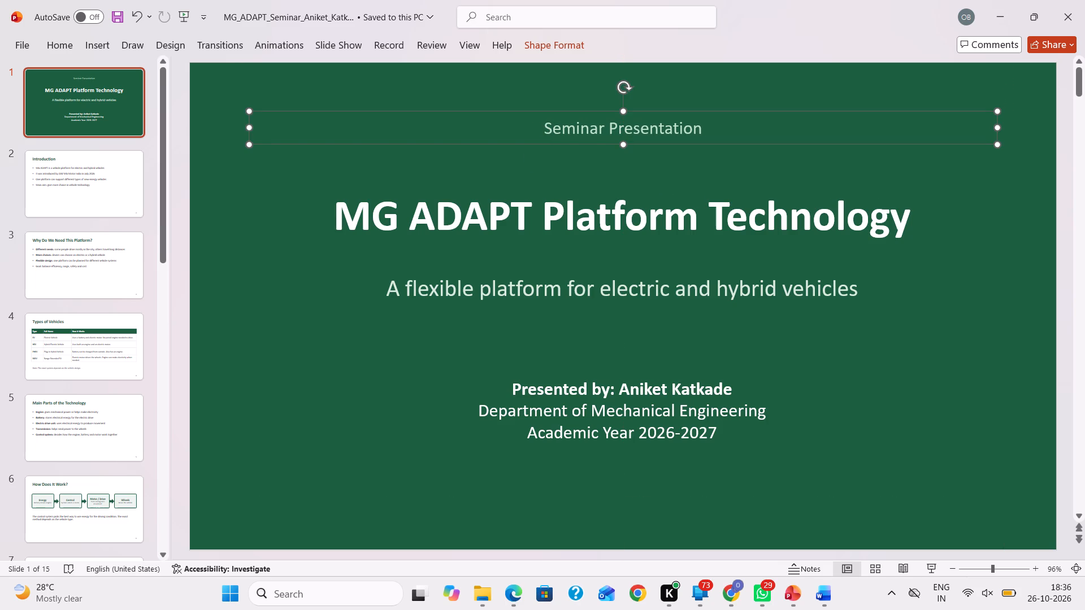
left_click_drag(550, 128, 684, 141)
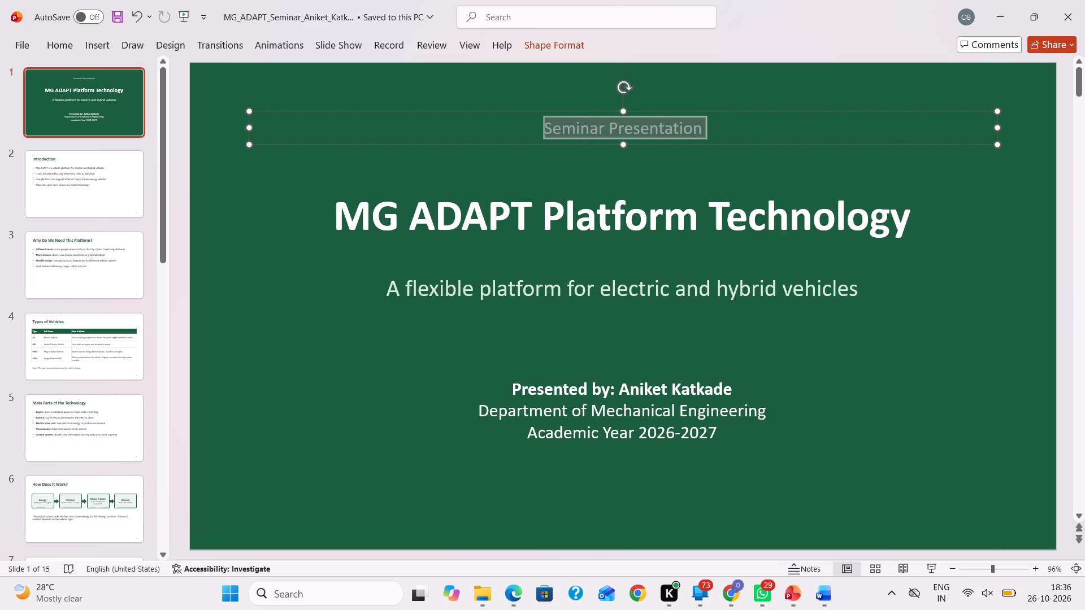
left_click_drag(684, 141, 685, 141)
key("period")
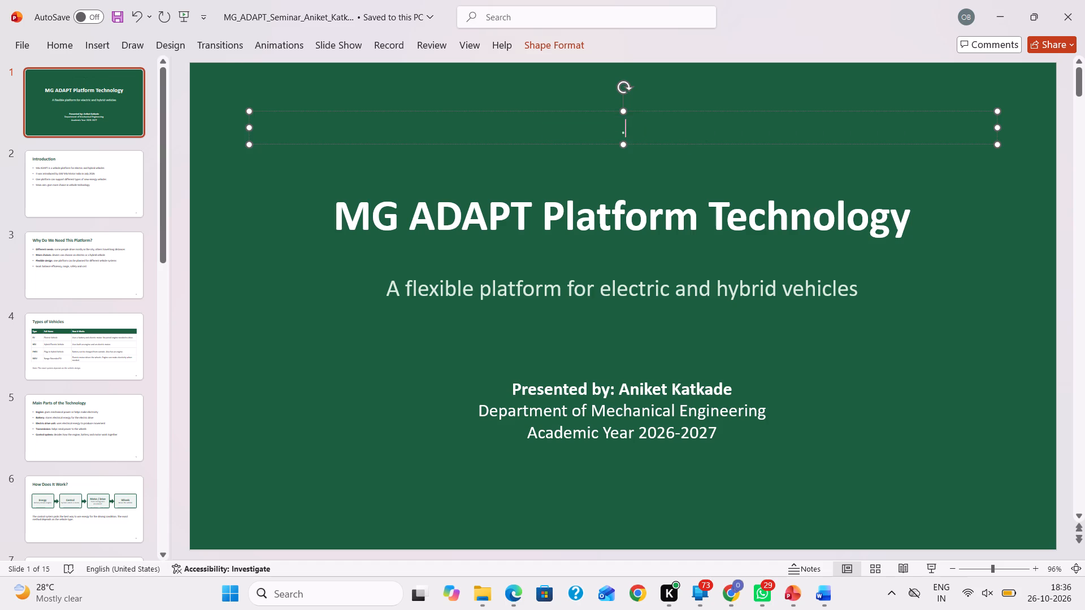
key("v")
key("BackSpace")
key("ctrl+v")
scroll(685, 141, "up", 1)
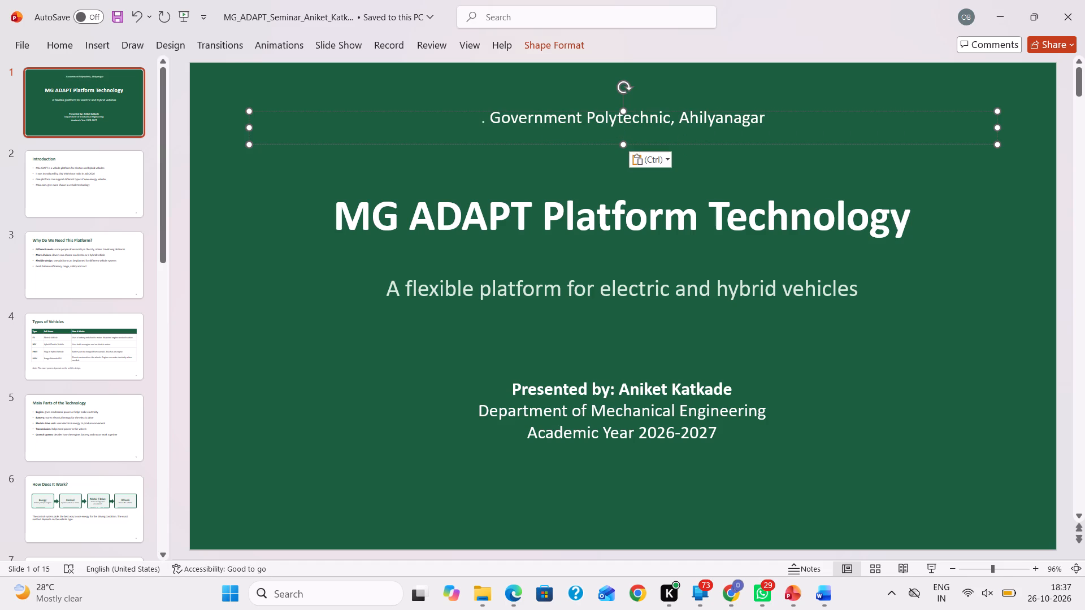
left_click(490, 120)
key("BackSpace")
key("BackSpace")
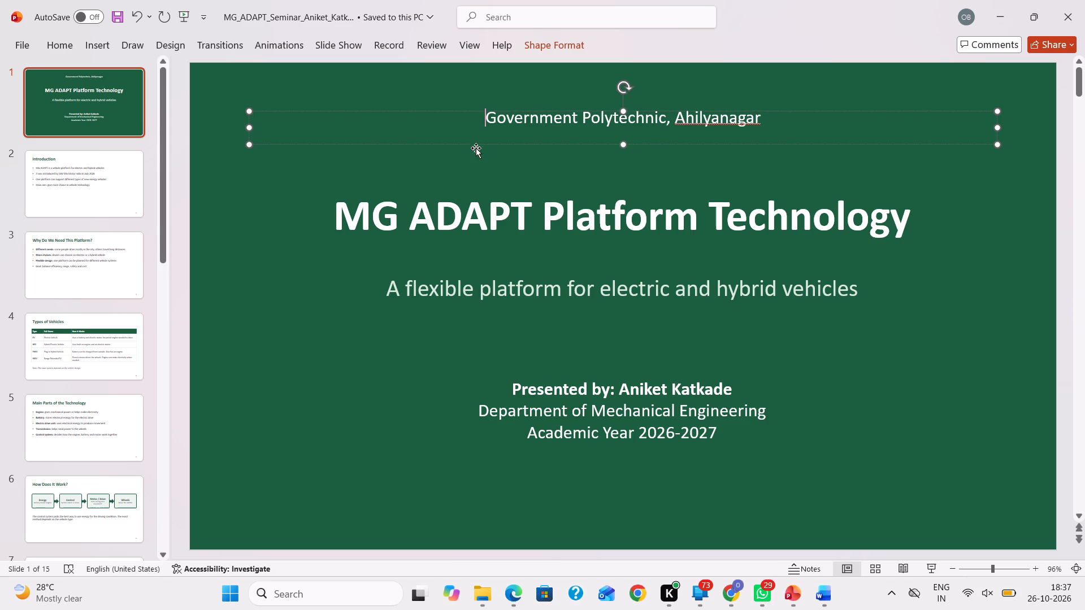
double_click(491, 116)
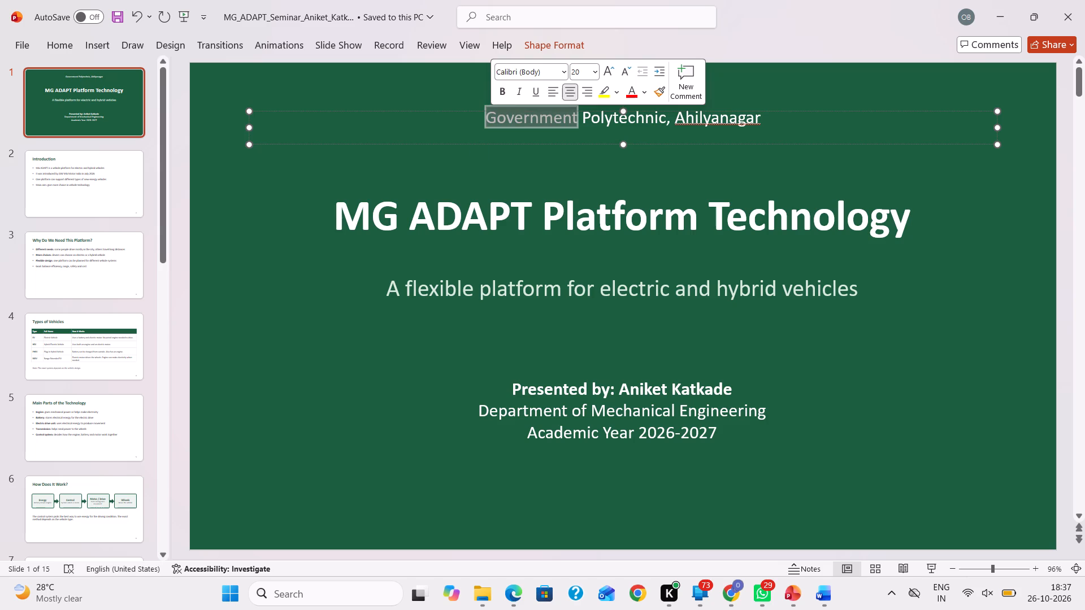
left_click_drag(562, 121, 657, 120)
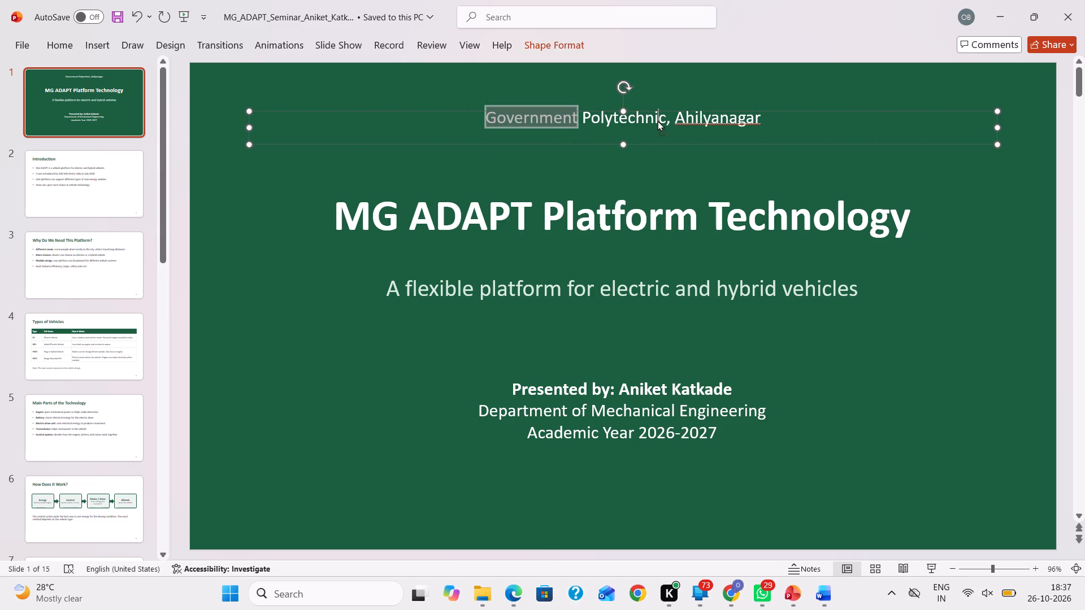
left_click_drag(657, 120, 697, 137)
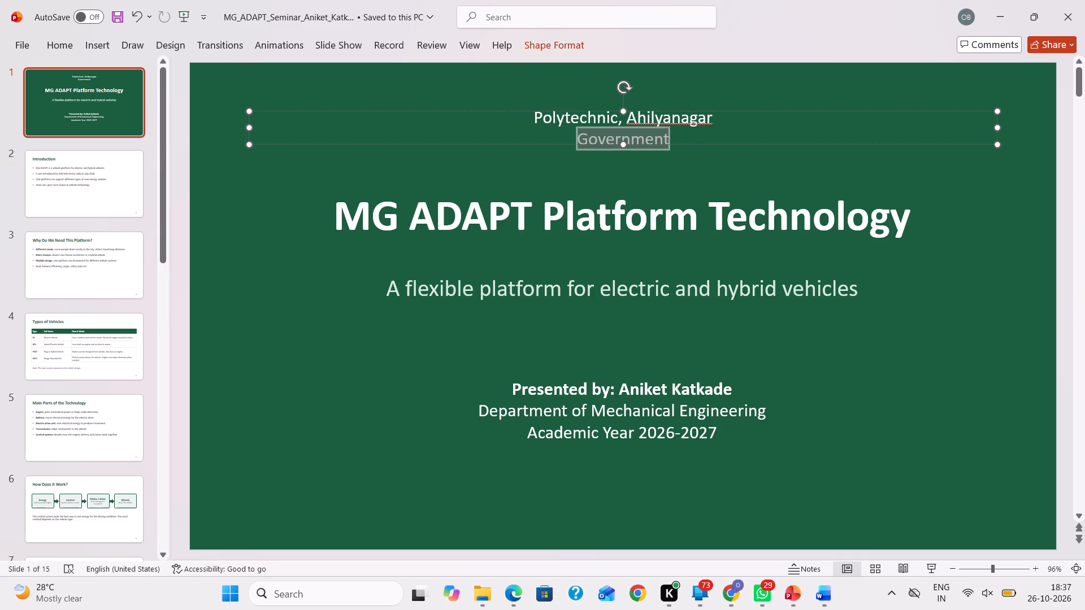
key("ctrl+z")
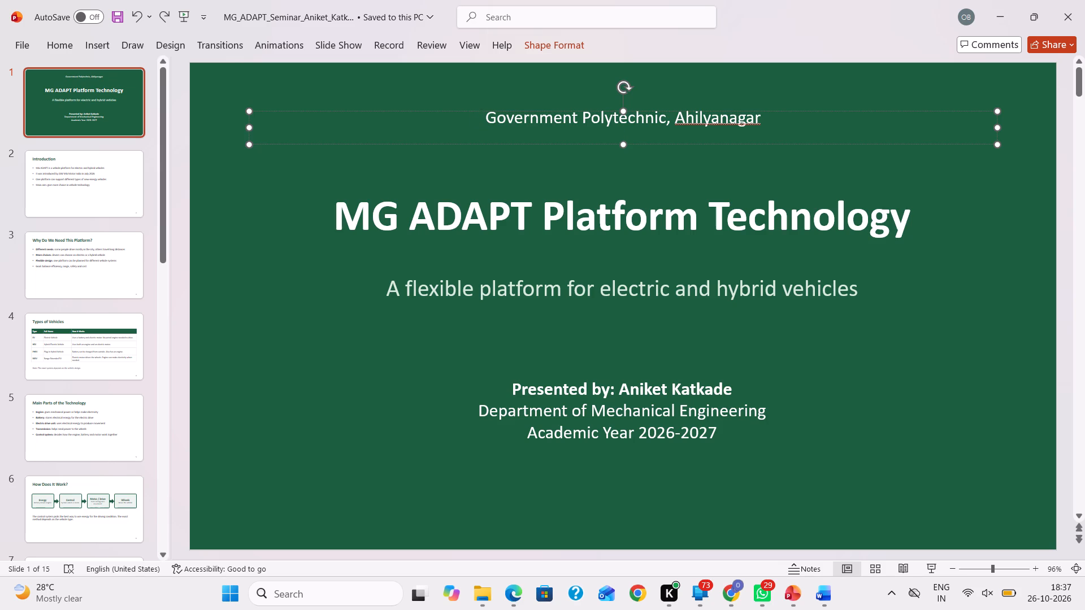
Format the "Government Polytechnic, Ahilyanagar" heading at font size 32 and bold.
left_click_drag(487, 117, 719, 132)
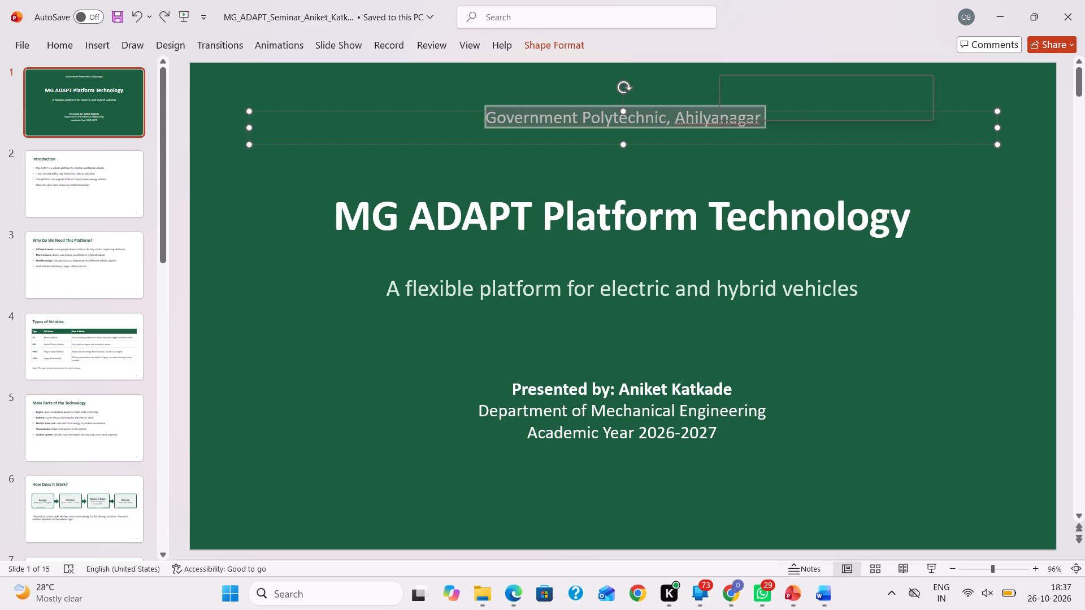
left_click(820, 86)
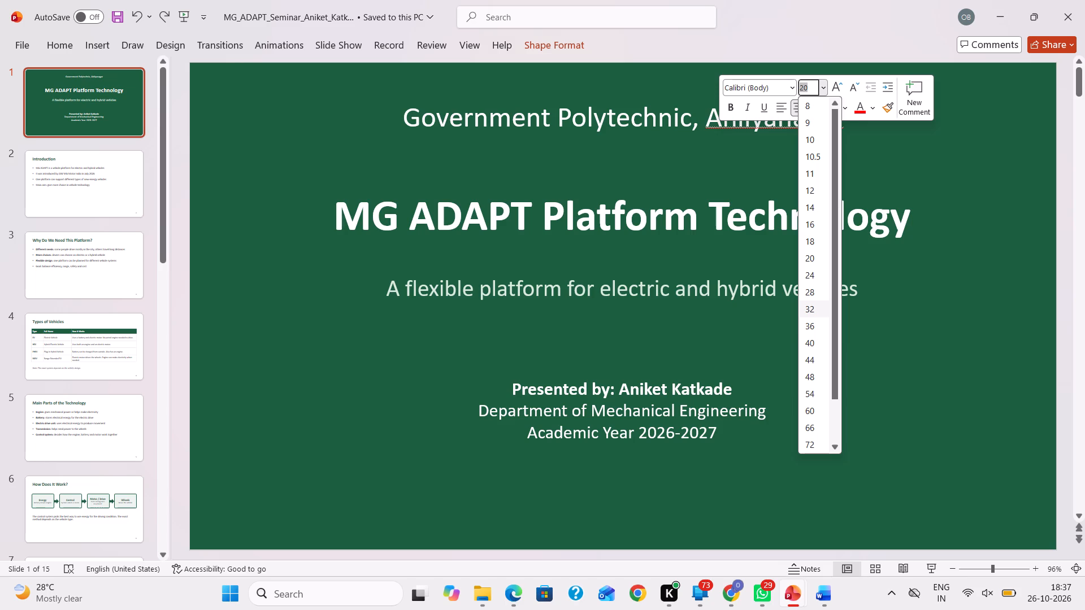
left_click(813, 307)
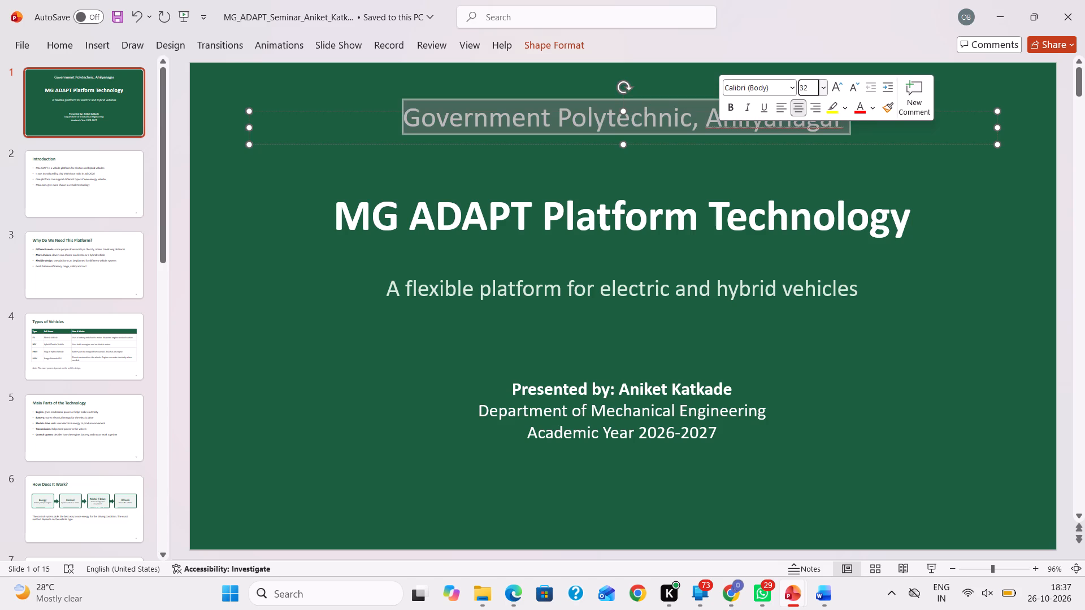
left_click(723, 106)
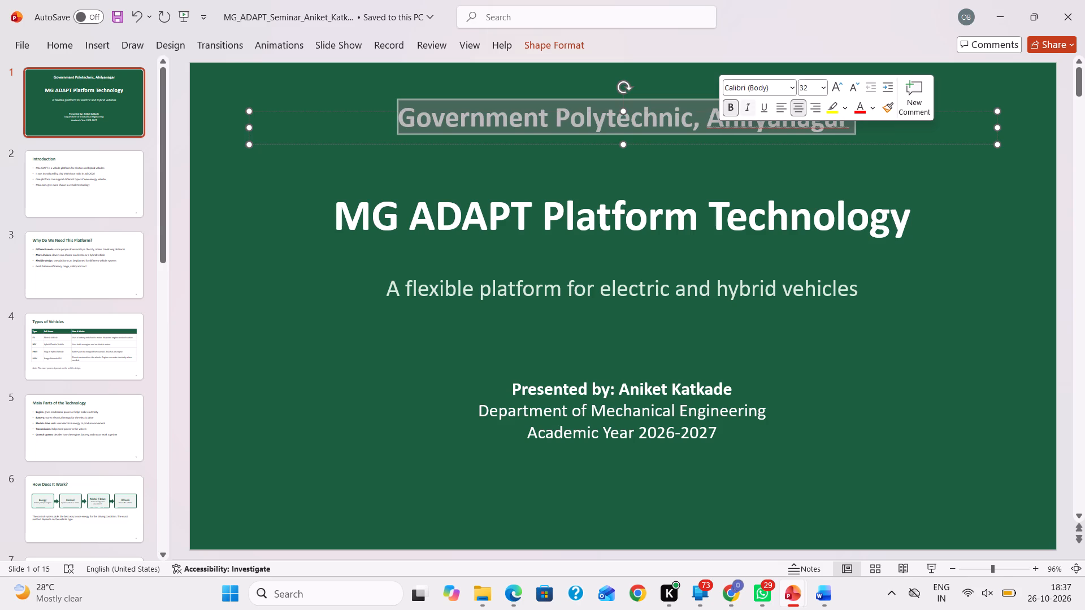
left_click(659, 175)
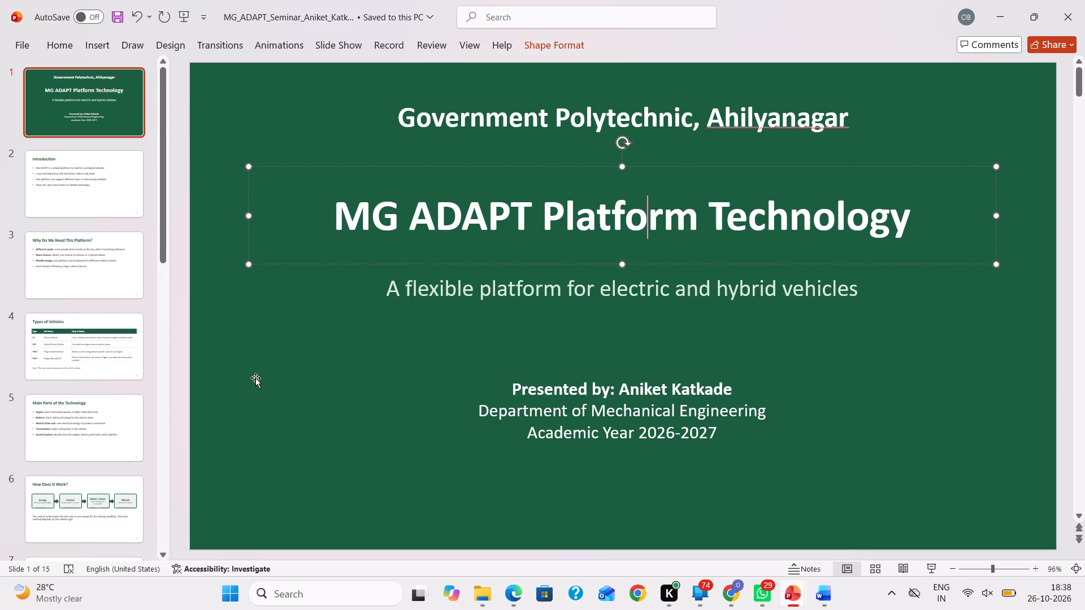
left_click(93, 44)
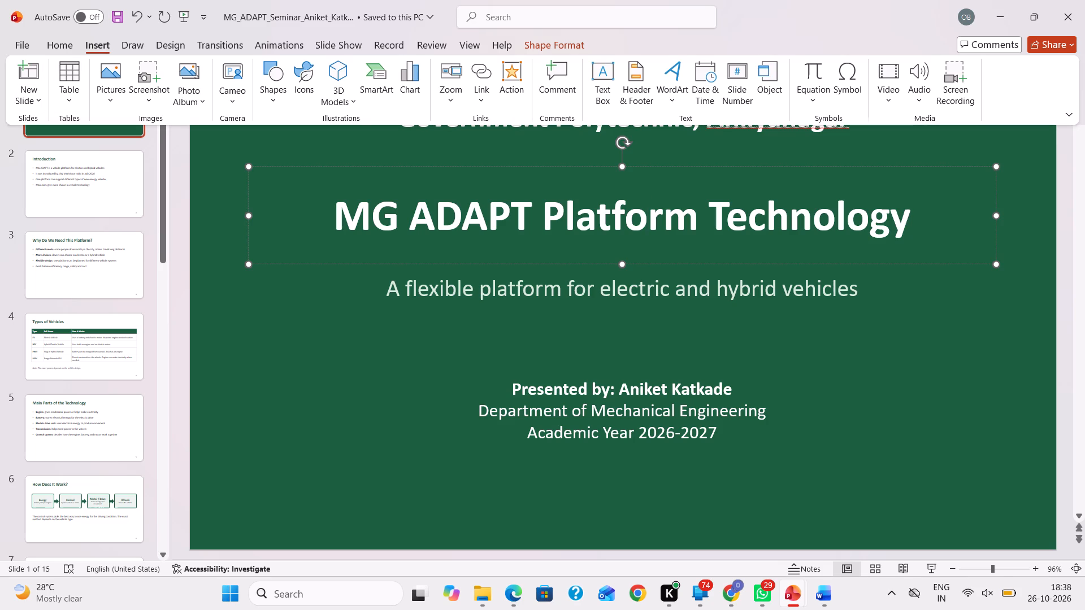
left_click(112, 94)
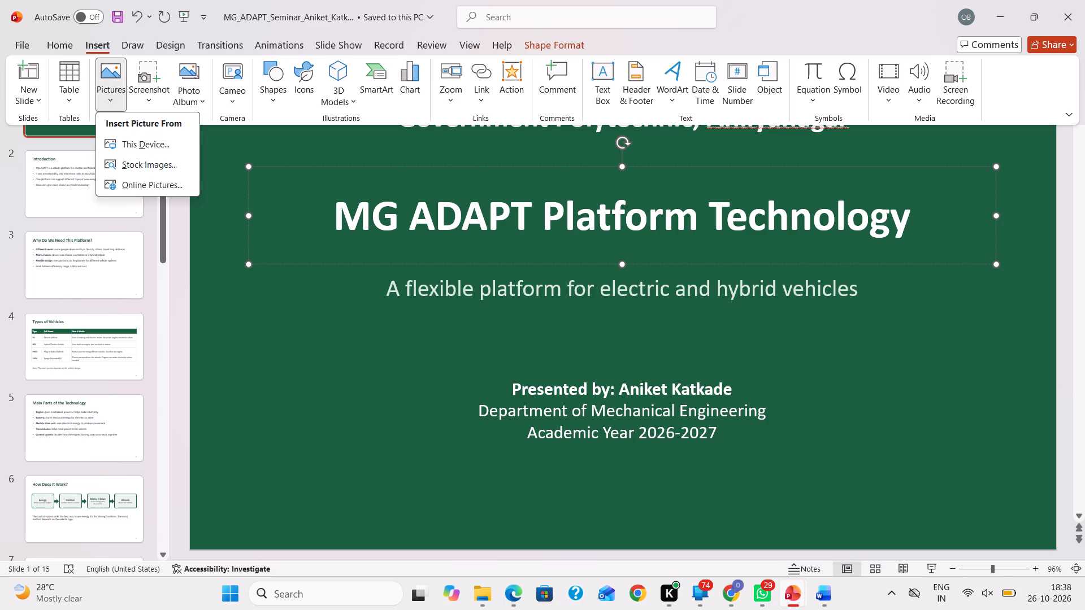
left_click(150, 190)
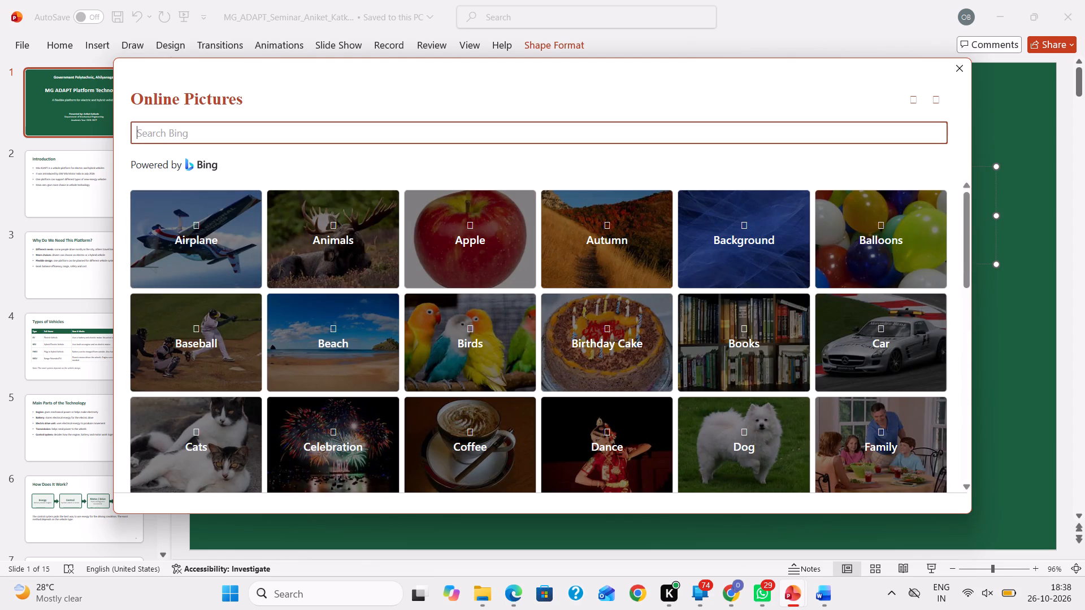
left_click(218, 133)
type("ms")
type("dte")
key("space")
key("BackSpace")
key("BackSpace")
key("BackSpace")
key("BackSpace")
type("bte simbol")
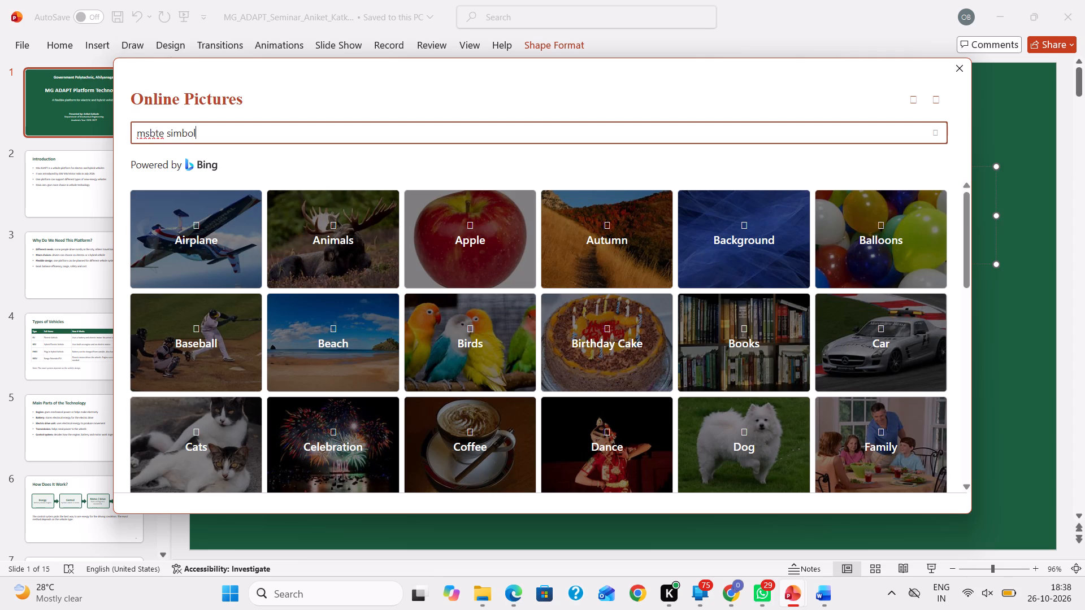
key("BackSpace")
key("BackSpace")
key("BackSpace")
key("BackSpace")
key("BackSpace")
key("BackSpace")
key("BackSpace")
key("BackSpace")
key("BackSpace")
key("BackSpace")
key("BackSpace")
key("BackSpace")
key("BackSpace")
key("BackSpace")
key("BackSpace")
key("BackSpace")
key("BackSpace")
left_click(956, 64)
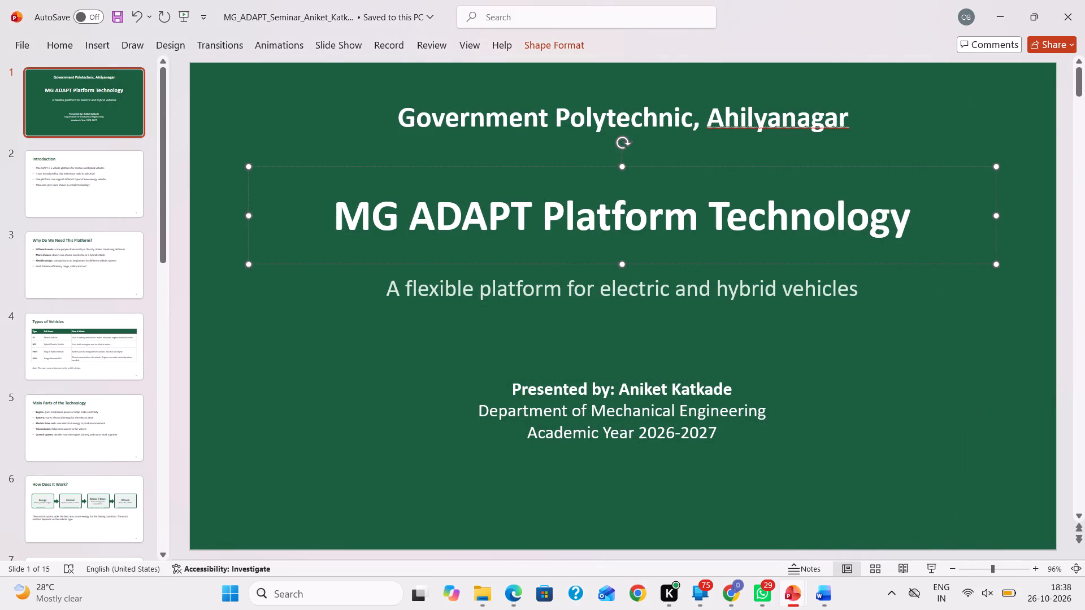
Switch to Chrome and search Google for "msbte symbol" in a new tab.
left_click(737, 601)
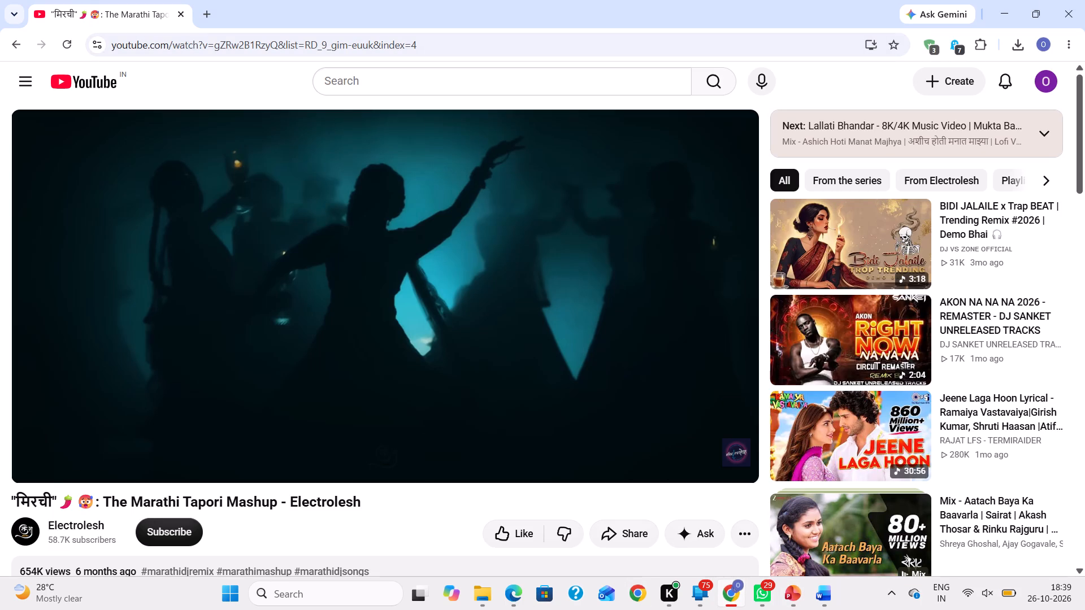
left_click(203, 18)
left_click(201, 41)
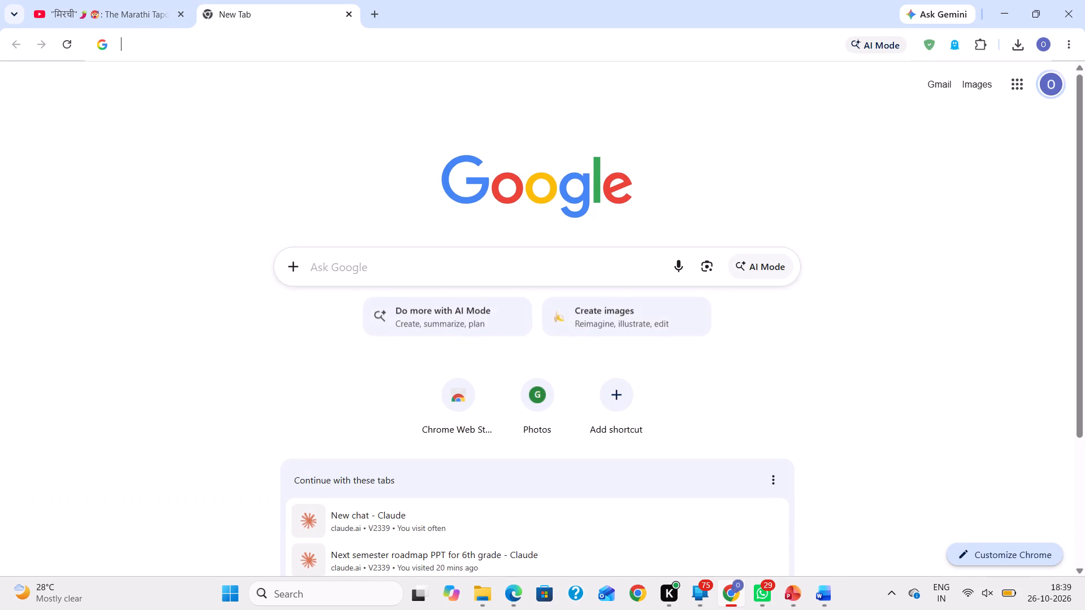
type("ms")
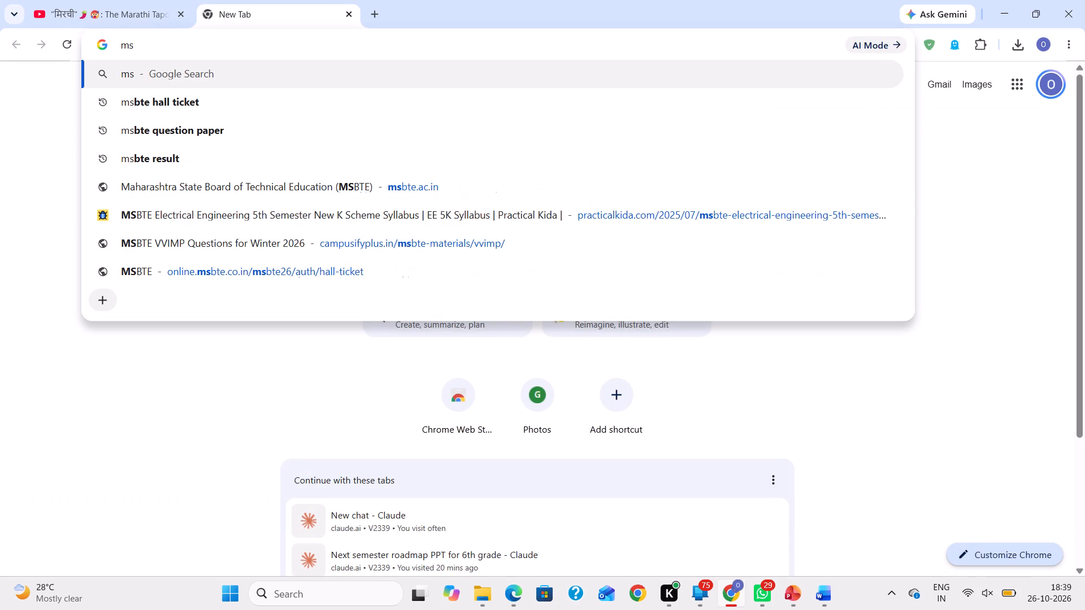
type("bte sibo")
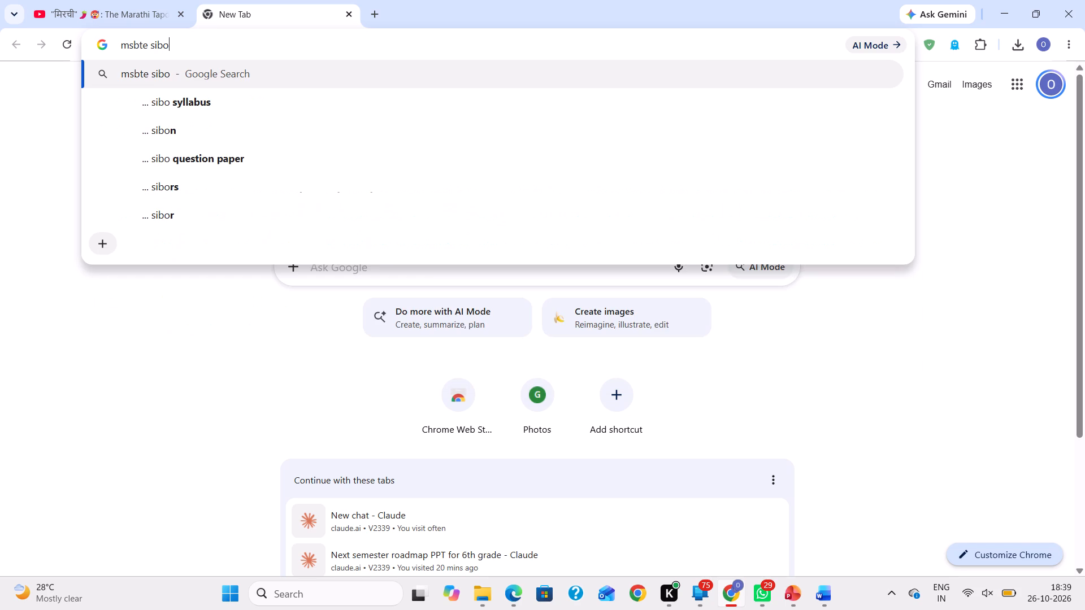
key("BackSpace")
key("BackSpace")
type("mbol")
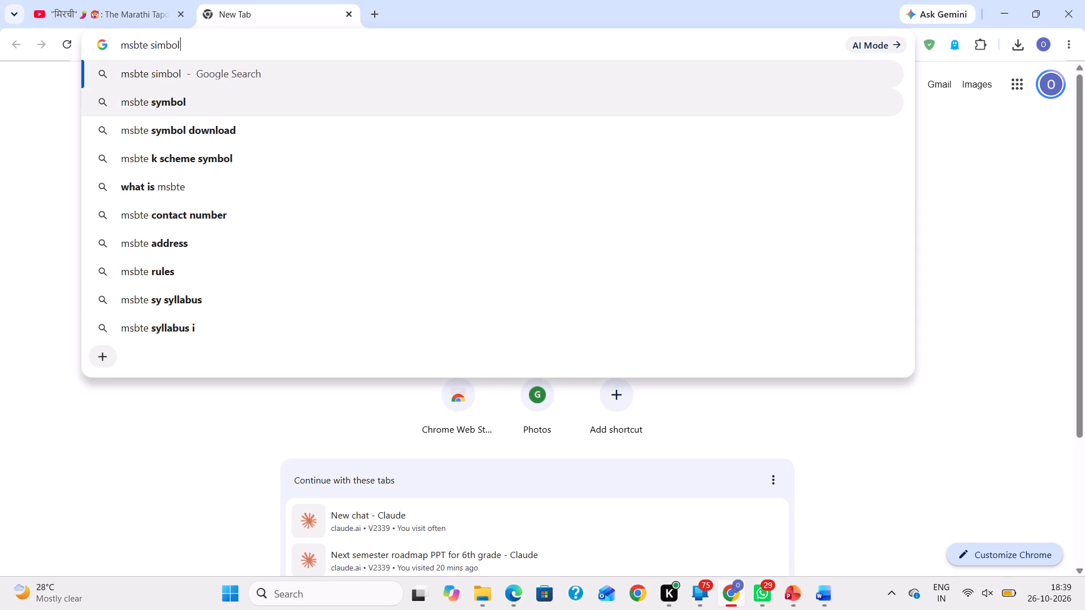
left_click(162, 104)
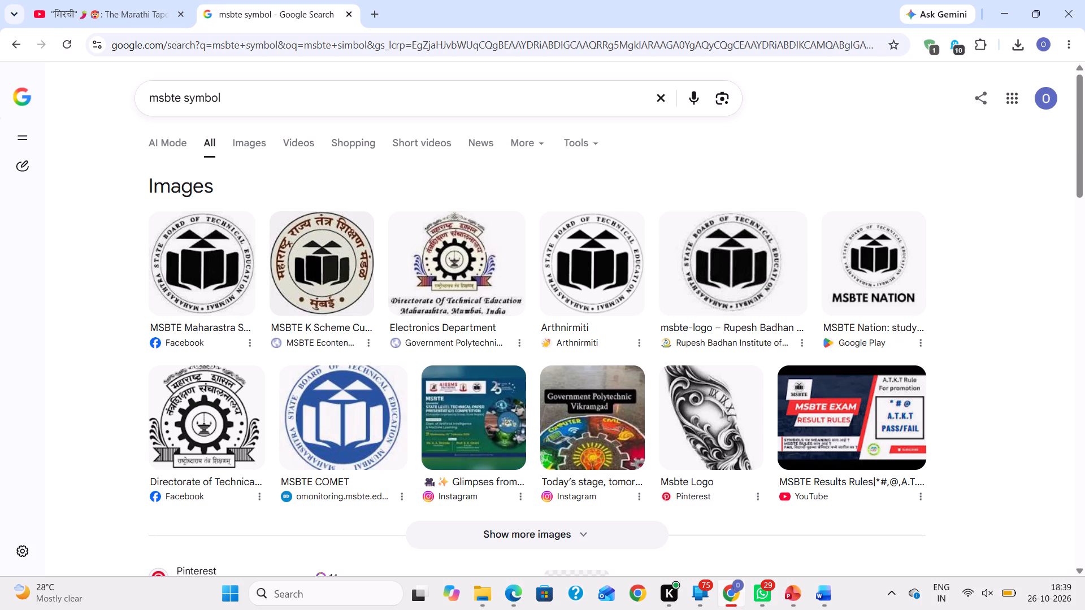
Copy the round black-and-white MSBTE logo image from the Facebook result in the search's image results.
left_click(179, 264)
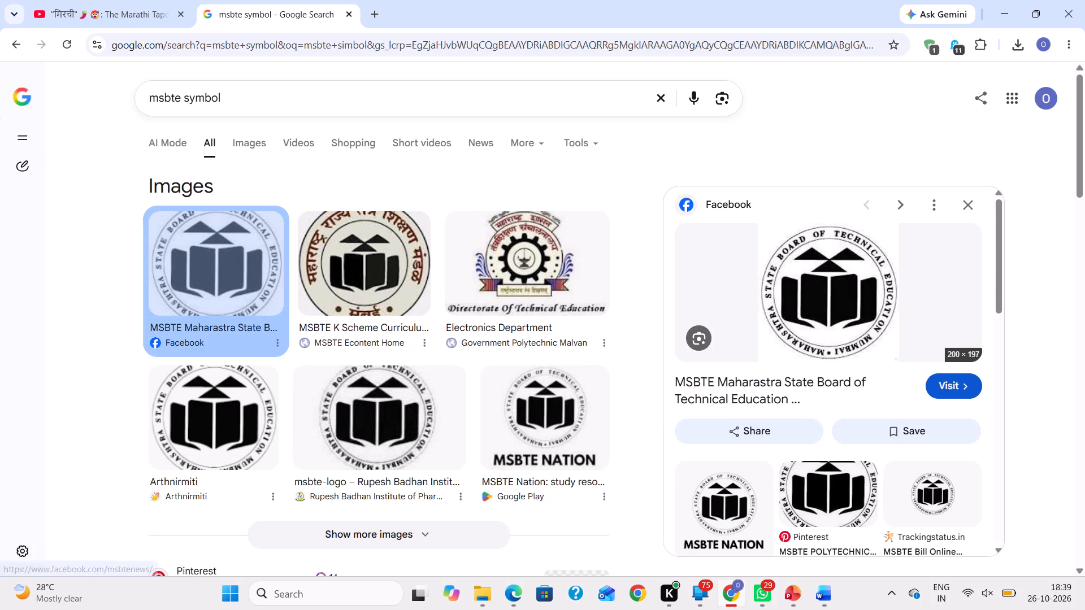
right_click(811, 321)
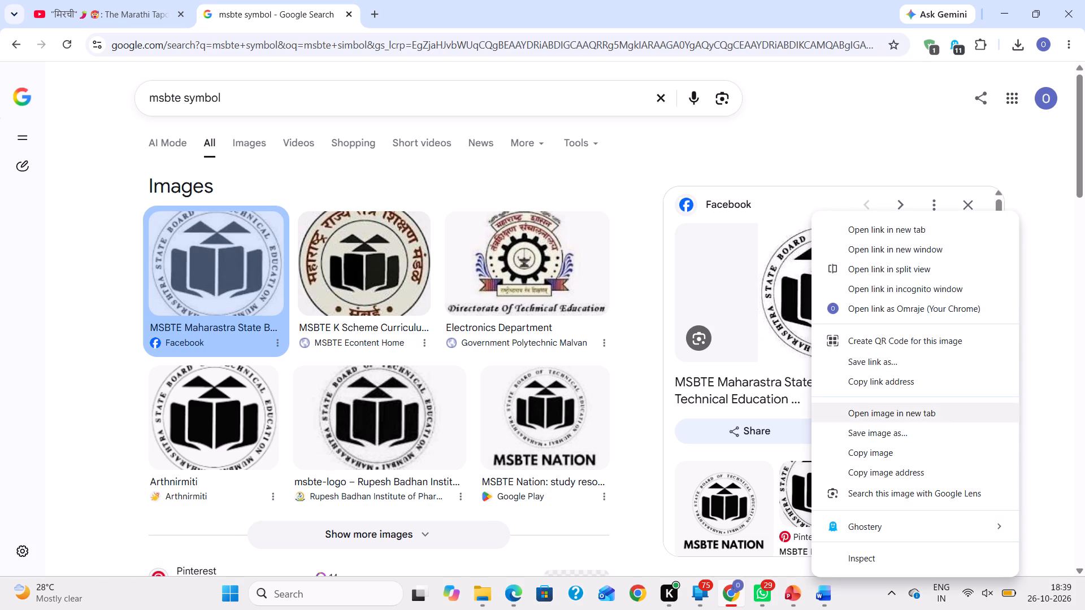
left_click(884, 454)
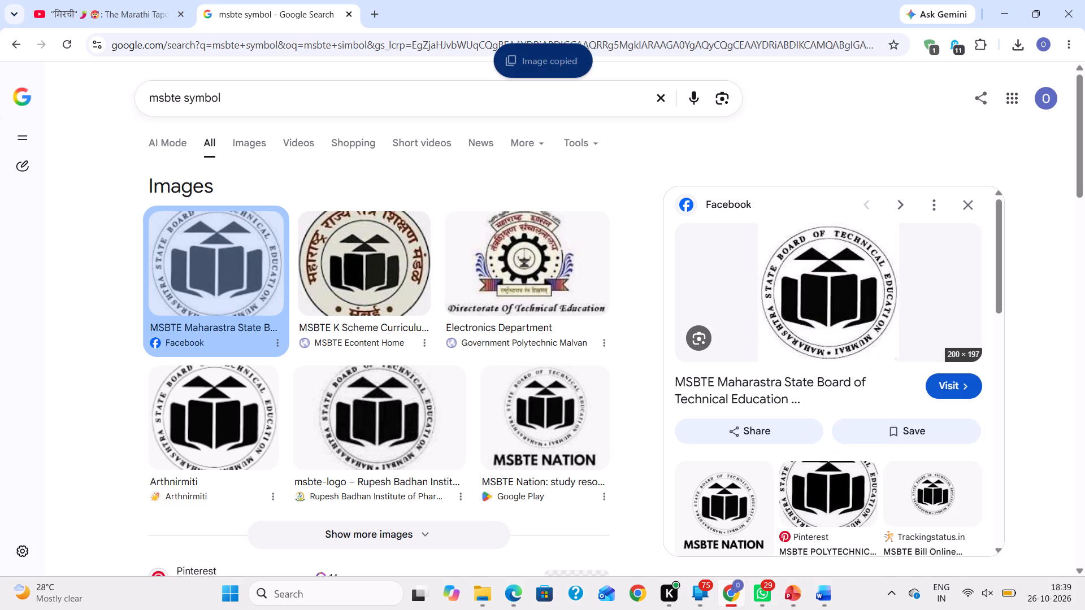
Switch back to the MG ADAPT seminar presentation, paste the MSBTE logo onto the title slide and place it in the slide's upper-left corner.
left_click(789, 587)
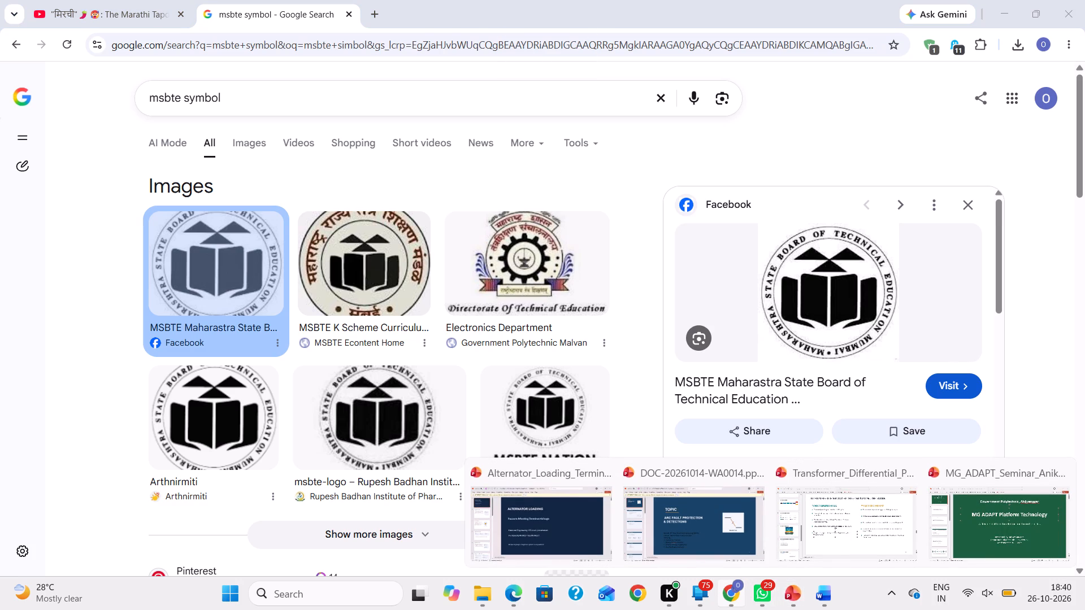
left_click(964, 529)
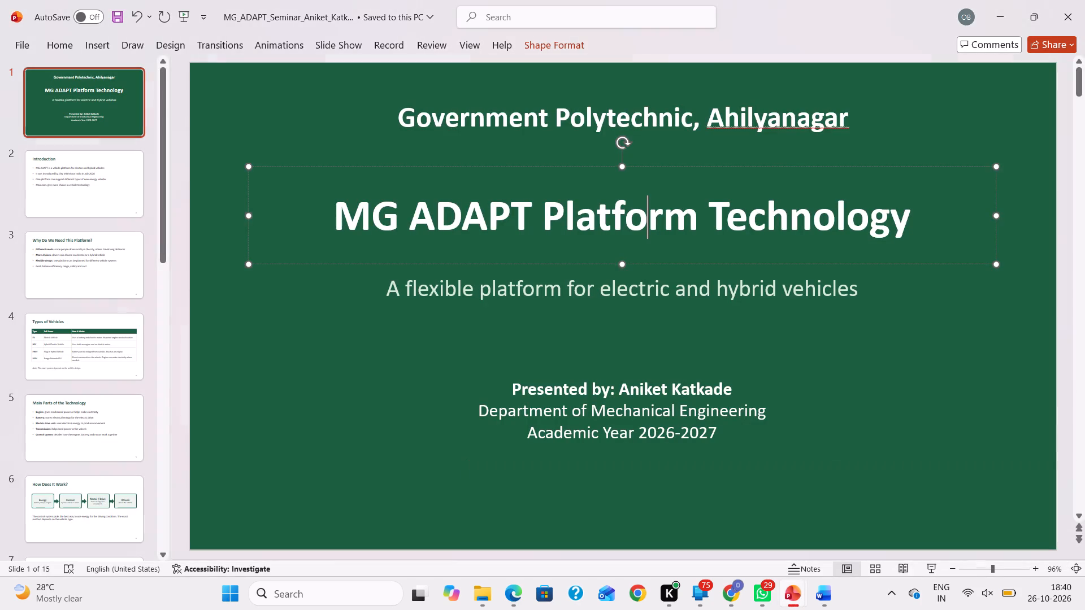
left_click(235, 100)
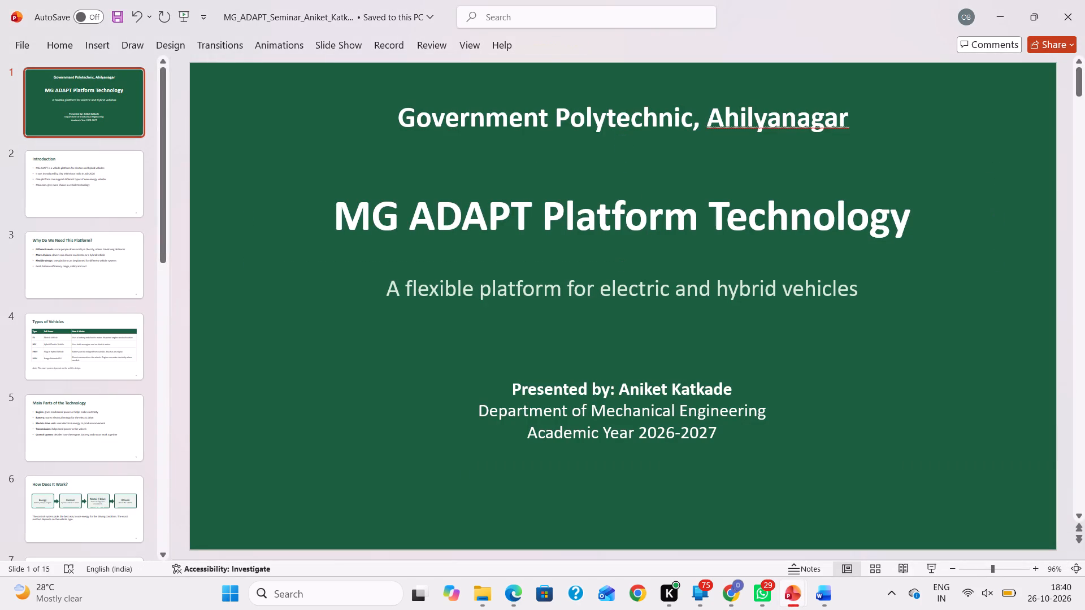
left_click(240, 114)
left_click(240, 114)
left_click_drag(240, 114, 289, 151)
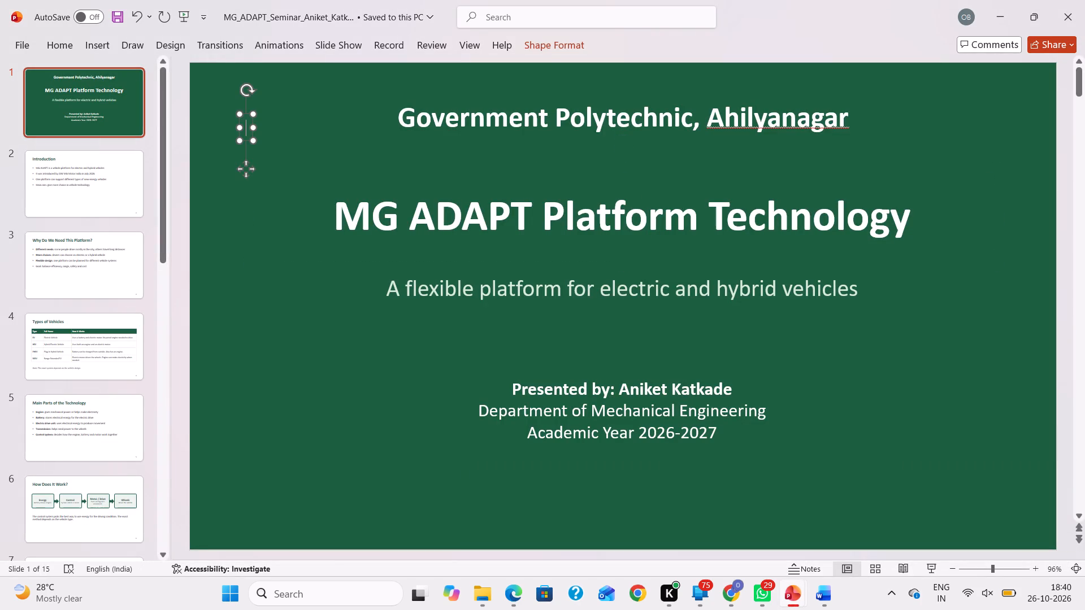
left_click_drag(289, 151, 274, 132)
key("ctrl+v")
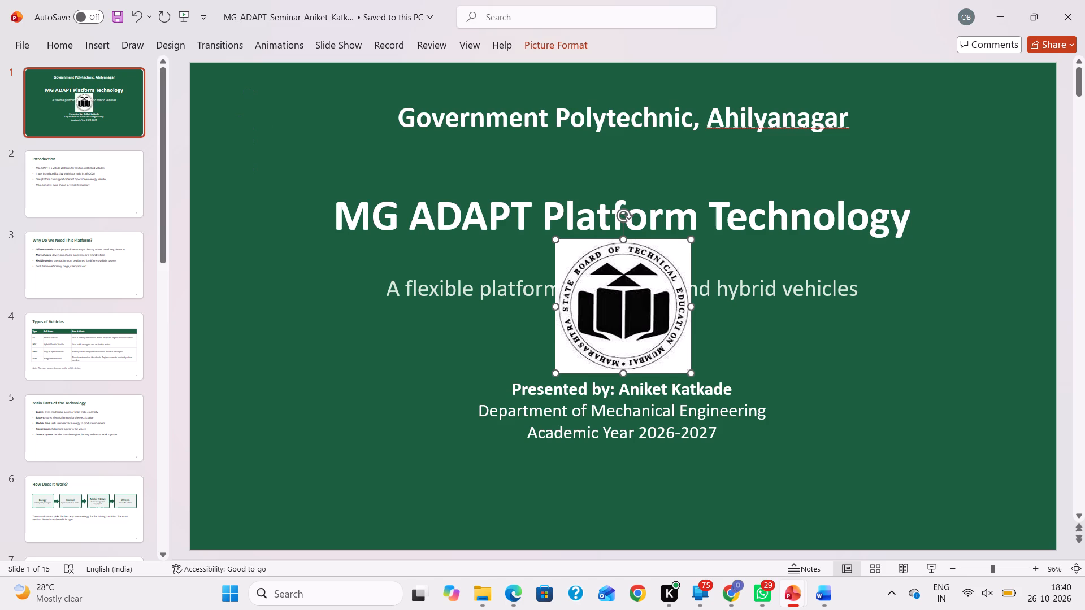
left_click_drag(619, 315, 264, 147)
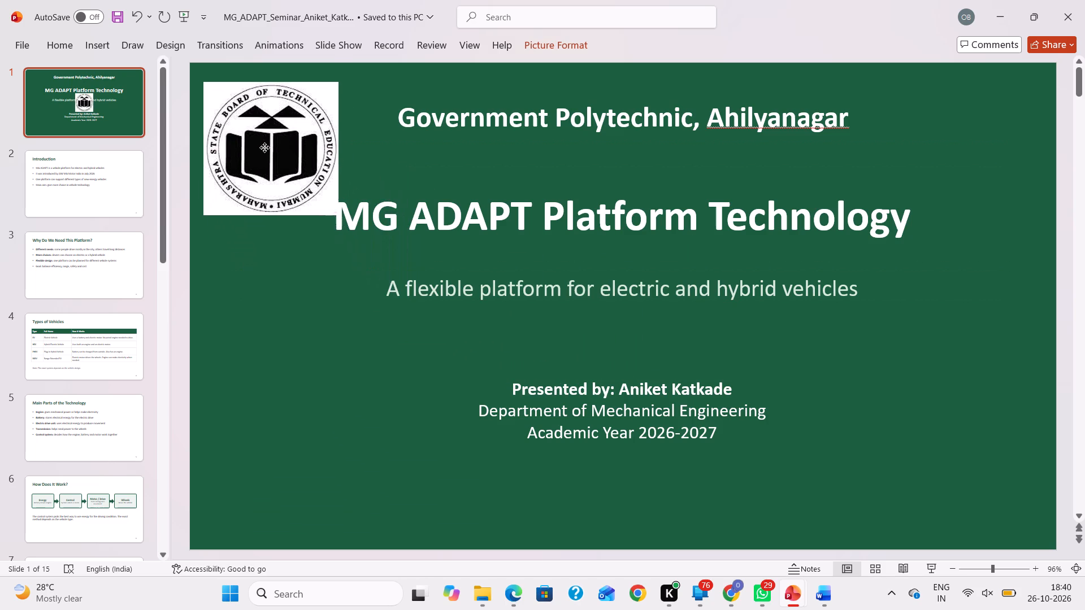
left_click_drag(264, 147, 264, 134)
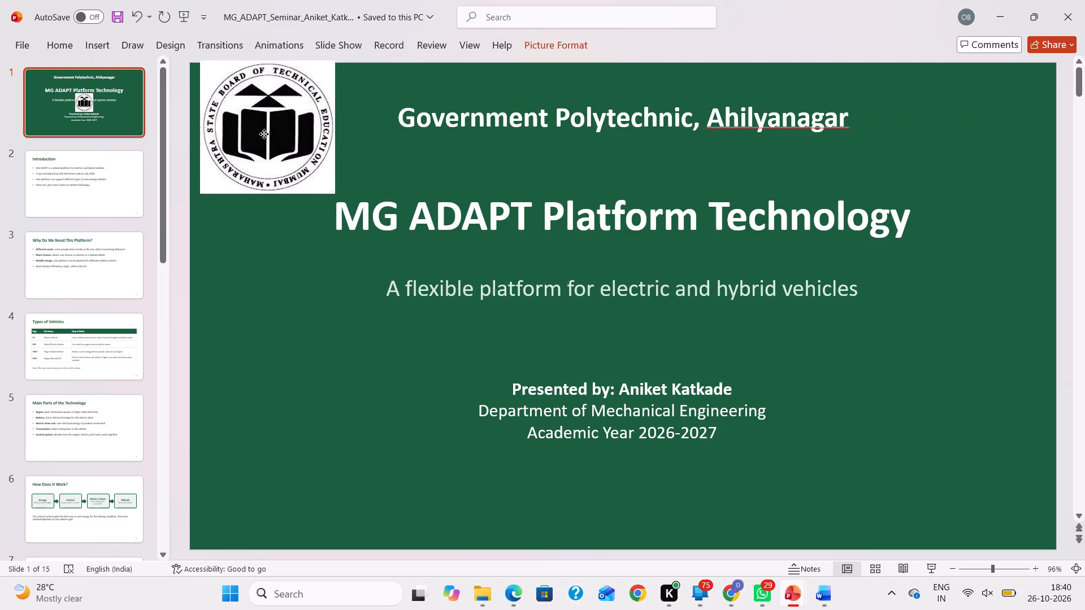
left_click_drag(264, 134, 260, 140)
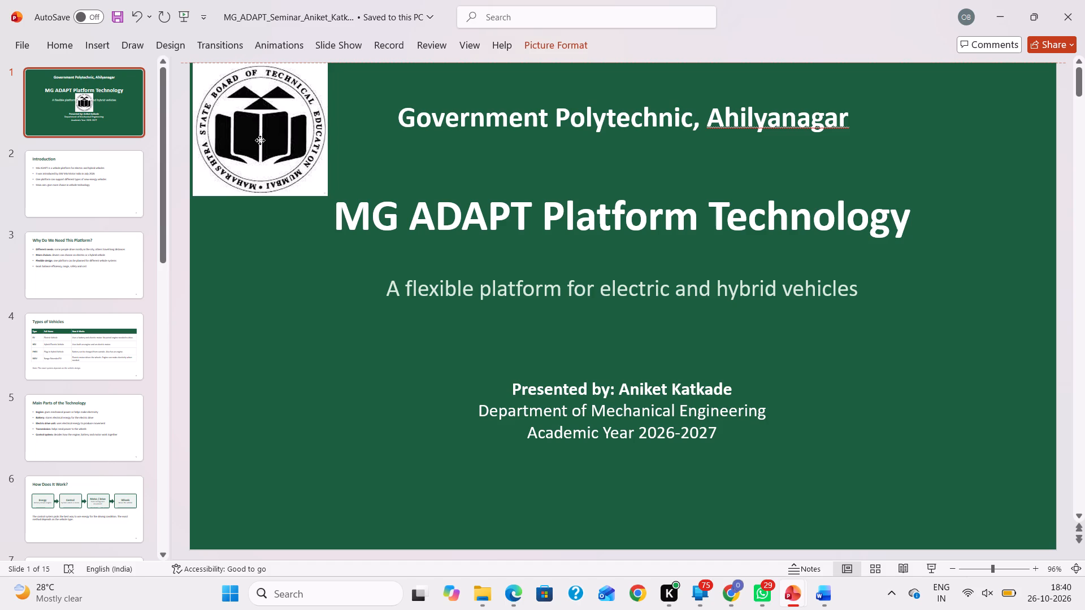
left_click_drag(260, 140, 266, 146)
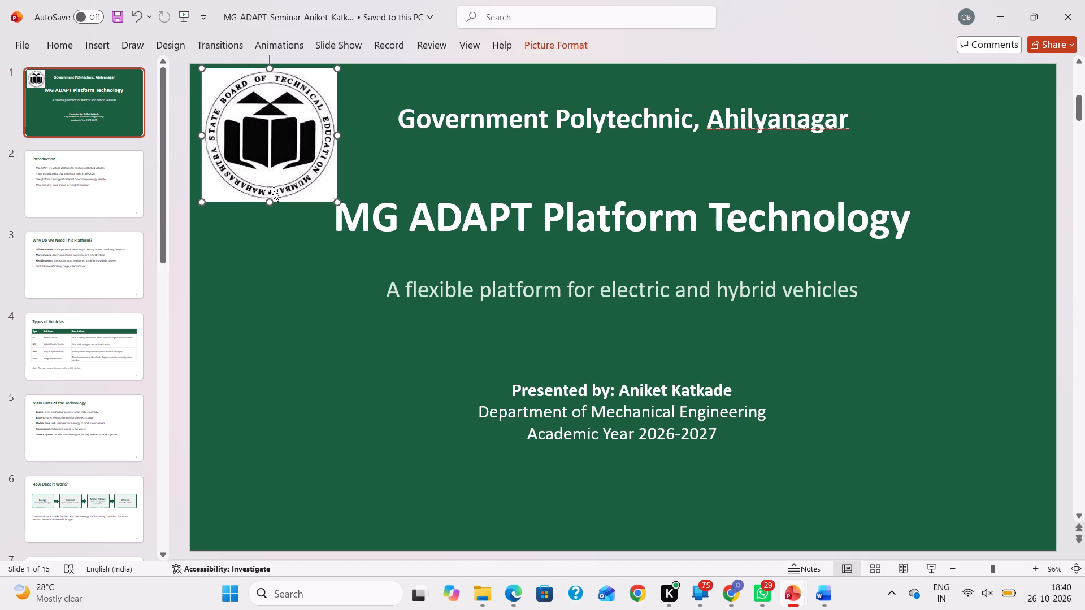
Reduce the MSBTE logo's height from its bottom and top edges so it sits clear of the title text.
left_click_drag(267, 202, 266, 188)
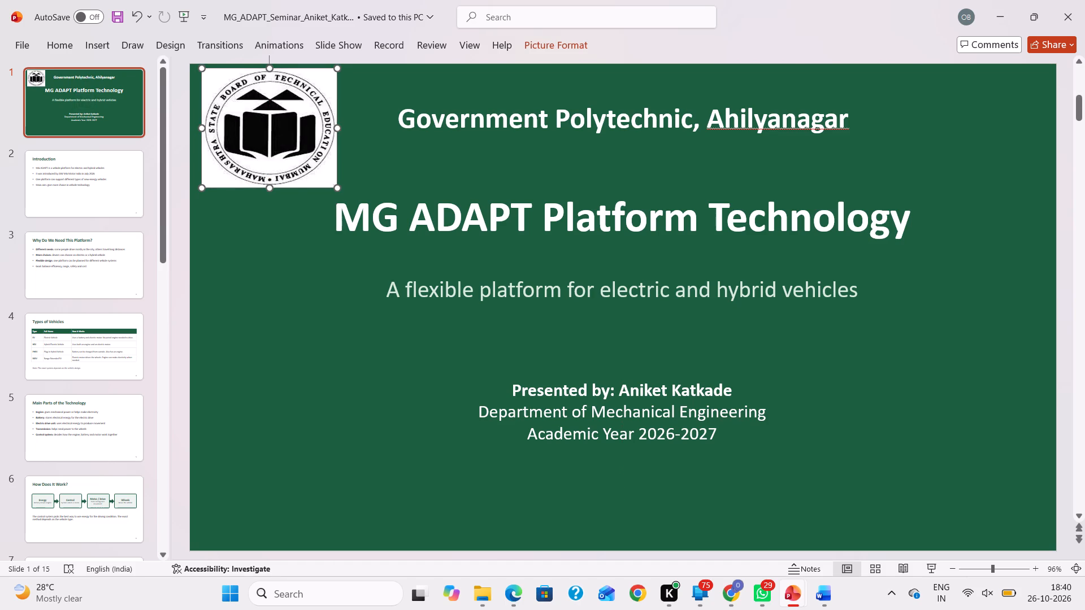
left_click_drag(270, 68, 272, 81)
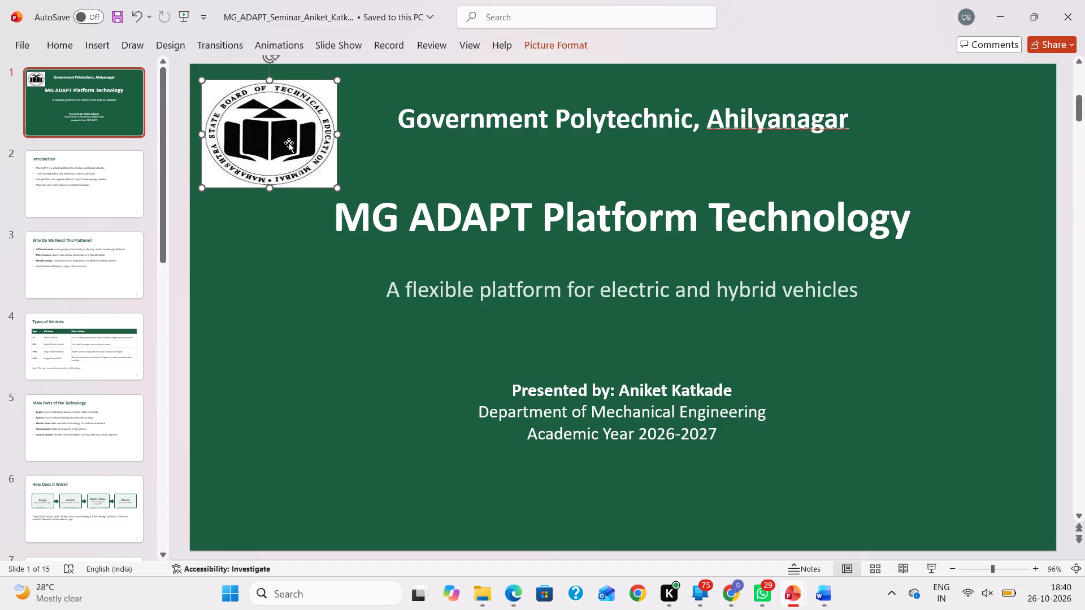
left_click(294, 248)
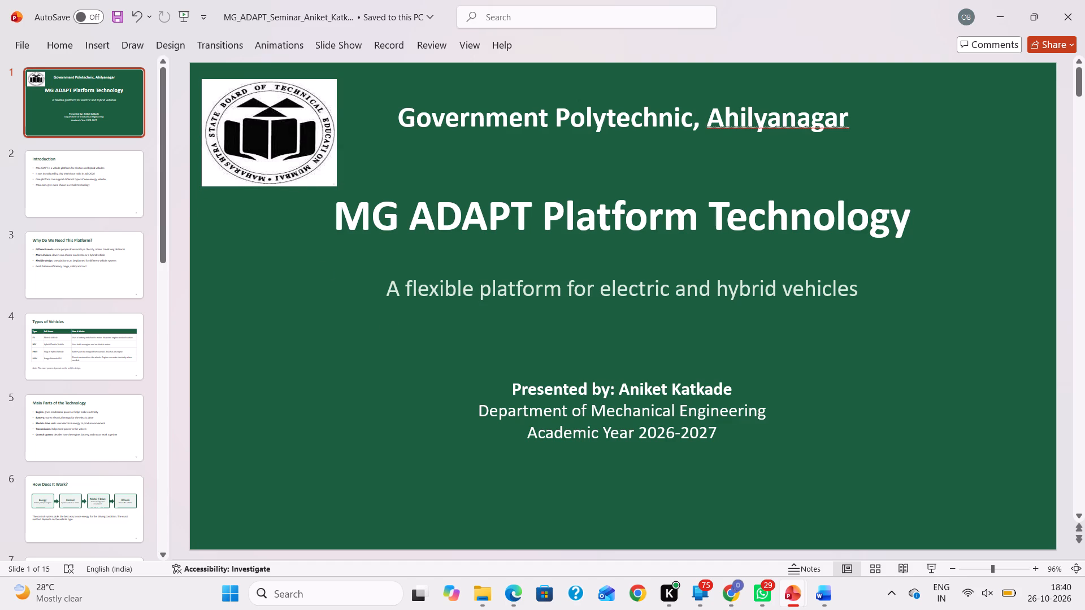
left_click(350, 341)
Switch to Chrome and copy the black-and-white Directorate of Technical Education emblem from the images related to the Electronics Department result.
left_click(724, 598)
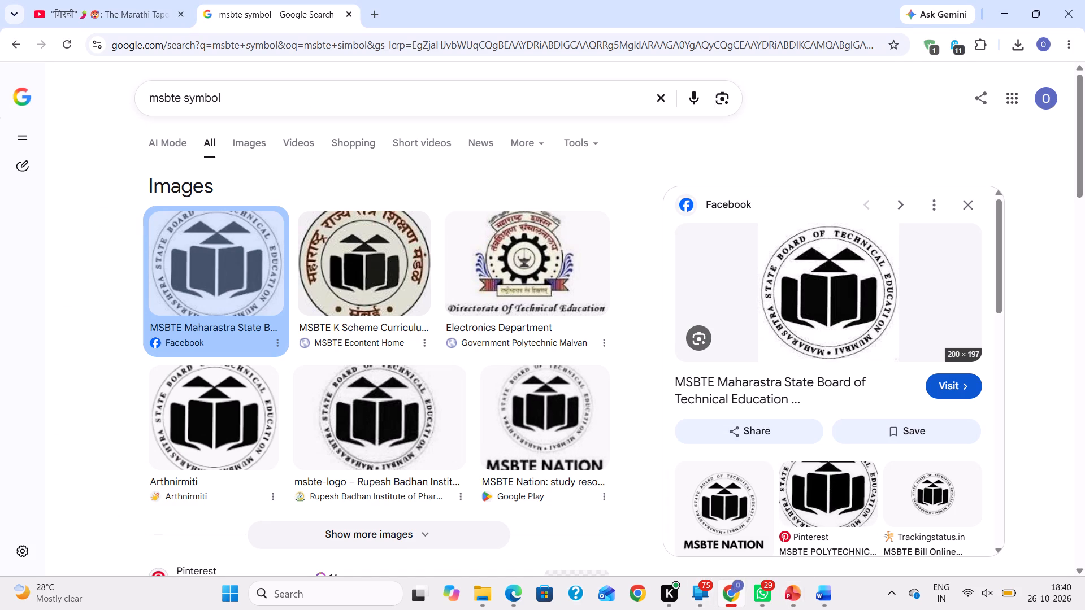
left_click(491, 259)
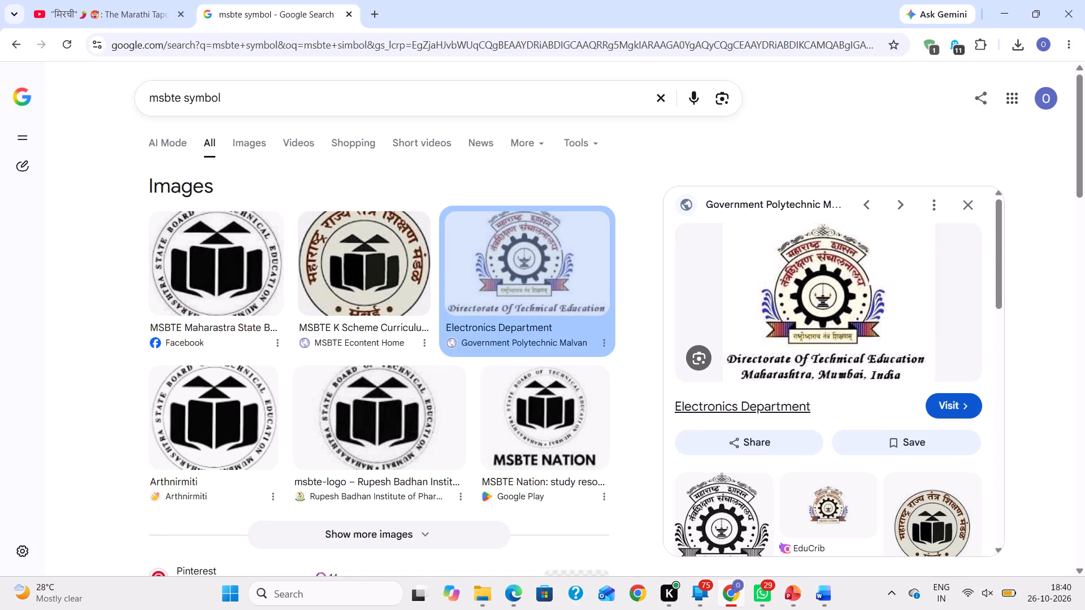
scroll(797, 394, "down", 2)
left_click(728, 342)
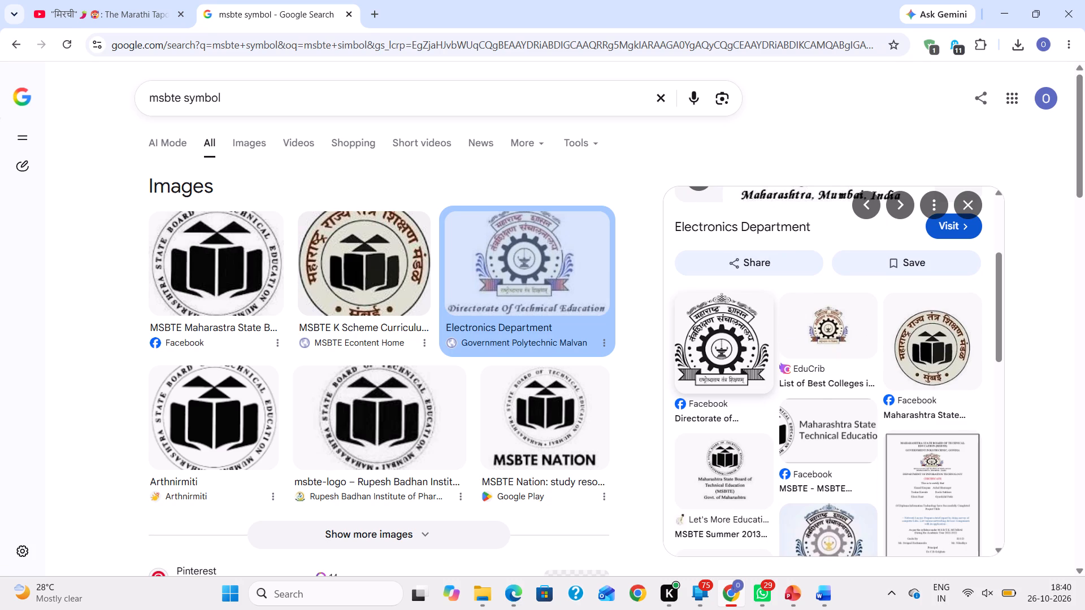
right_click(814, 343)
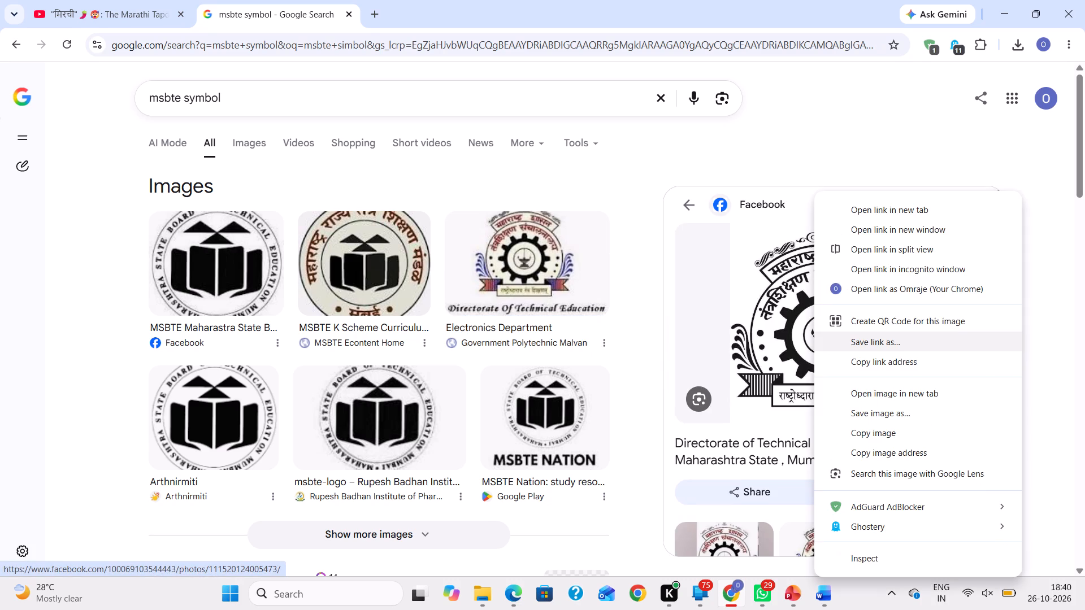
left_click(873, 435)
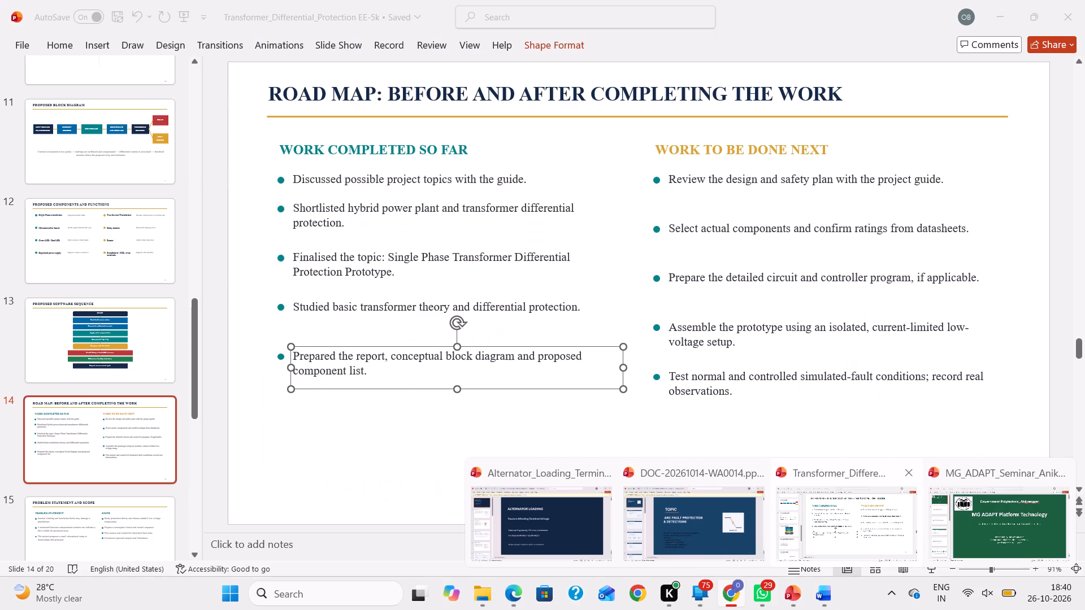
Paste the Directorate emblem onto the MG ADAPT title slide, reduce its height and move it to the slide's upper-right corner.
left_click(988, 532)
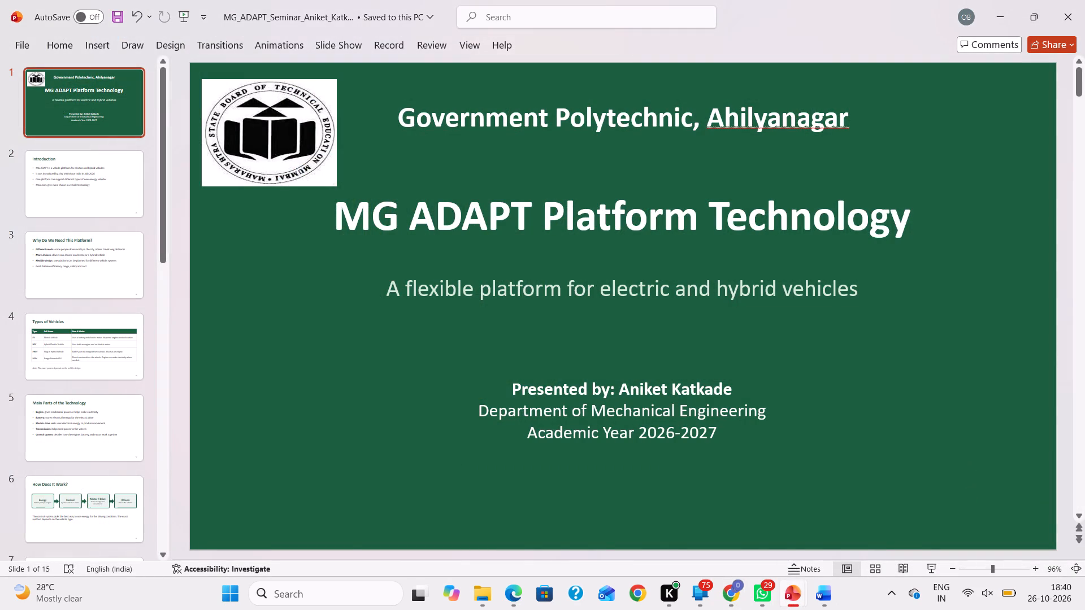
left_click(882, 351)
key("ctrl+v")
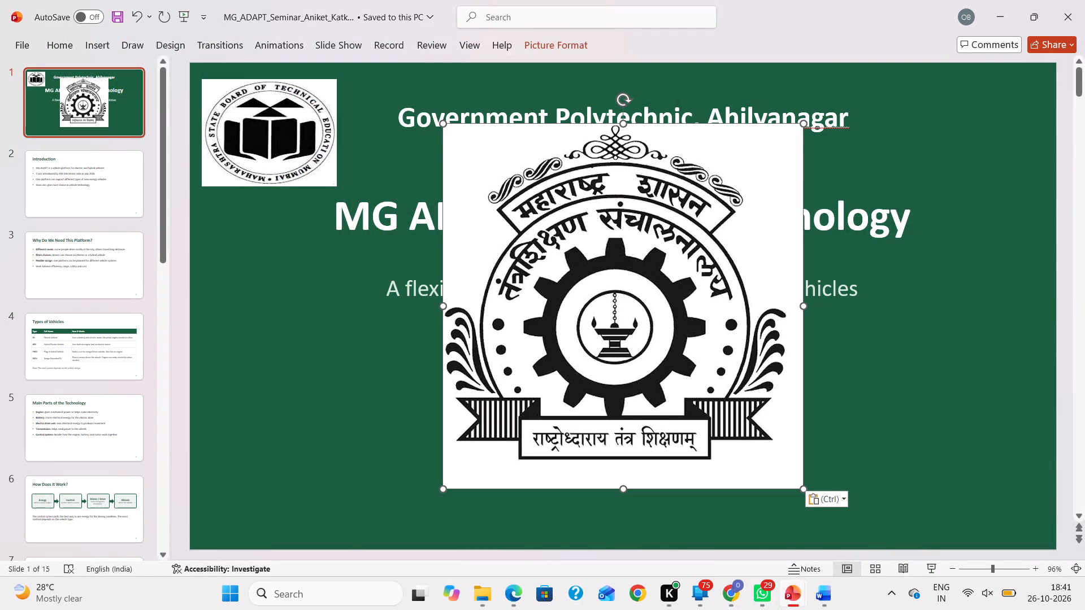
left_click_drag(623, 125, 631, 254)
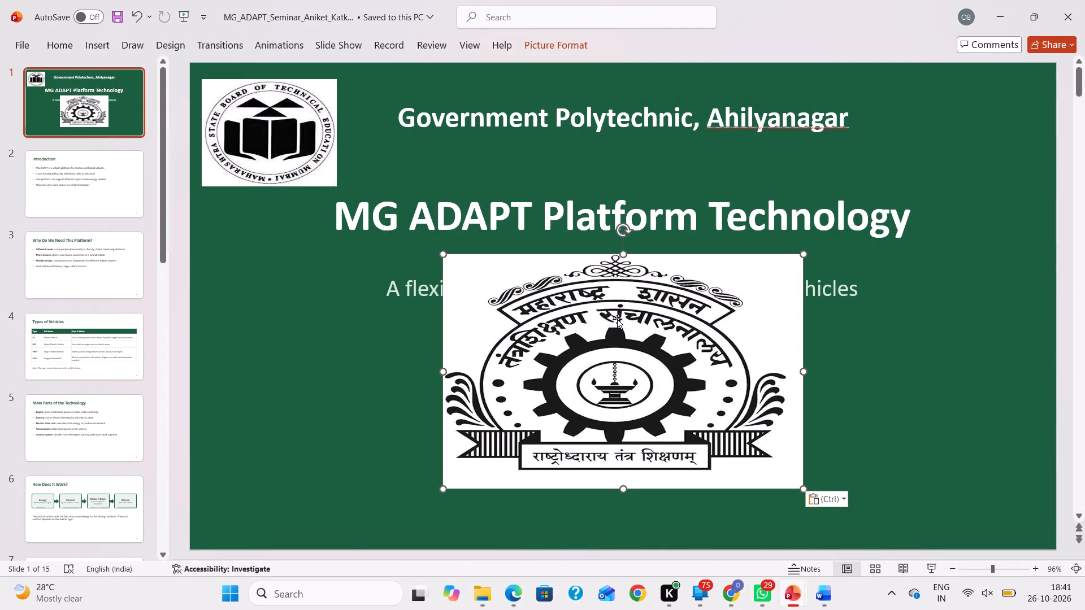
left_click_drag(617, 320, 789, 195)
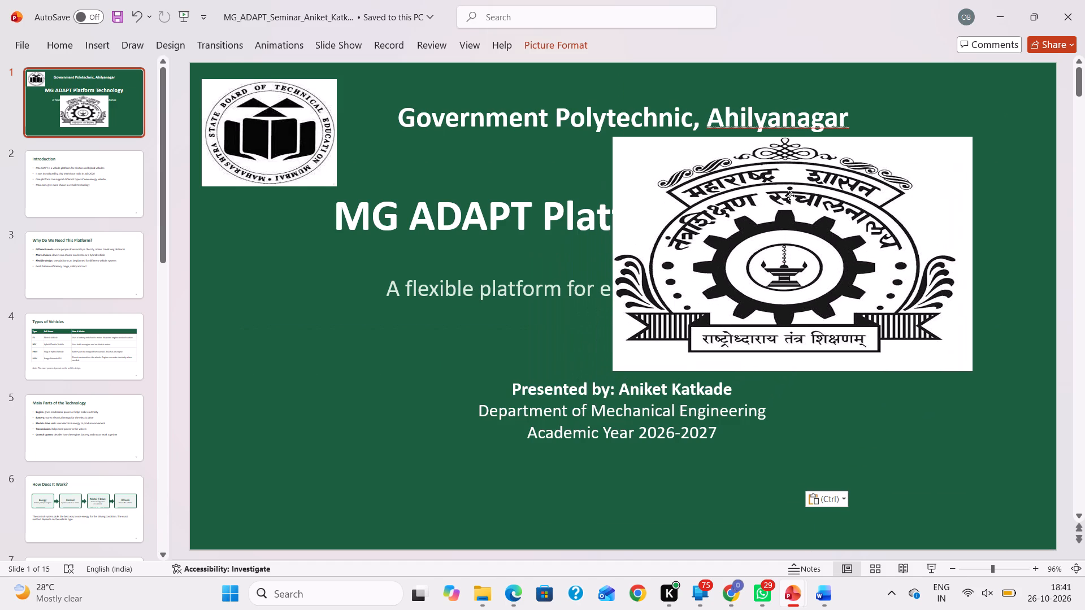
left_click_drag(789, 195, 858, 143)
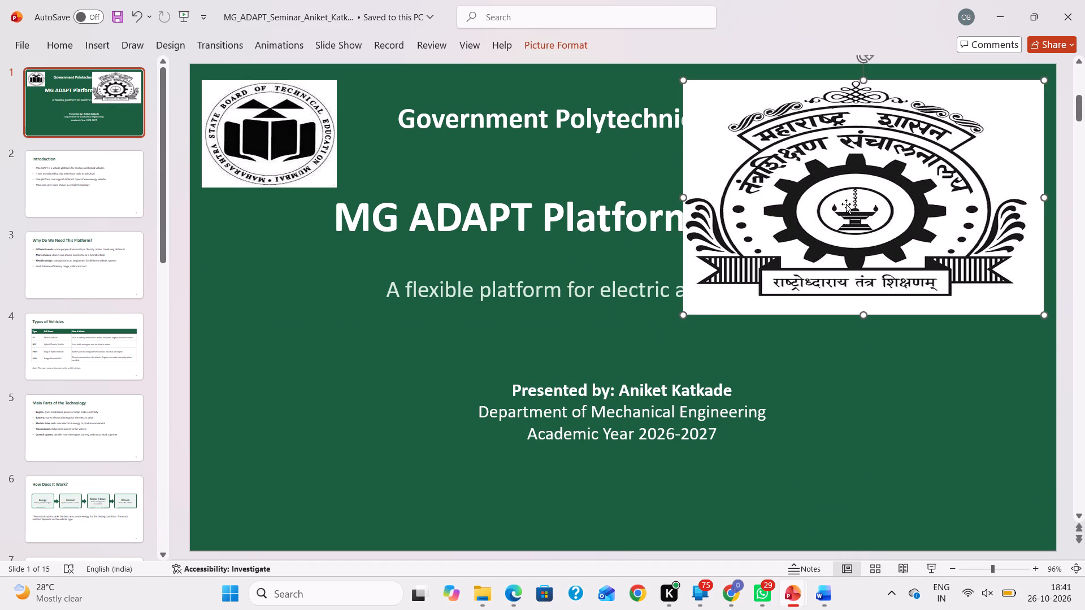
Shrink the Directorate emblem in height and width to roughly the MSBTE logo's size, keeping it in the slide's upper-right corner.
left_click_drag(863, 315, 850, 258)
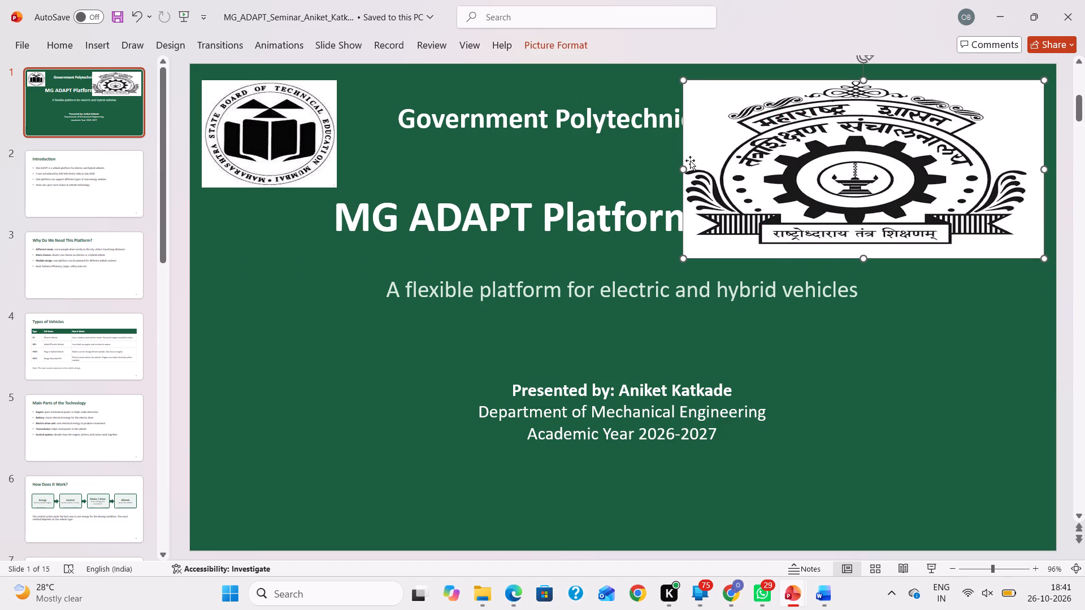
left_click_drag(682, 170, 858, 160)
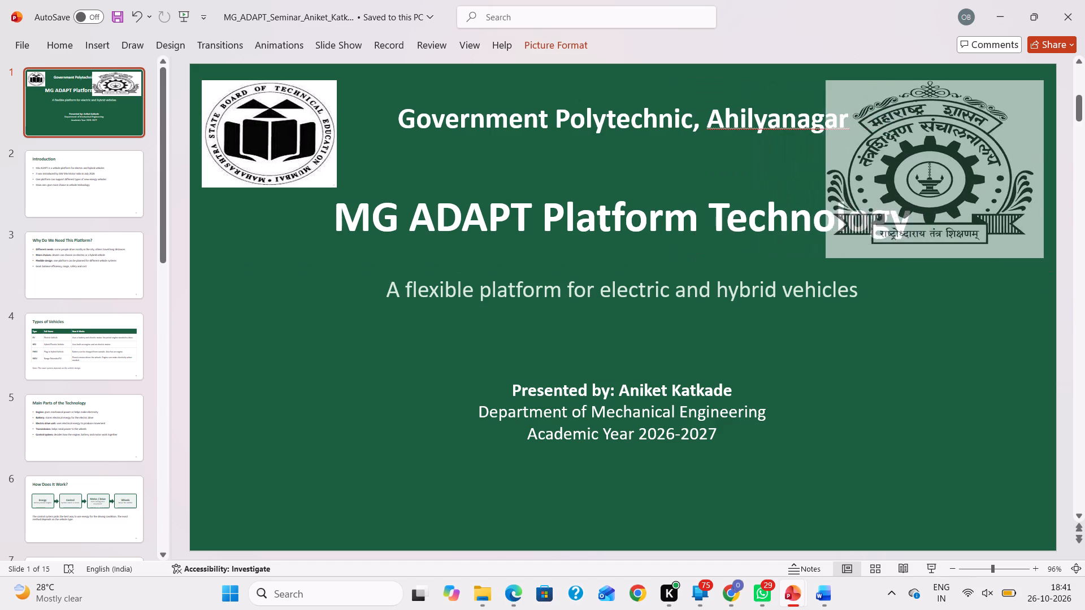
left_click_drag(858, 160, 902, 171)
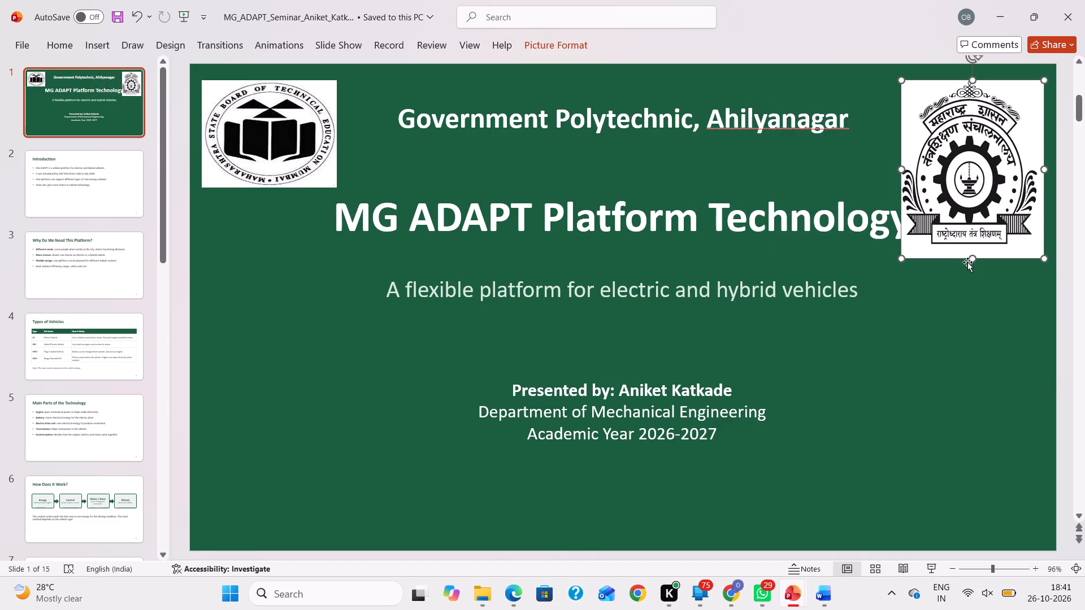
left_click_drag(974, 258, 966, 201)
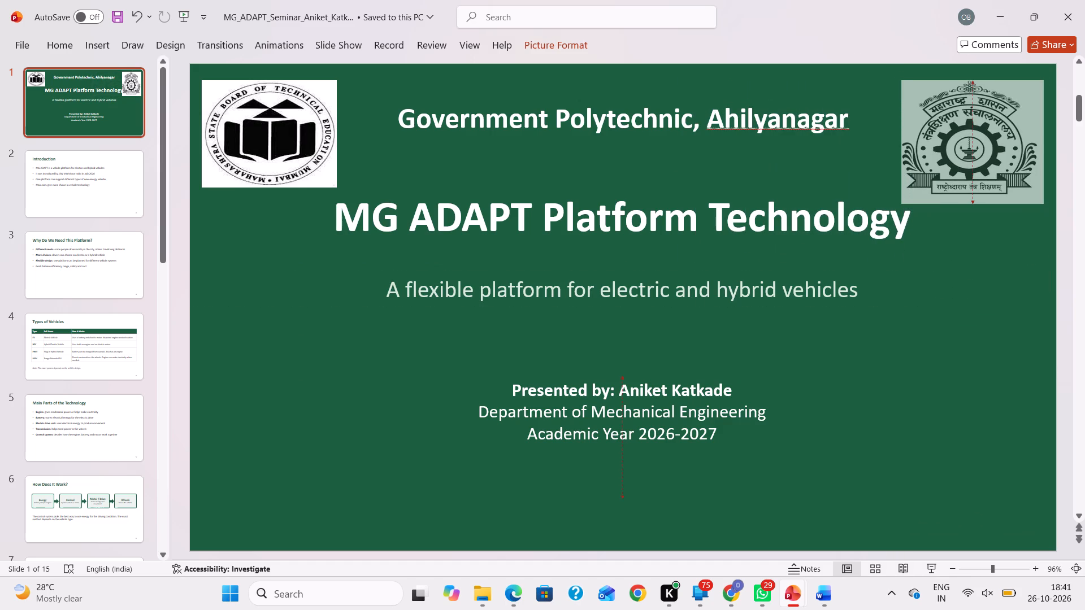
left_click_drag(966, 201, 966, 201)
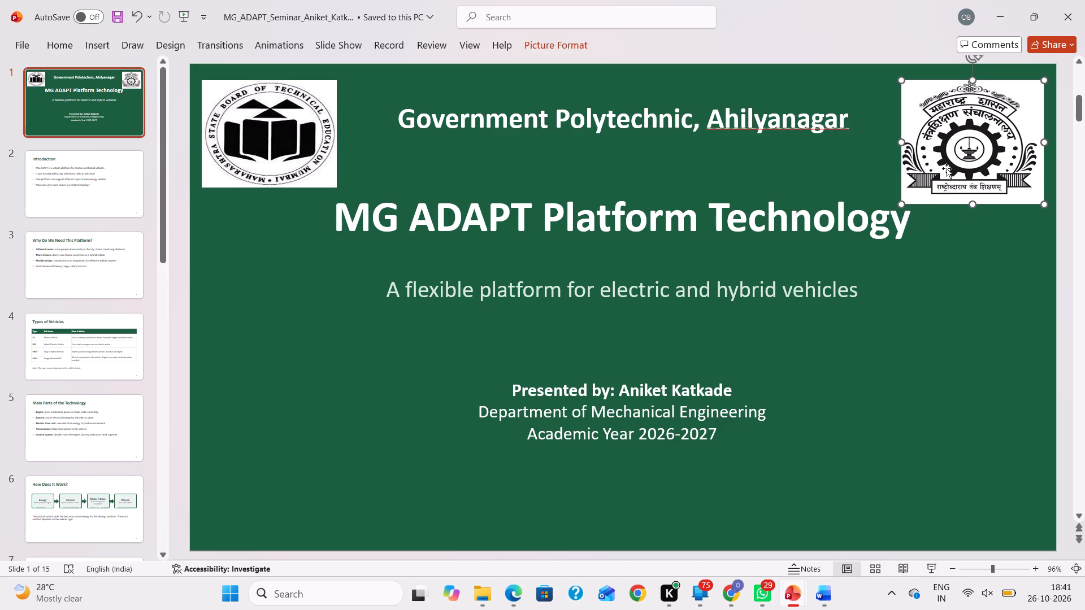
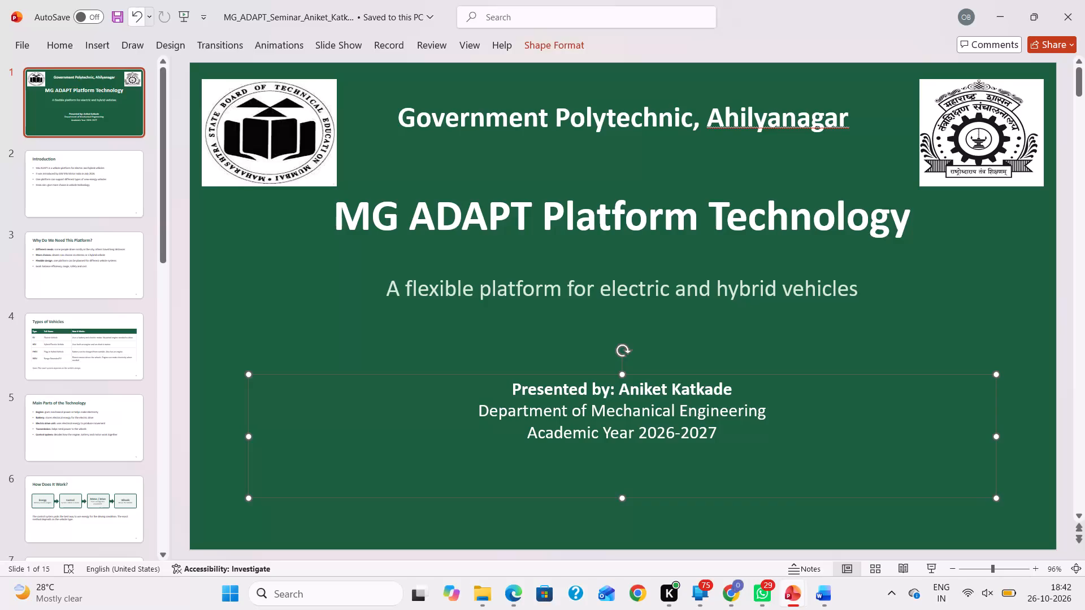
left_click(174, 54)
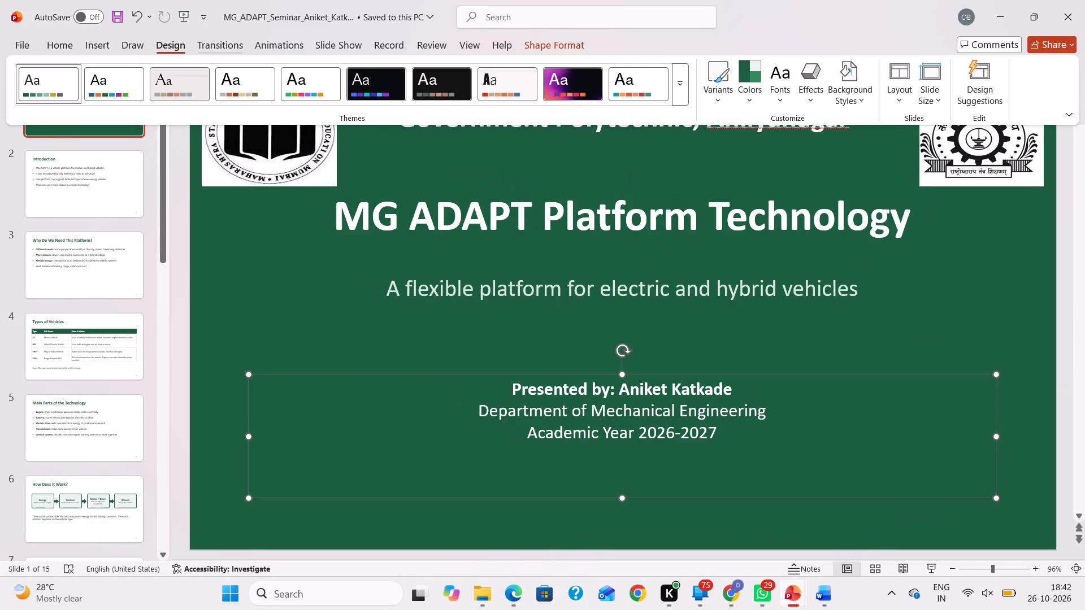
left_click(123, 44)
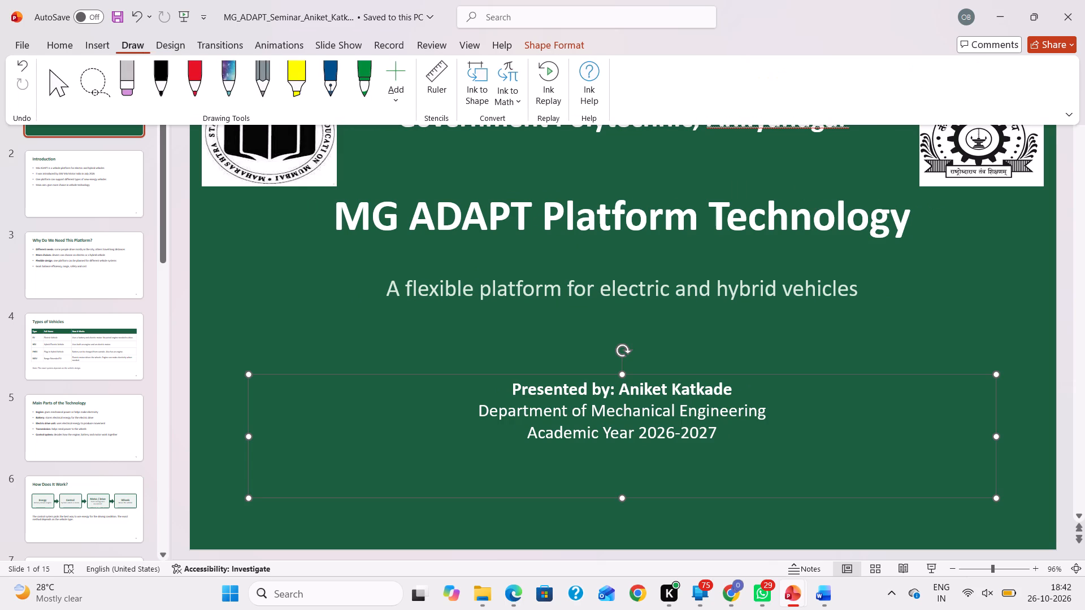
Undo the last resizing of the Directorate emblem on the title slide.
key("ctrl+z")
key("ctrl+z")
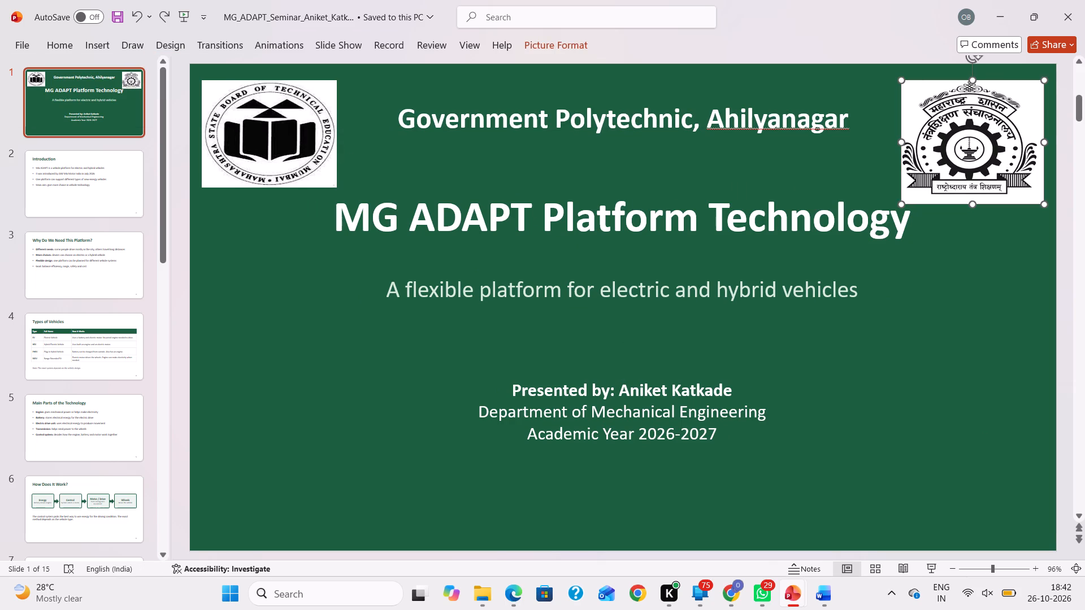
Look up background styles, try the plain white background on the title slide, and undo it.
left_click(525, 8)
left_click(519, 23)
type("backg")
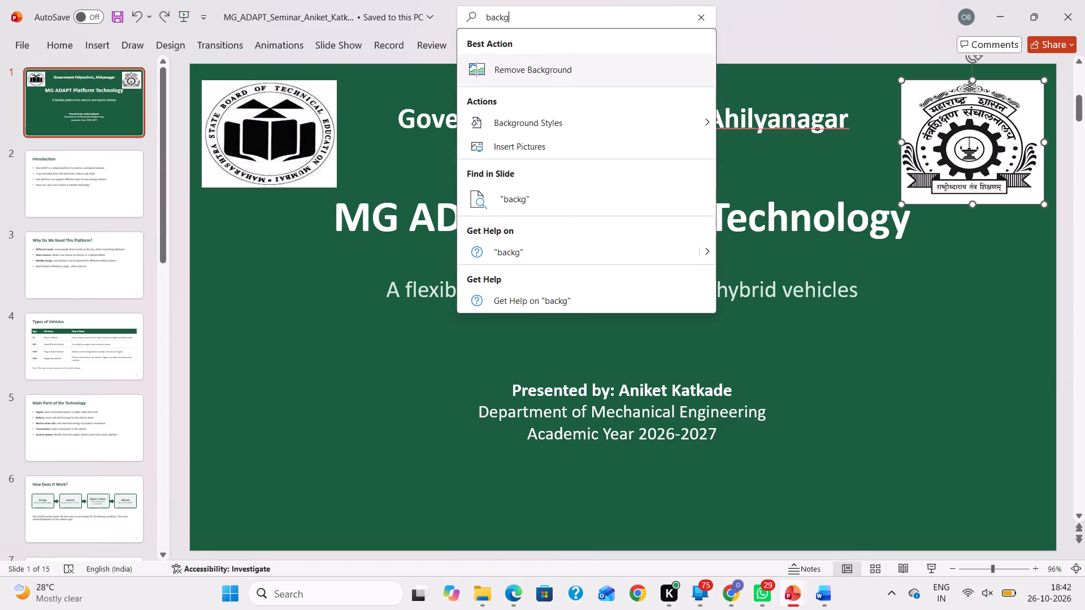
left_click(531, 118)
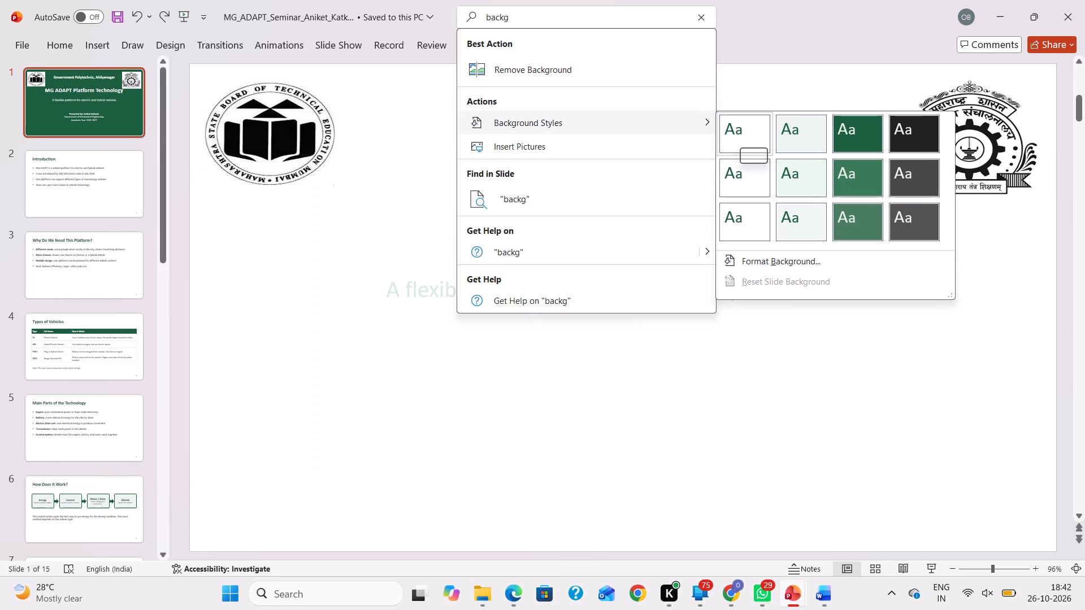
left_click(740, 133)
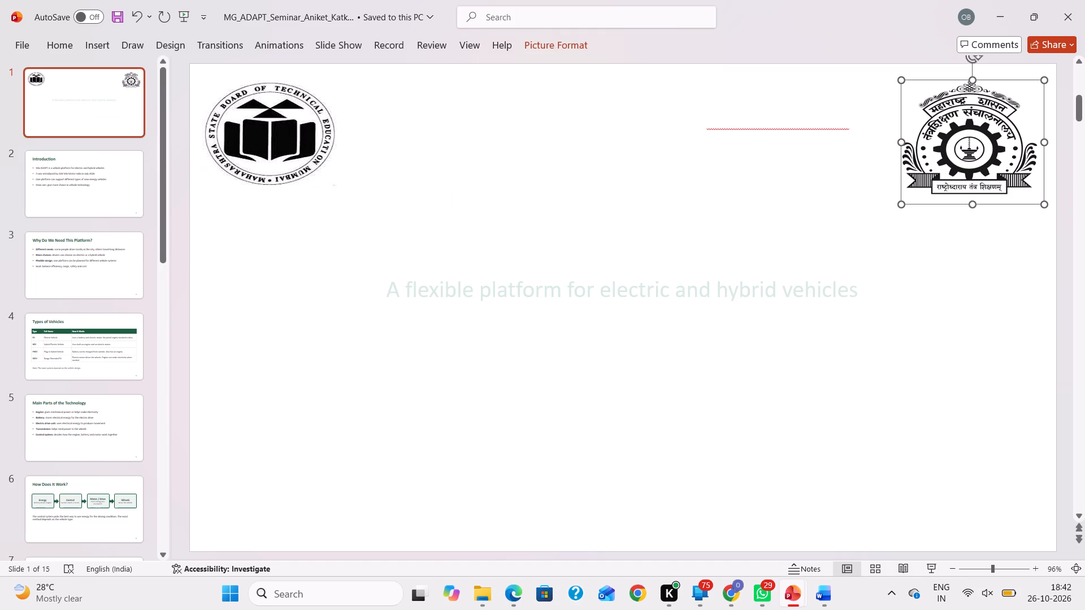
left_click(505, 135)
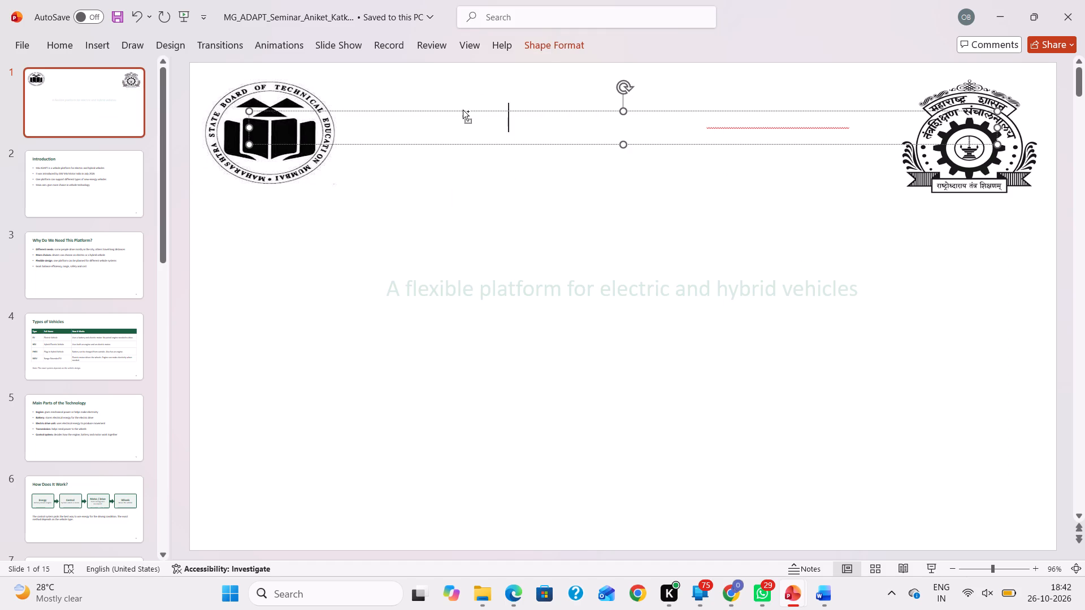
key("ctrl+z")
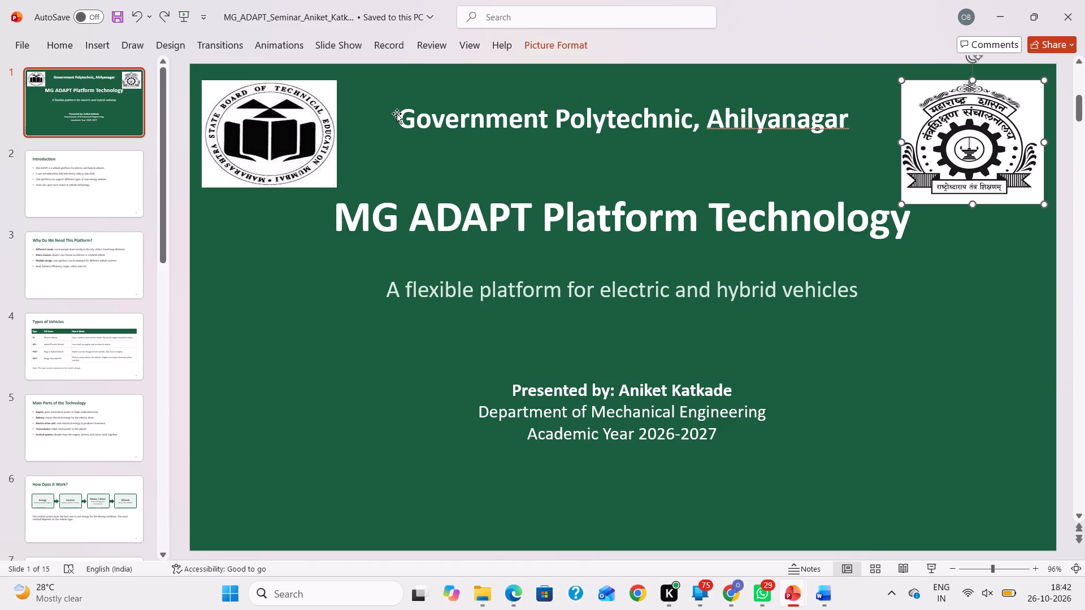
Recolour all title slide text red: the institute heading, the MG ADAPT title, the subtitle, and the presenter, department and academic year lines.
left_click(416, 120)
left_click_drag(416, 120, 662, 172)
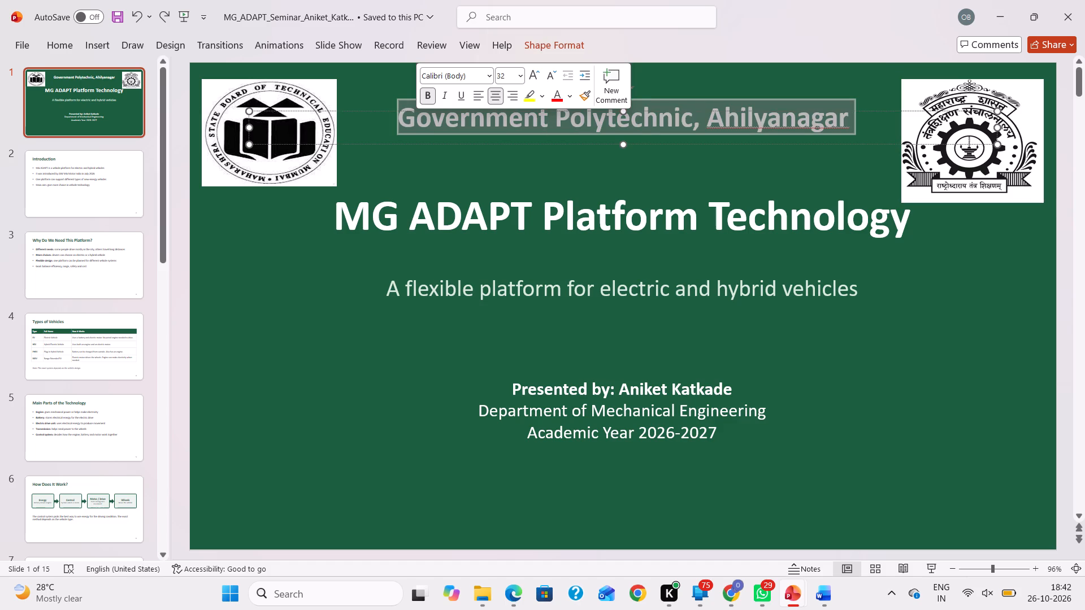
left_click_drag(662, 172, 662, 171)
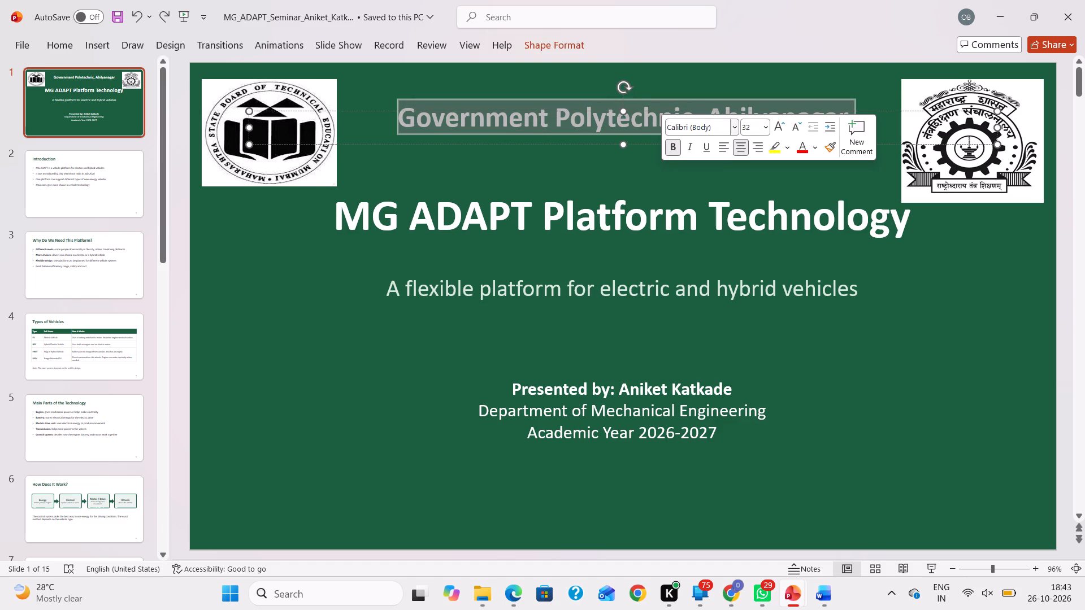
left_click(798, 145)
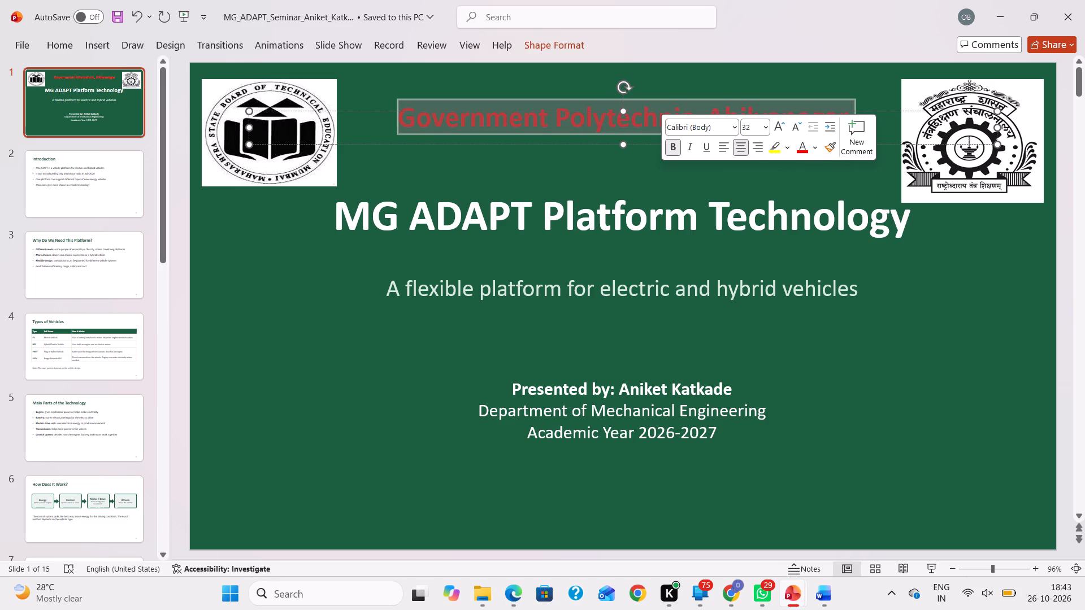
left_click(342, 223)
left_click_drag(342, 223, 855, 243)
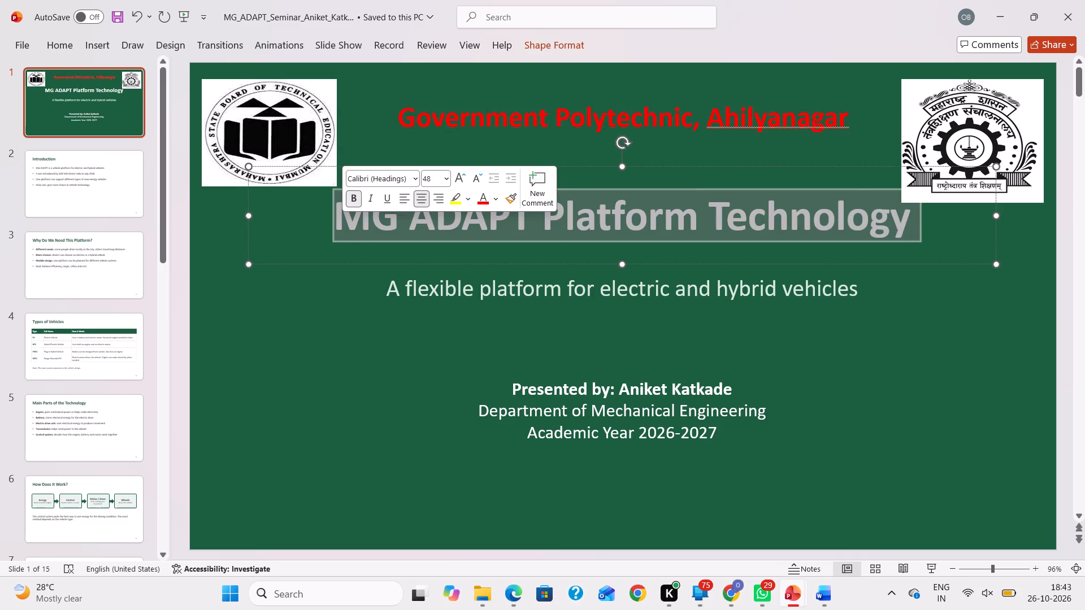
left_click_drag(855, 243, 859, 243)
left_click(995, 221)
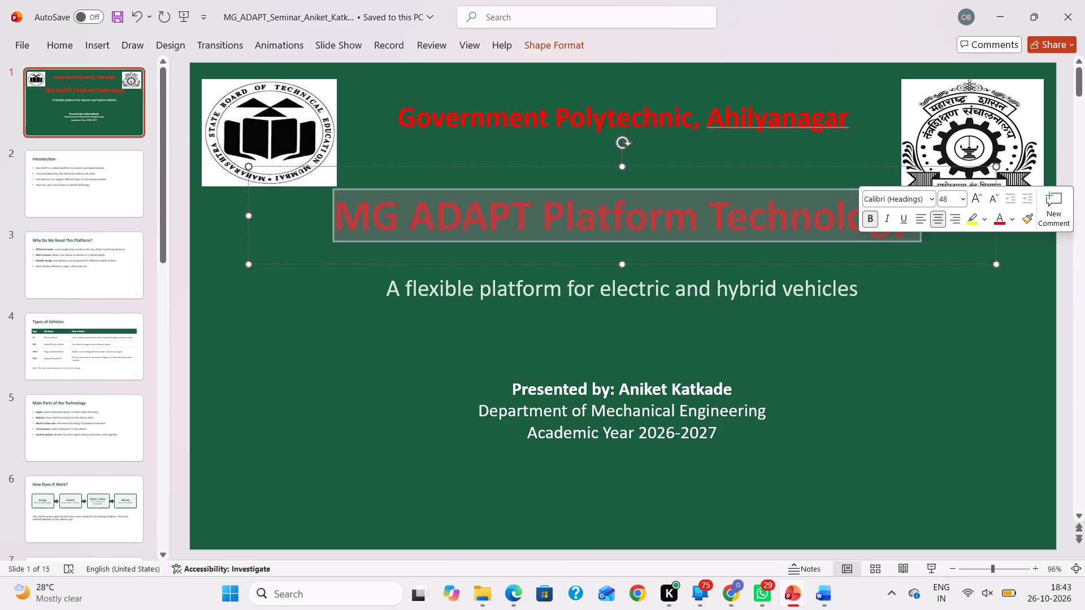
left_click_drag(385, 287, 822, 312)
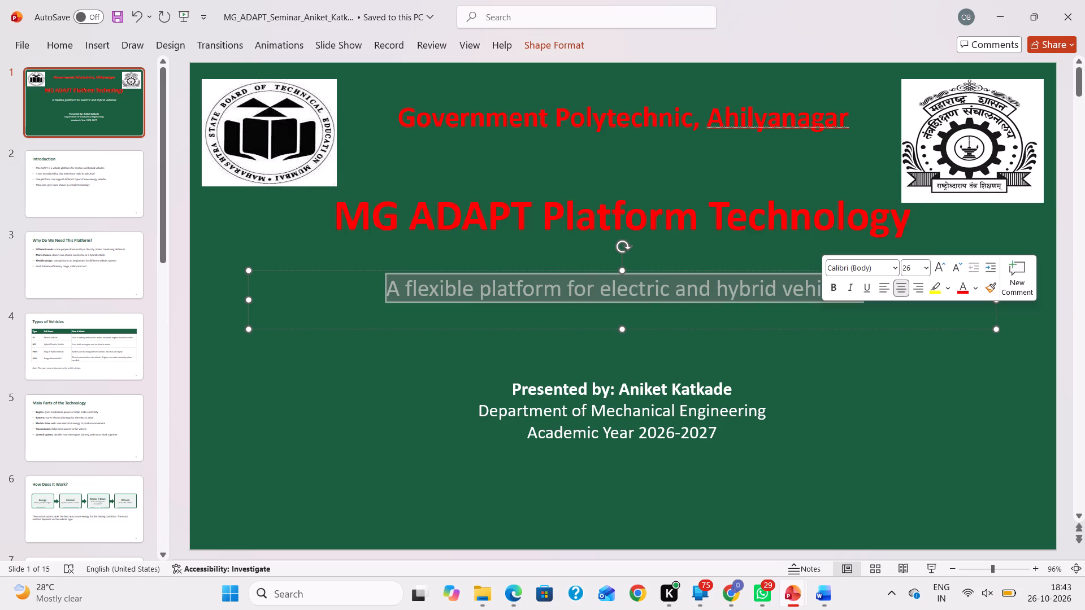
left_click(957, 289)
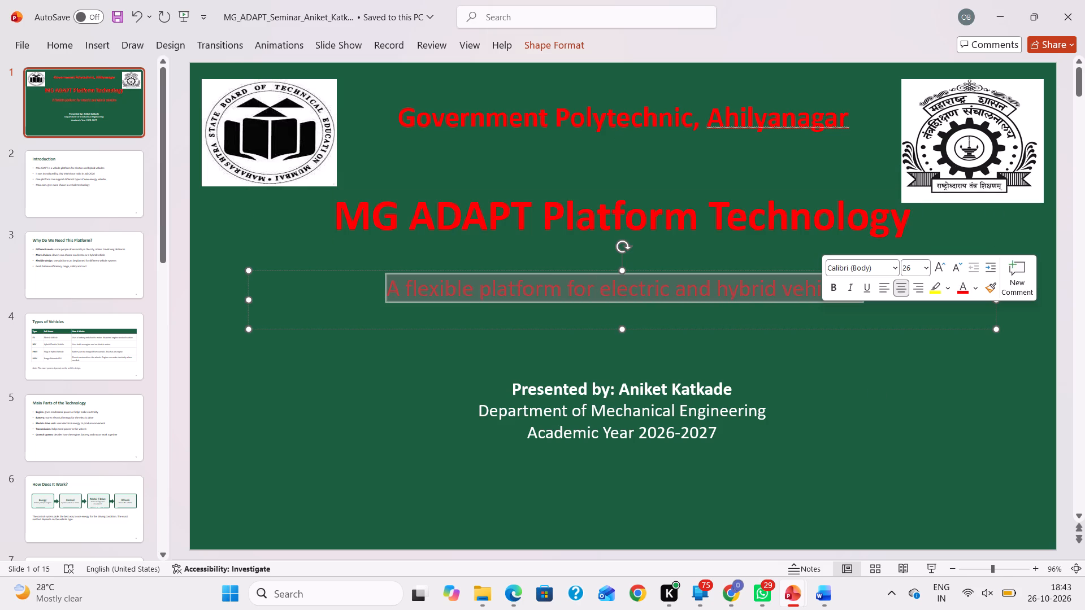
left_click_drag(502, 386, 688, 459)
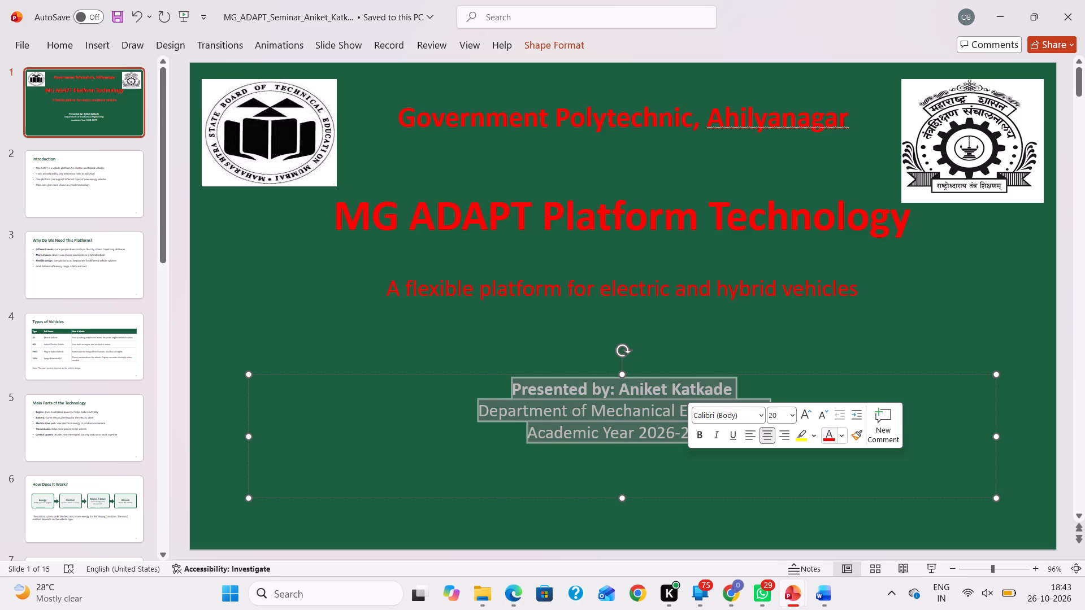
left_click(828, 438)
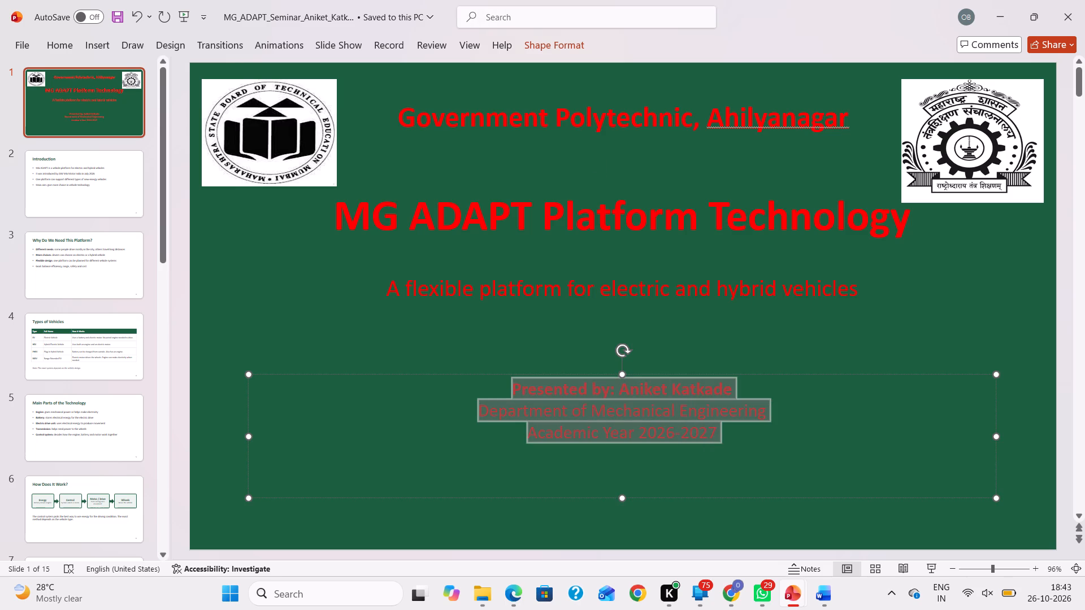
Apply the pale green background Style 6 to the presentation's slides.
left_click(521, 15)
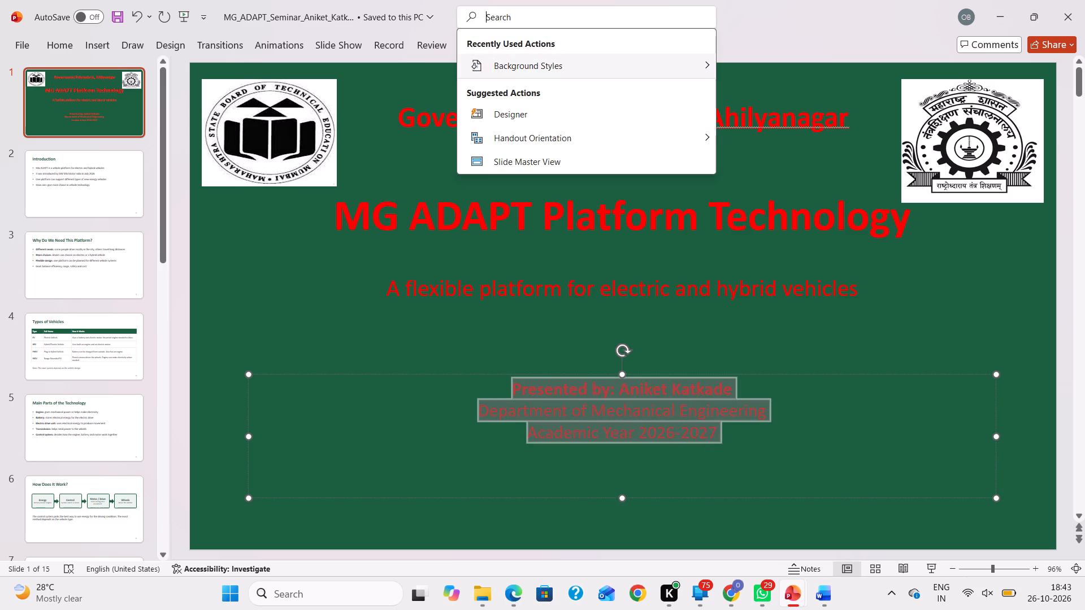
left_click(519, 64)
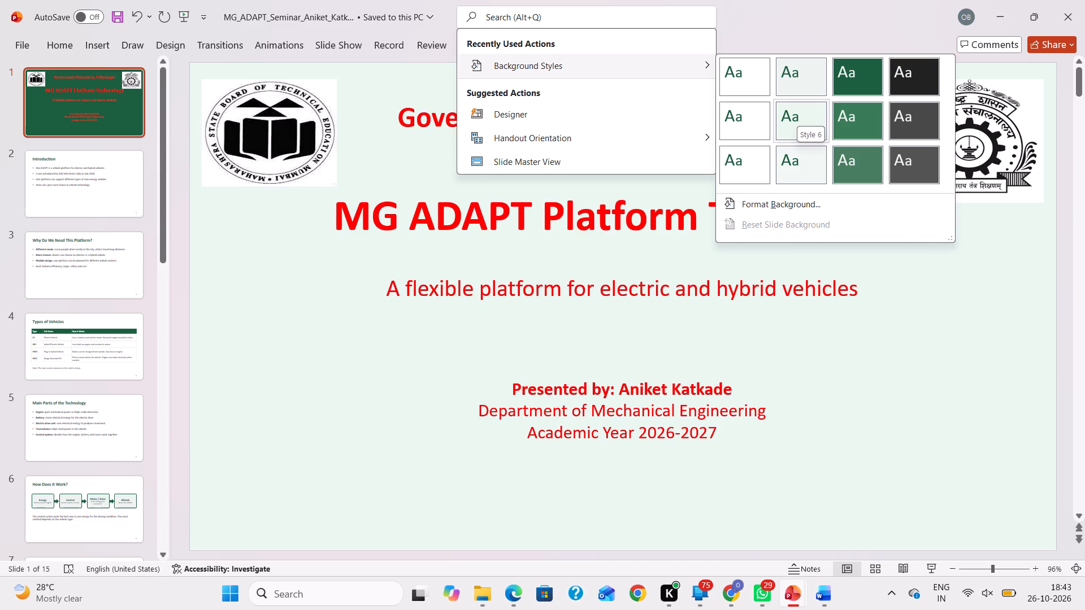
left_click(797, 112)
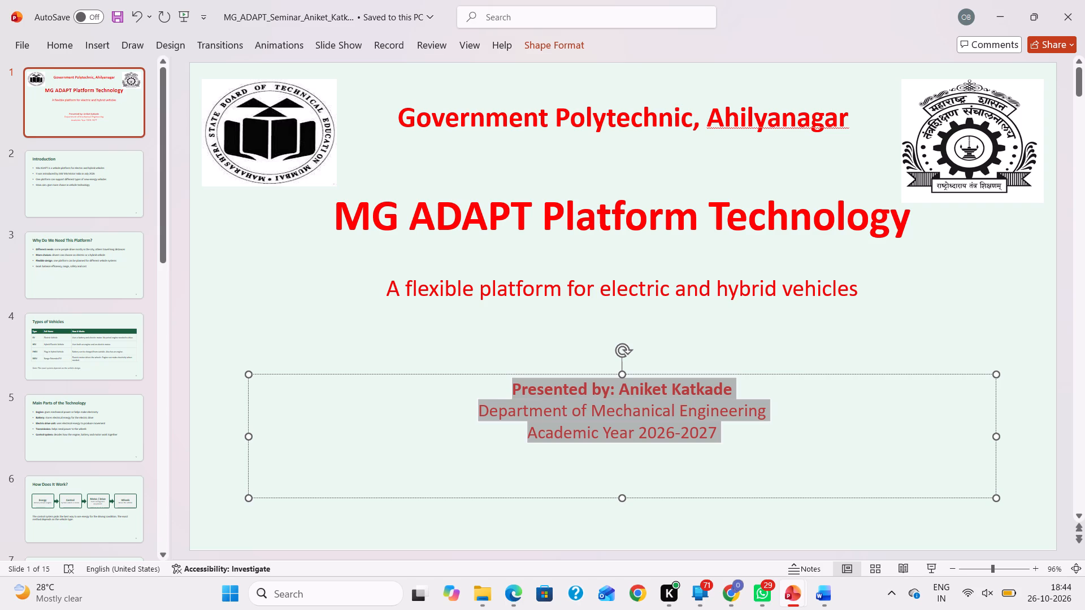
Format the Government Polytechnic, Ahilyanagar heading on the title slide in light blue at font size 28.
left_click_drag(407, 123, 750, 130)
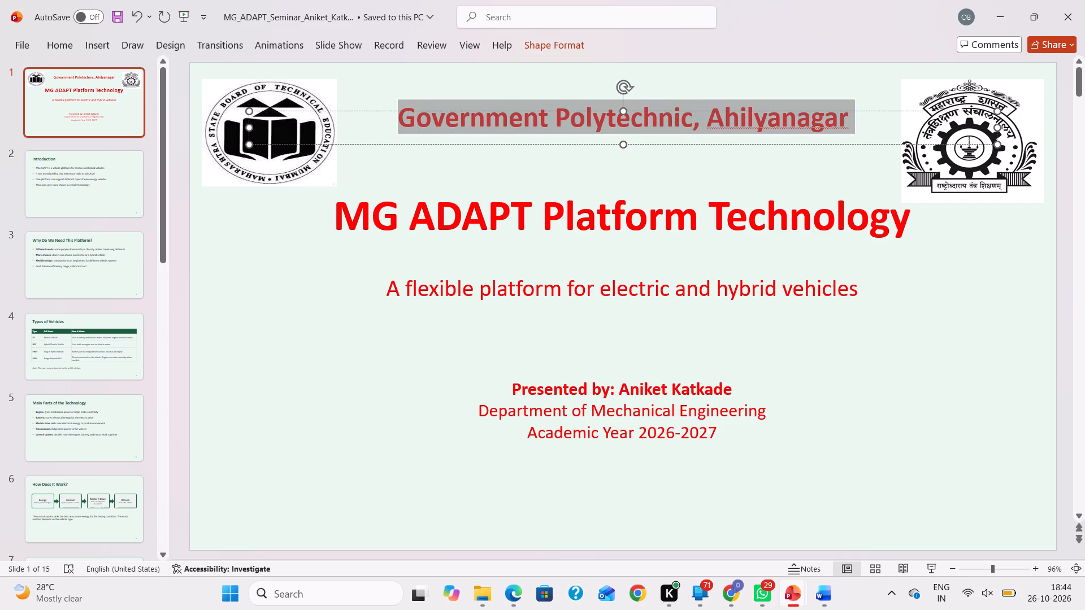
left_click_drag(750, 130, 753, 131)
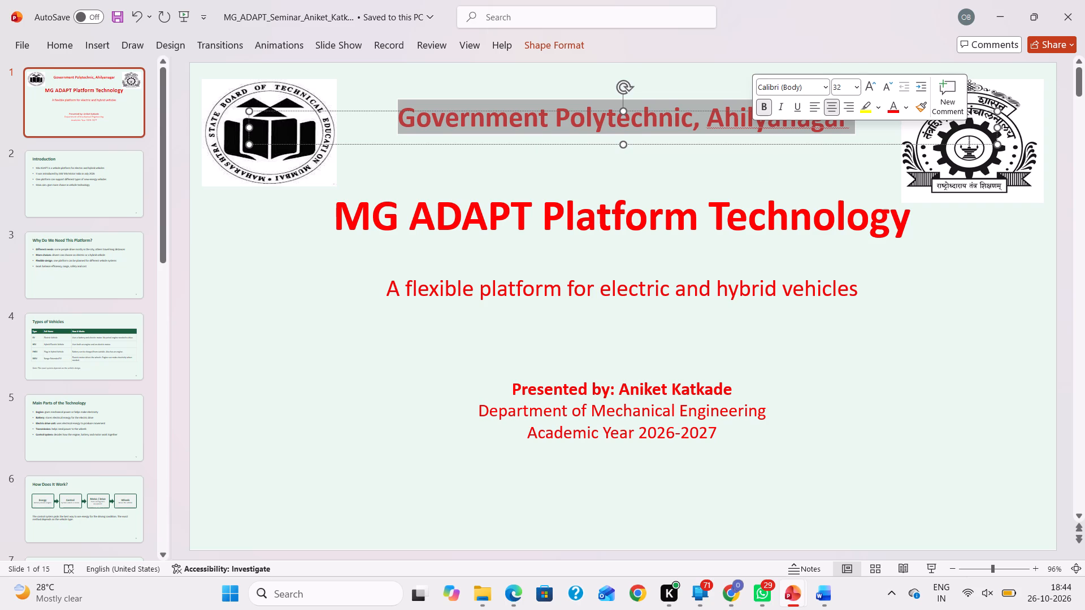
left_click(905, 111)
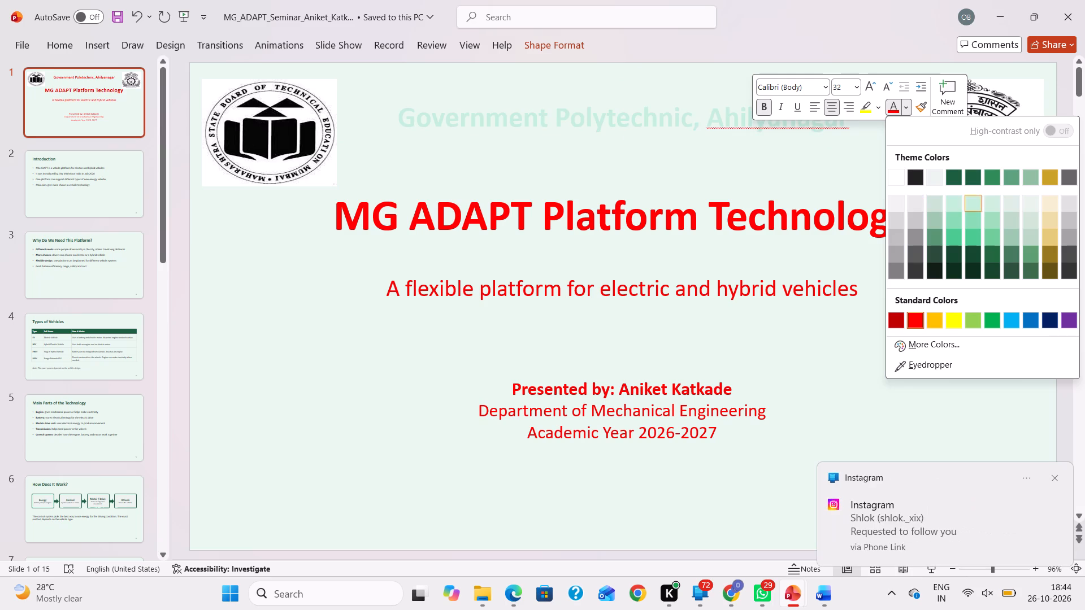
left_click(1009, 317)
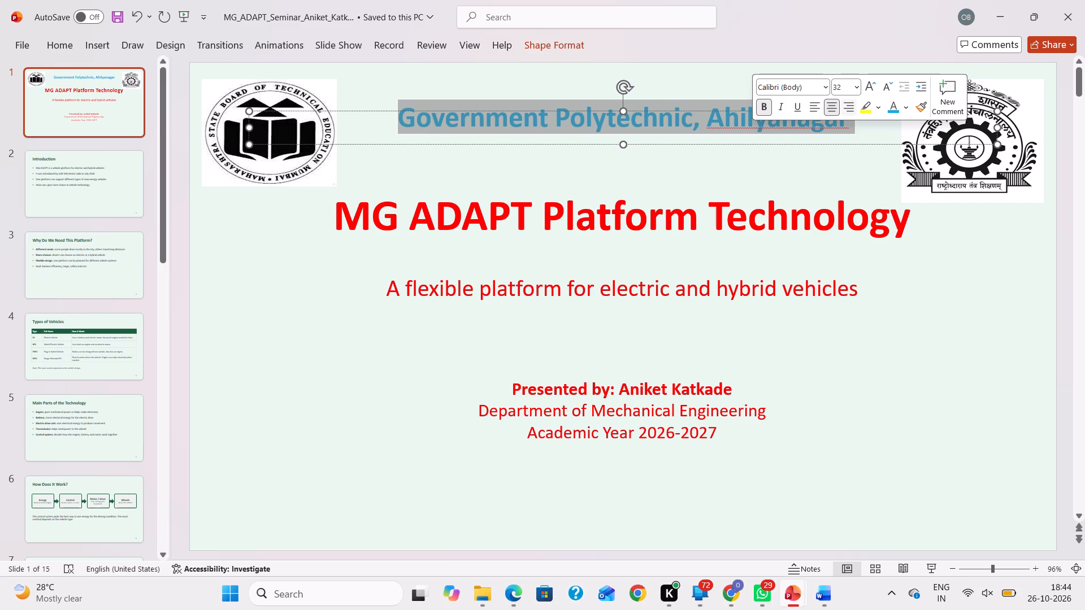
left_click(855, 87)
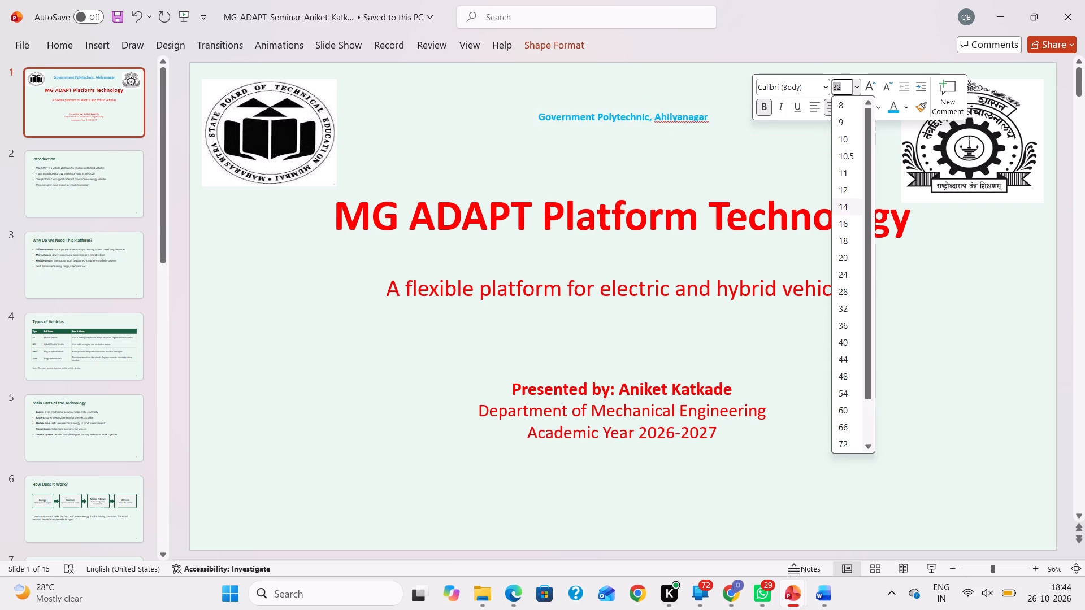
left_click(845, 293)
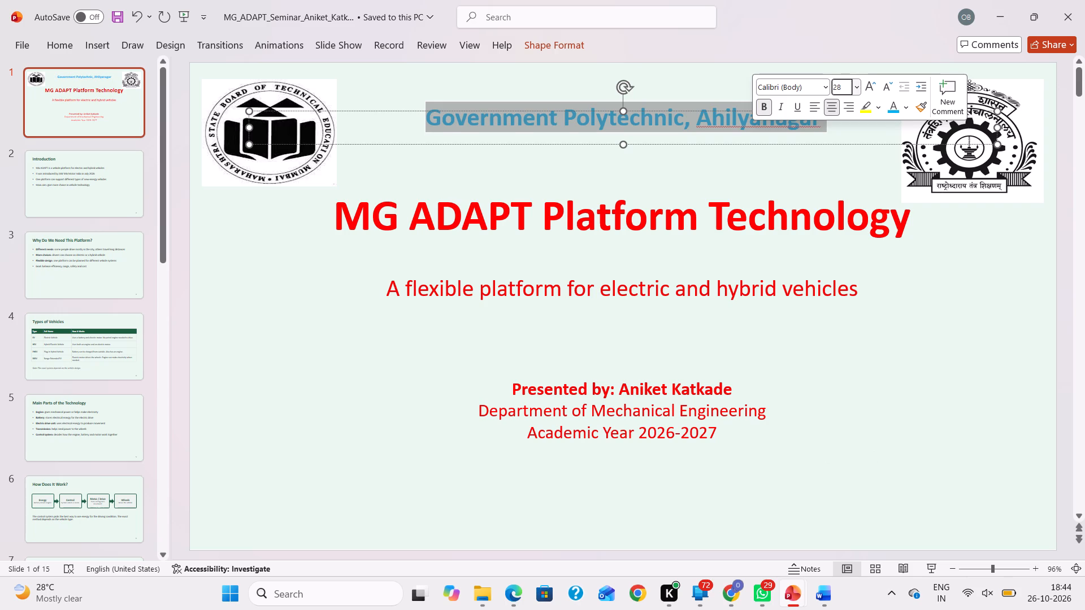
left_click(883, 350)
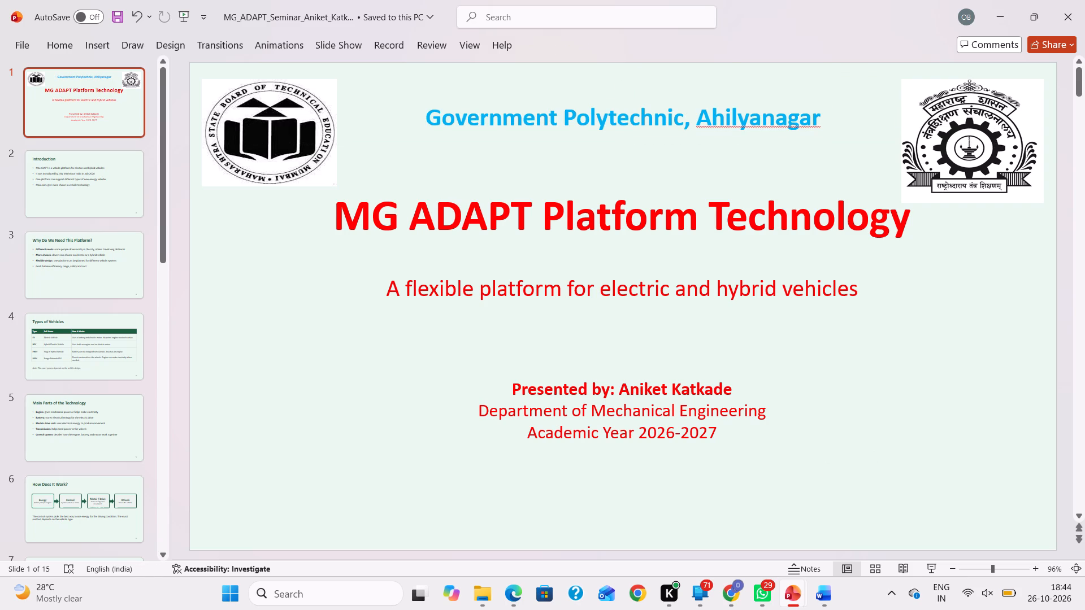
Recolour the "MG ADAPT Platform Technology" title black and set its font size to 28.
left_click_drag(343, 217, 810, 225)
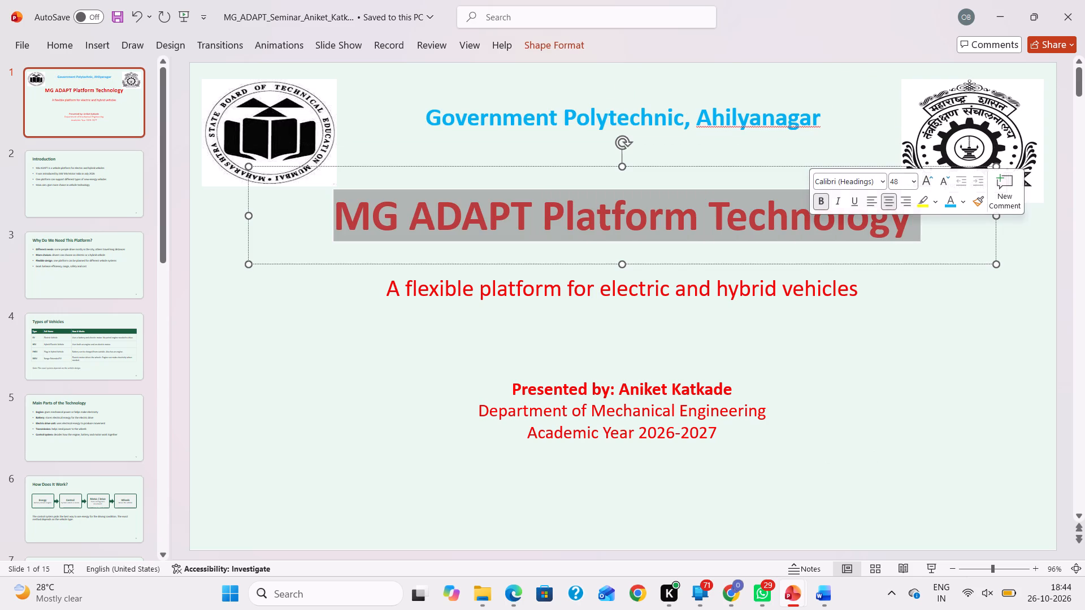
left_click(960, 199)
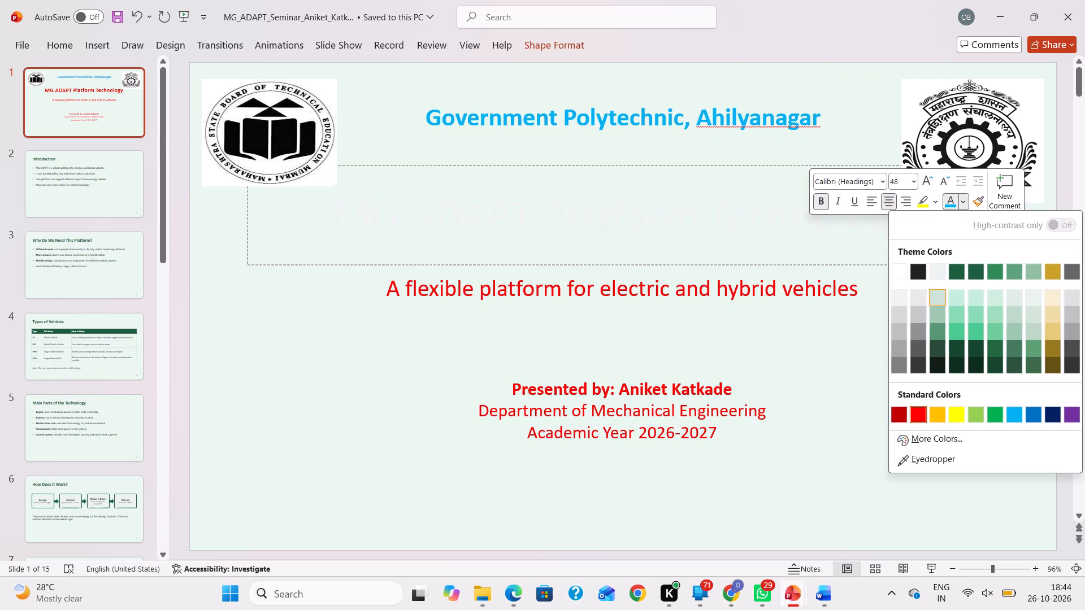
left_click(918, 270)
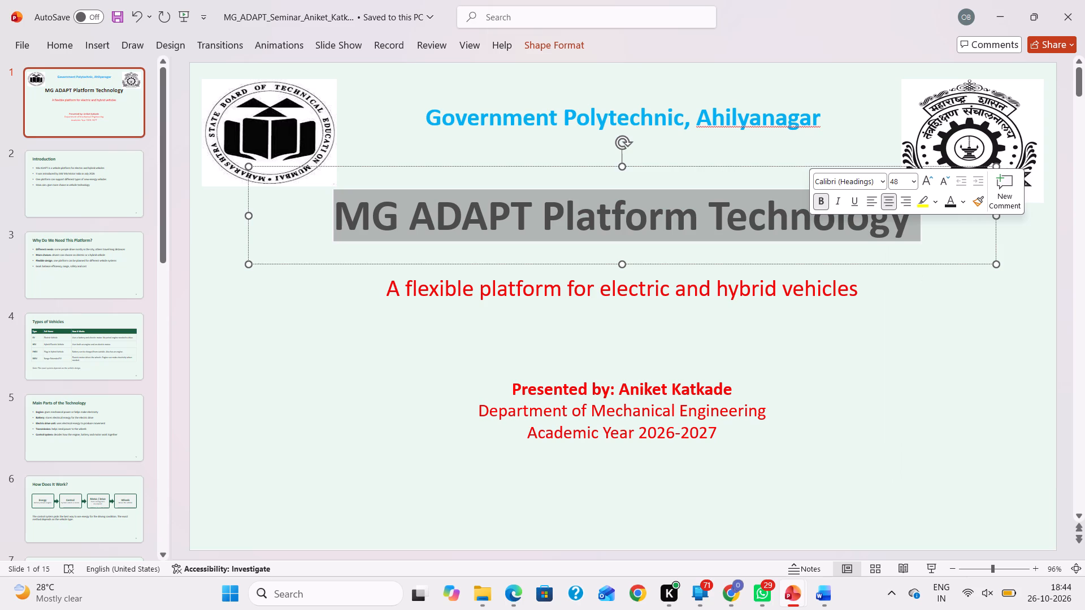
left_click_drag(914, 181, 909, 335)
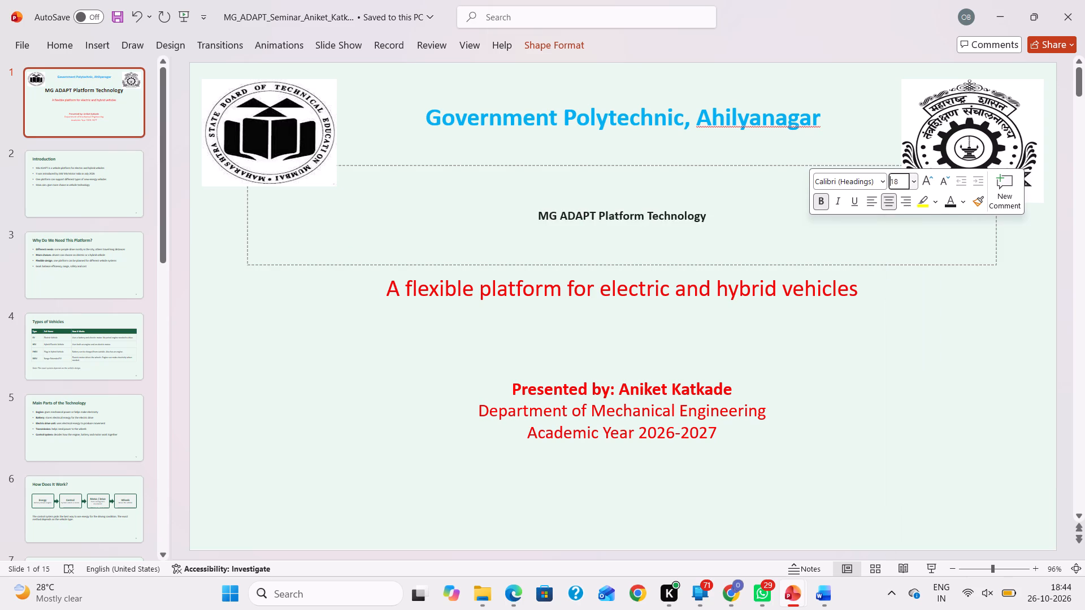
left_click(910, 180)
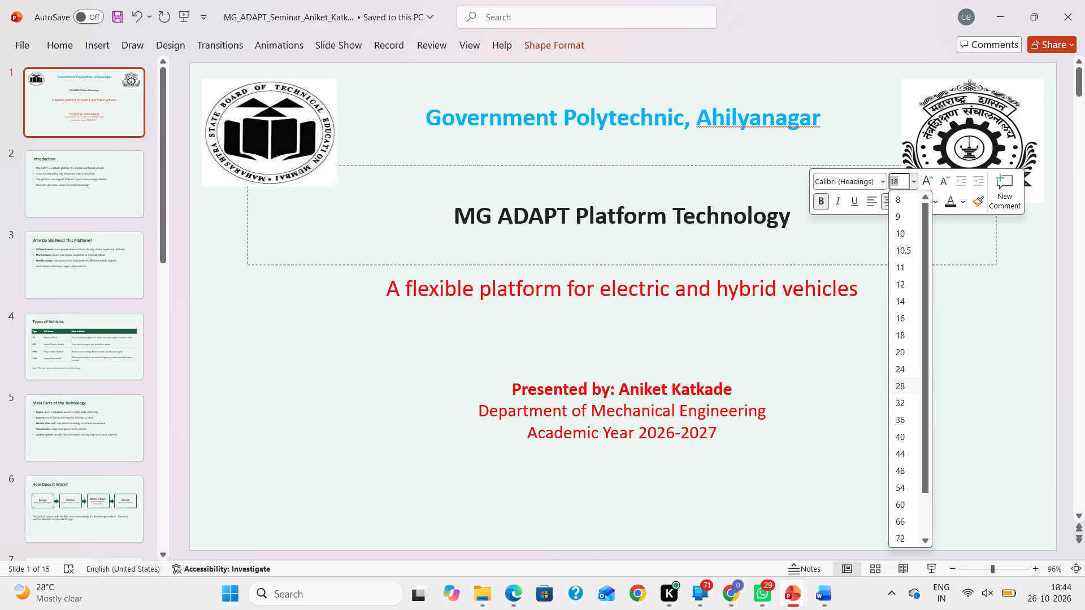
left_click(898, 377)
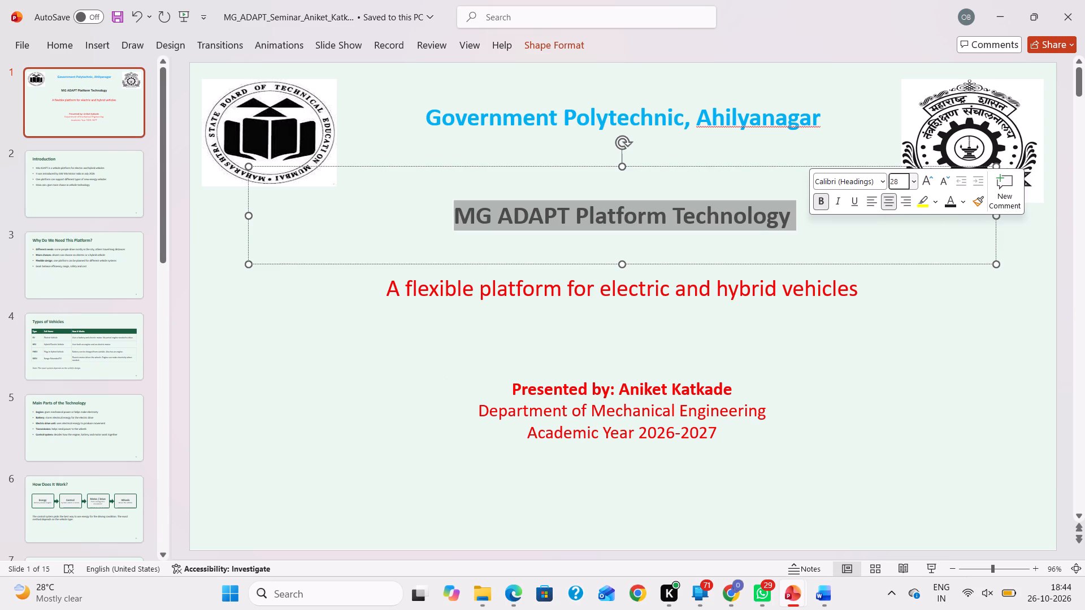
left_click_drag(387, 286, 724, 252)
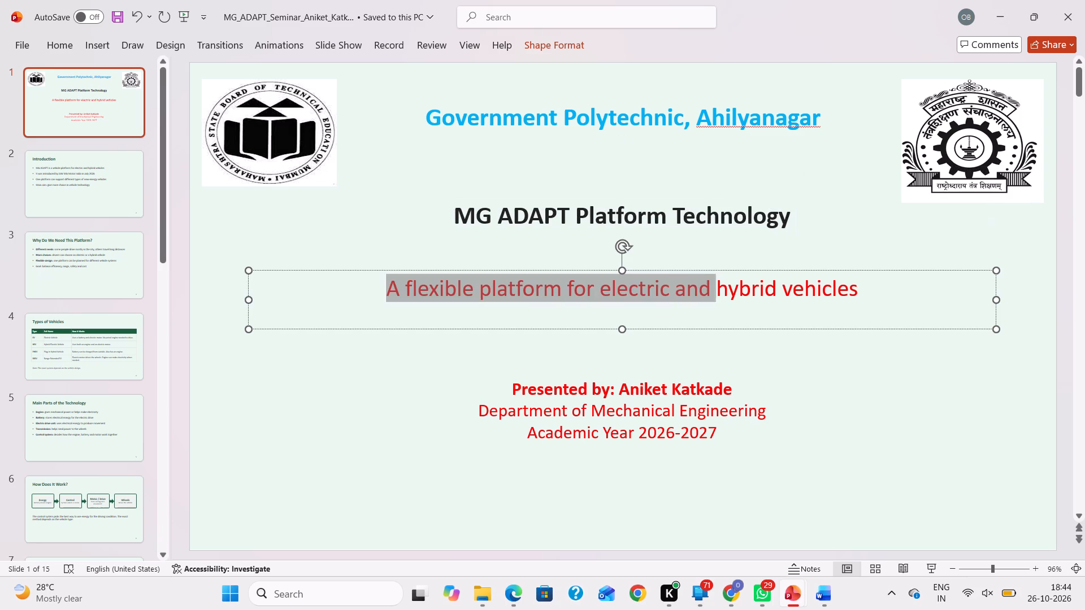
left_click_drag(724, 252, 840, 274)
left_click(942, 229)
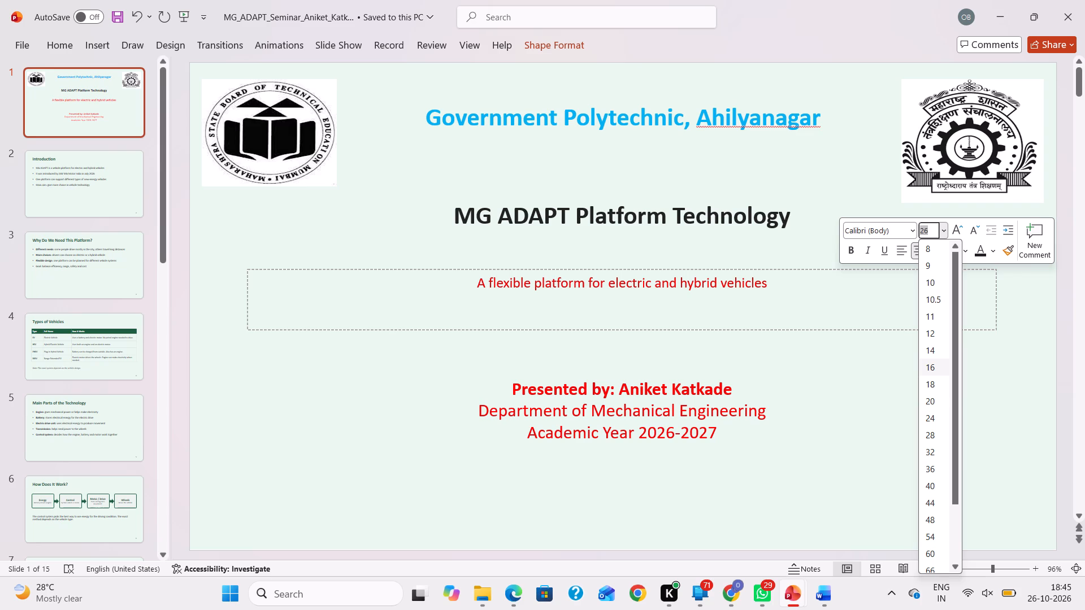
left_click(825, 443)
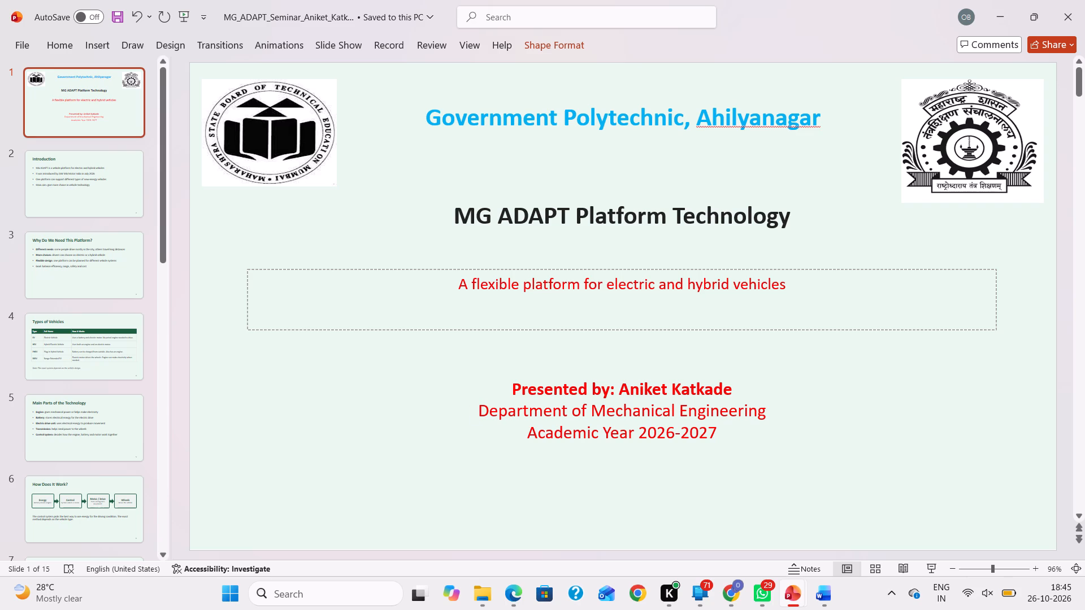
Copy the "Department of Mechanical Engineering" and "Academic Year 2026-2027" lines on the title slide.
left_click_drag(480, 409, 705, 460)
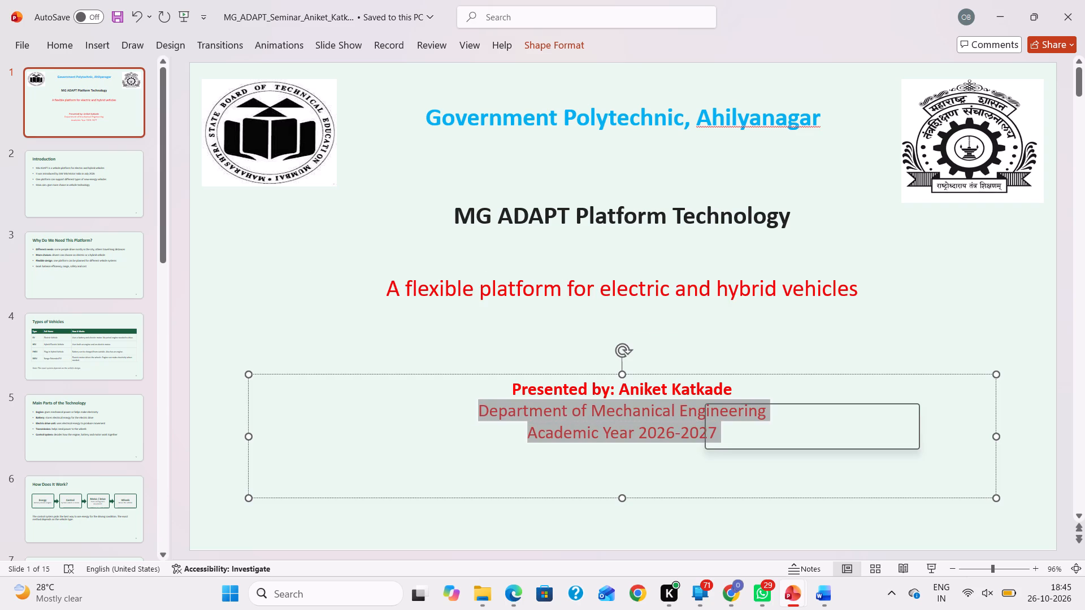
key("ctrl+c")
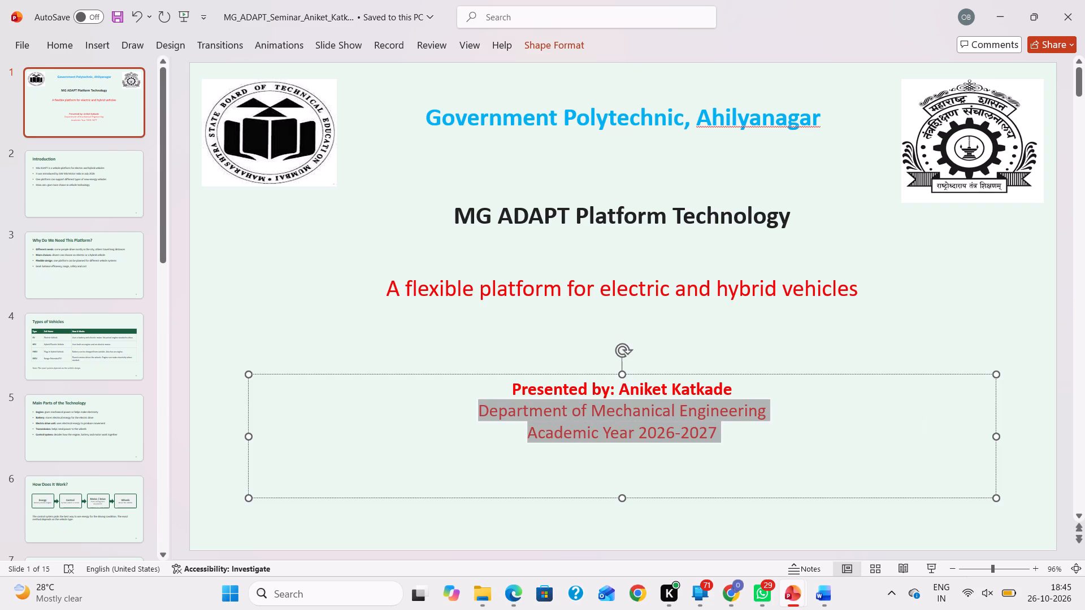
Shorten the "MG ADAPT Platform Technology" text box by lowering its top edge to just below the MSBTE logo.
left_click(530, 189)
left_click(507, 165)
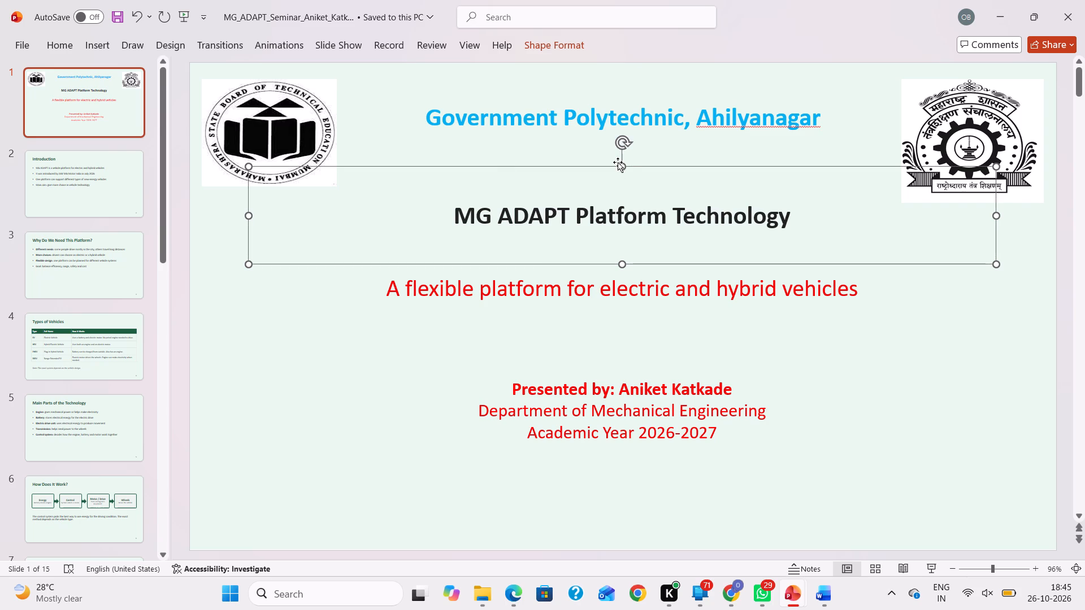
left_click_drag(622, 167, 627, 188)
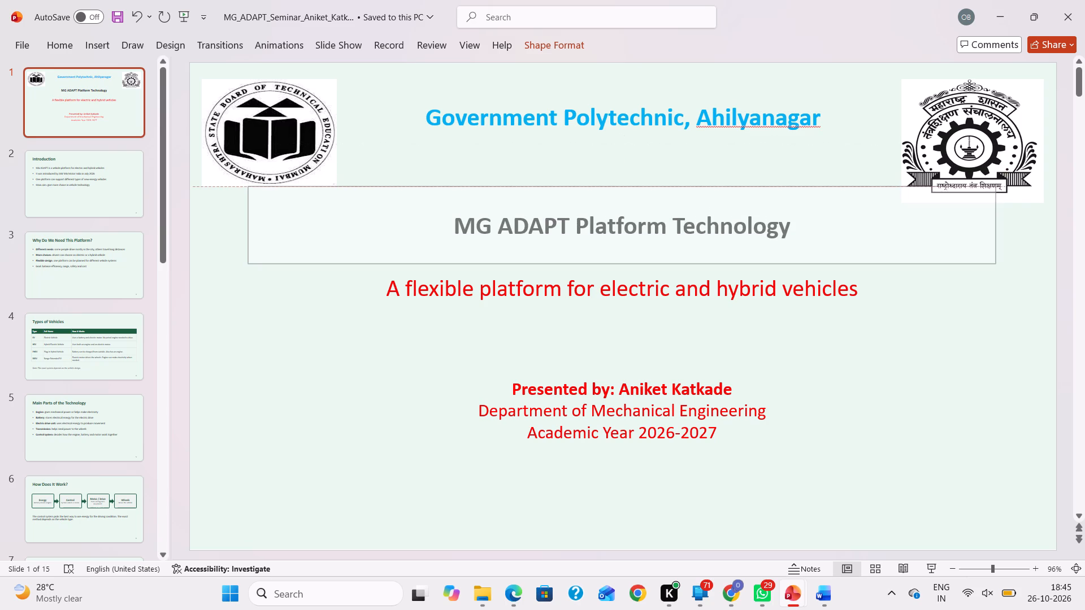
left_click_drag(627, 188, 629, 191)
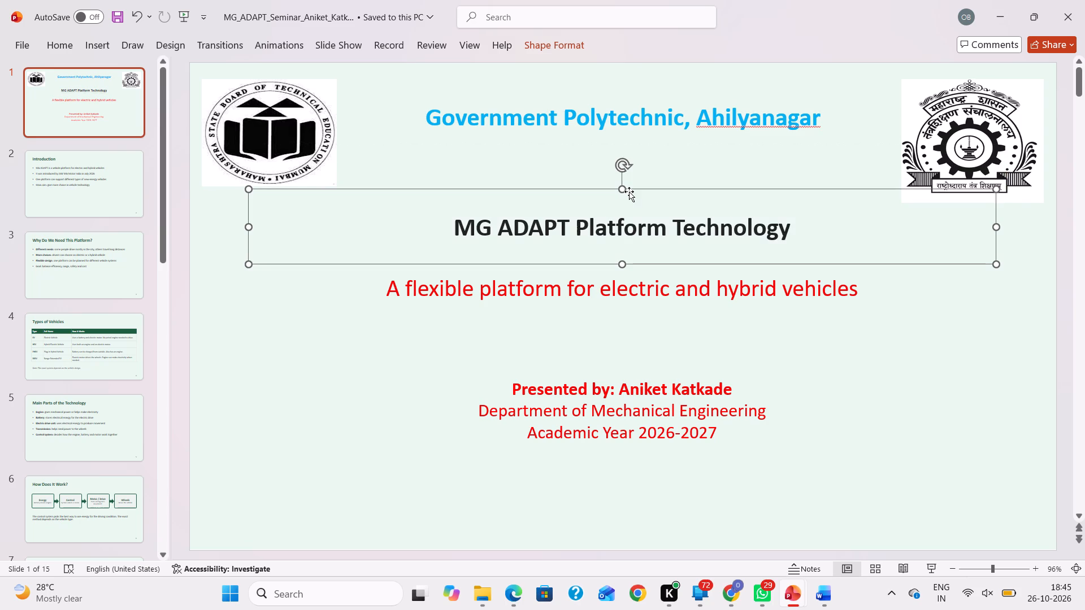
Extend the "MG ADAPT Platform Technology" text box slightly downward by lowering its bottom edge to the subtitle box.
left_click_drag(620, 262, 622, 273)
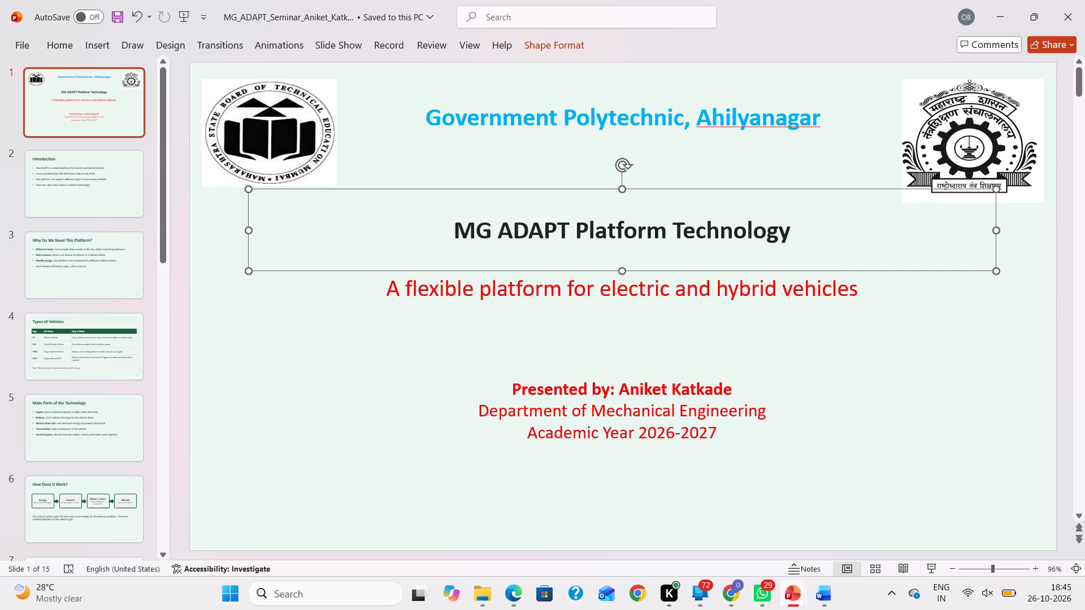
Lower the top edge of the "A flexible platform for electric and hybrid vehicles" text box to leave a gap under the title.
double_click(606, 286)
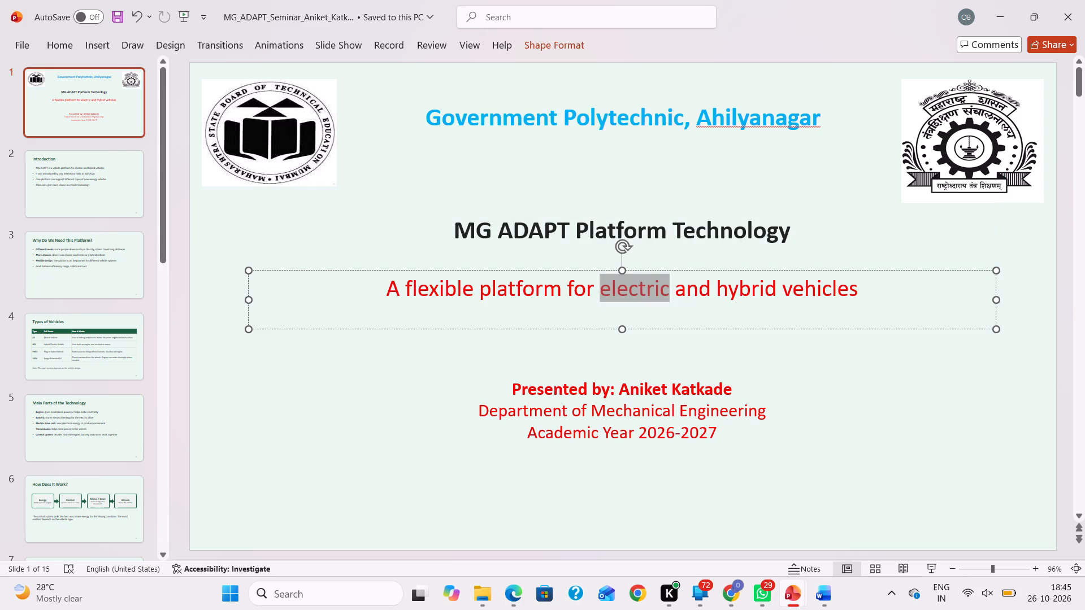
left_click_drag(623, 270, 626, 291)
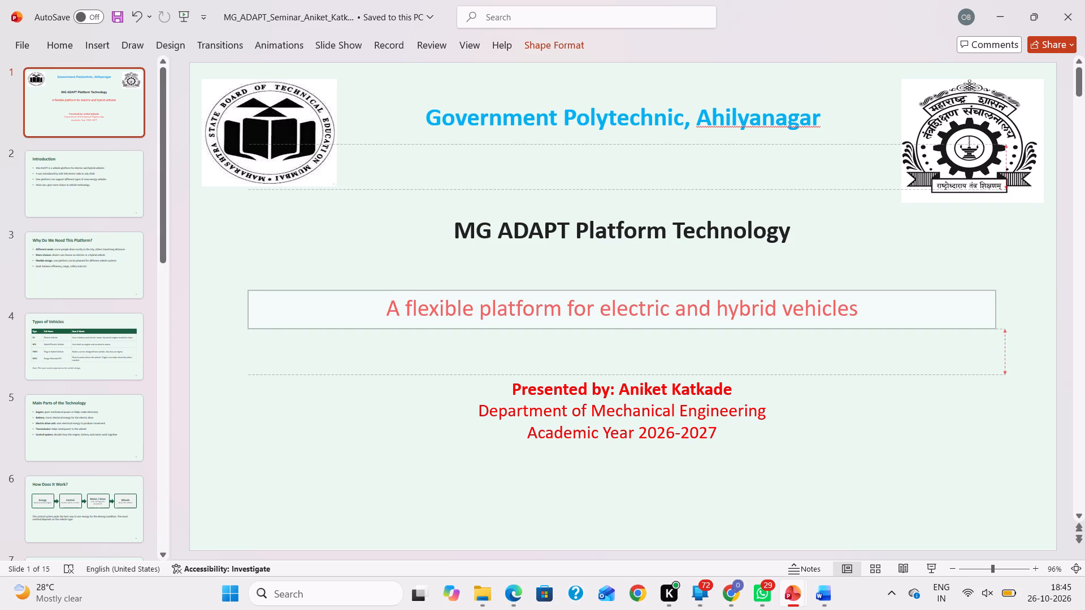
left_click_drag(626, 291, 626, 291)
Paste the copied department and academic year lines as a new text box below the "Government Polytechnic, Ahilyanagar" heading.
left_click(542, 172)
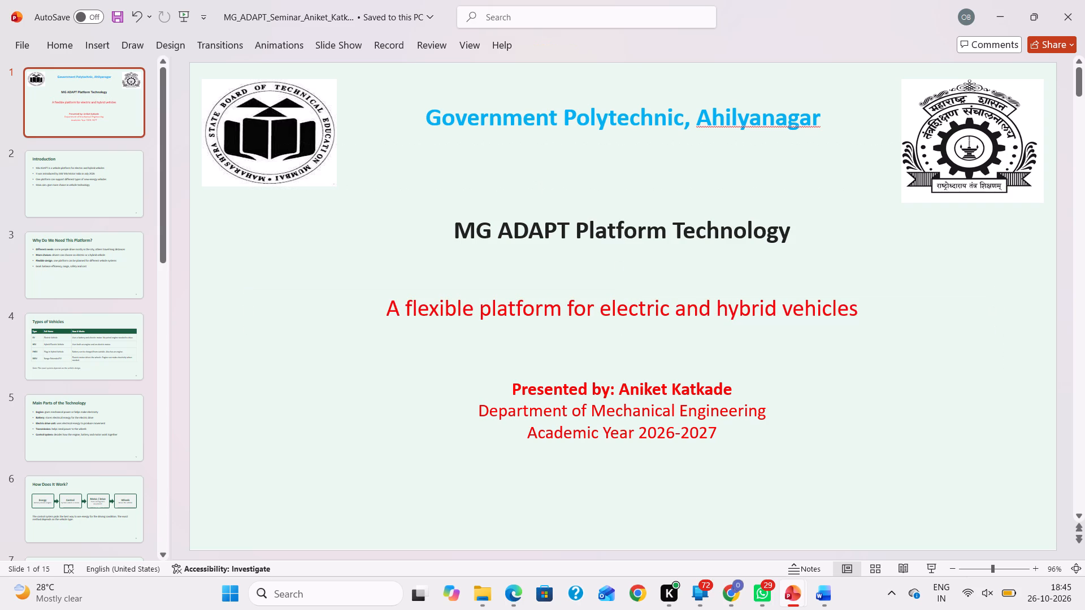
left_click(542, 172)
double_click(510, 156)
key("ctrl+v")
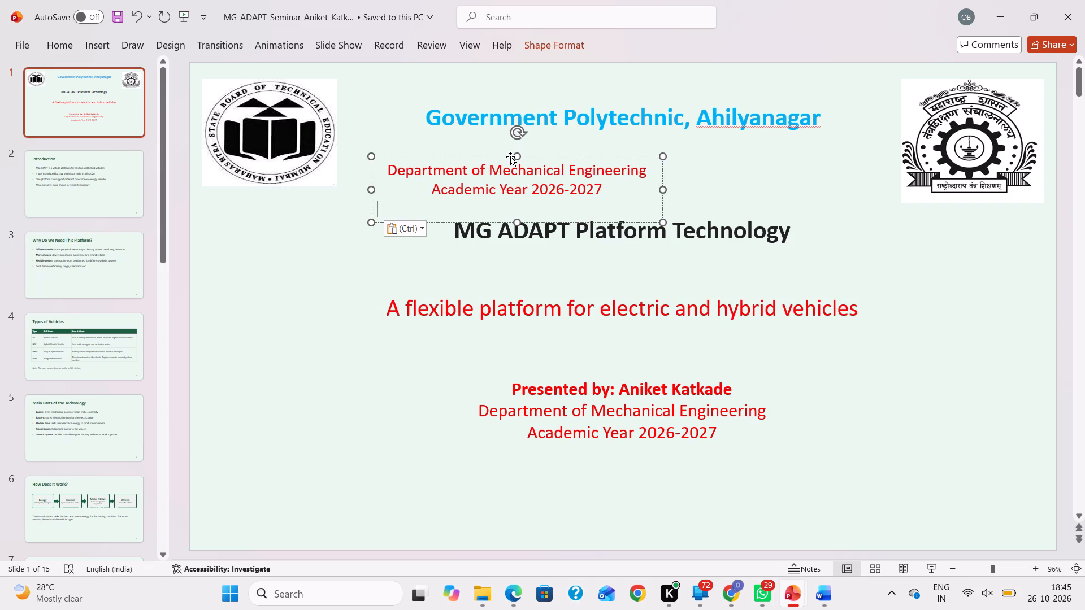
Centre-align the pasted "Department of Mechanical Engineering" and "Academic Year 2026-2027" lines.
left_click_drag(394, 170, 611, 217)
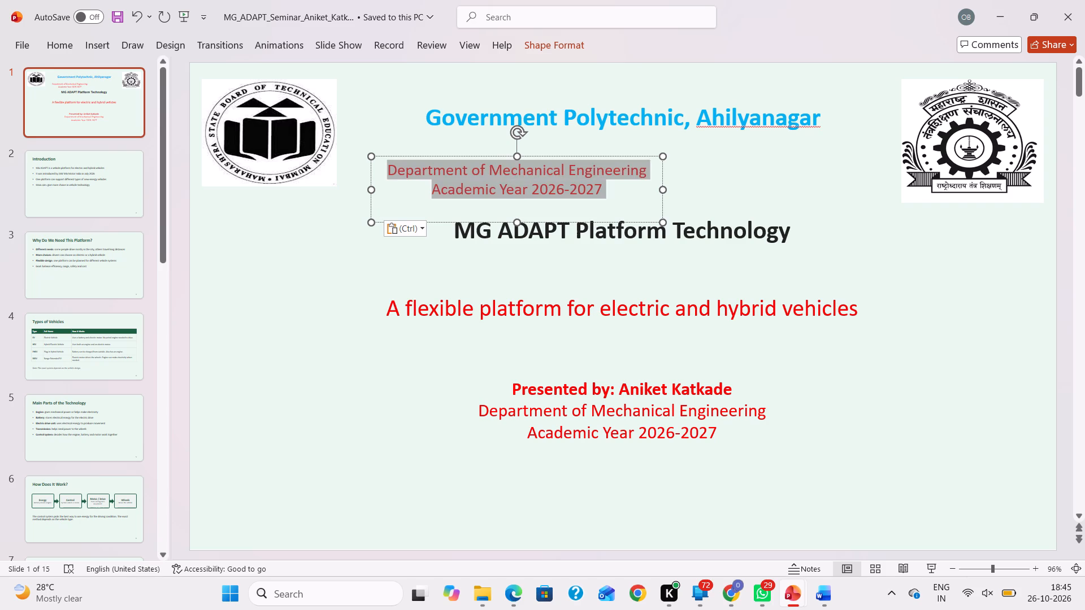
left_click_drag(611, 217, 613, 216)
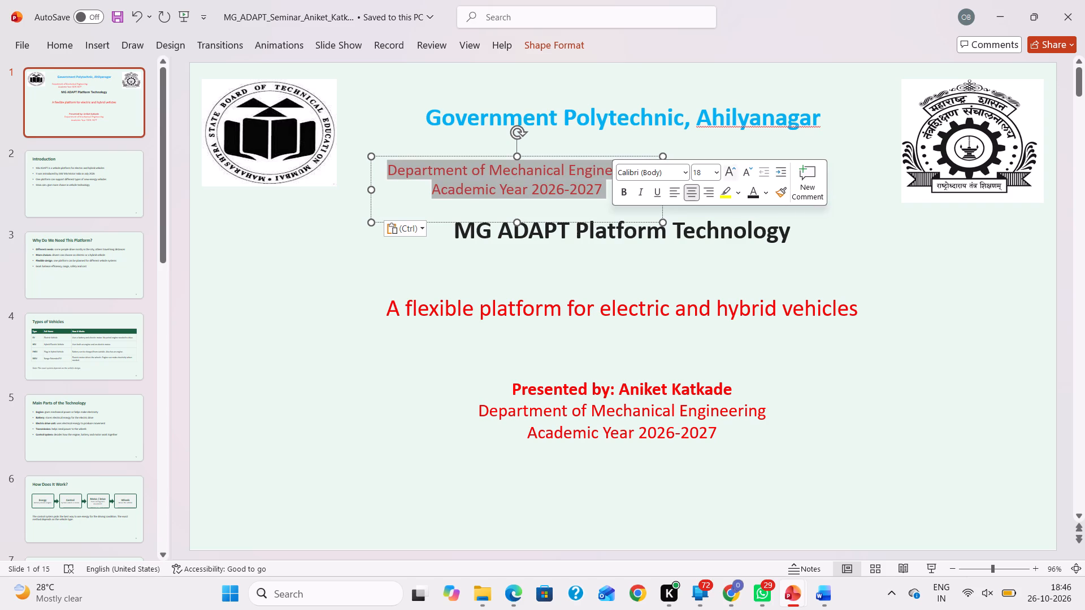
left_click(690, 195)
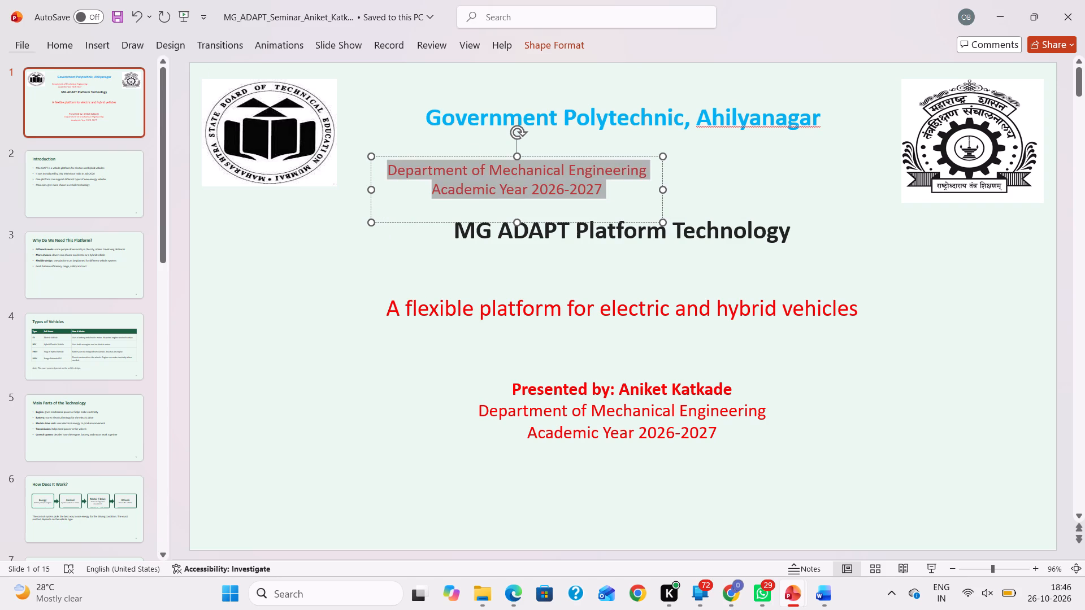
left_click(52, 42)
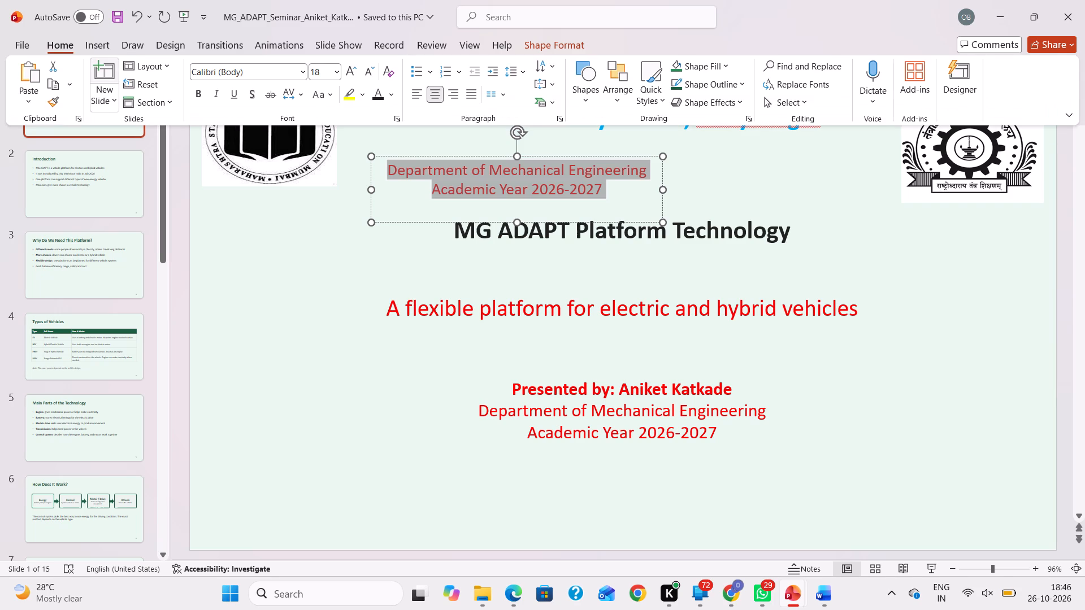
left_click(429, 99)
Move the pasted department and academic year lines into the institute heading's text box, directly under "Government Polytechnic, Ahilyanagar".
left_click_drag(385, 164, 597, 161)
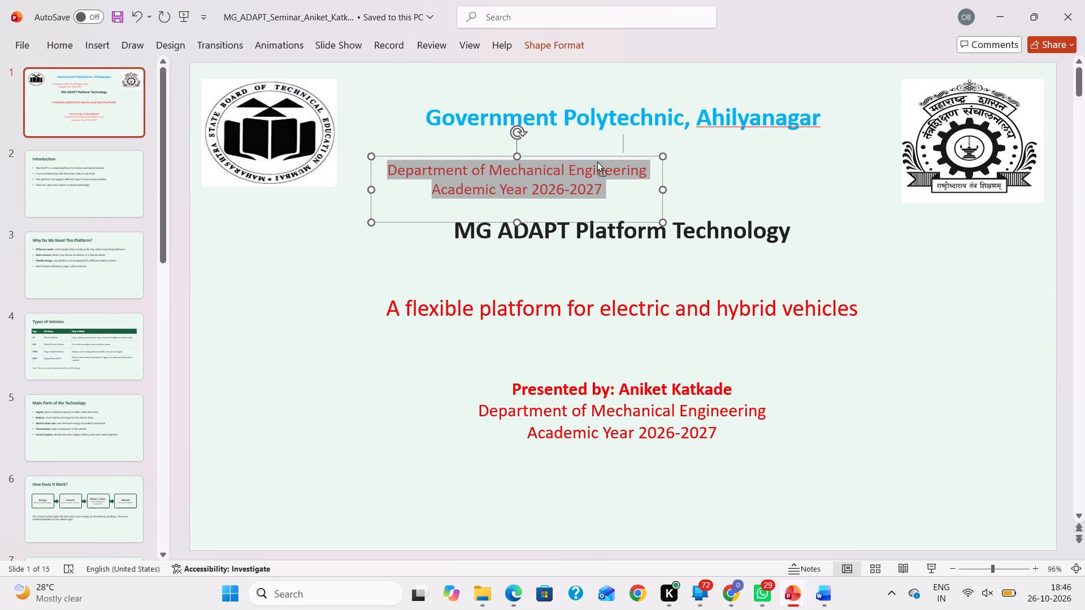
left_click_drag(597, 161, 601, 145)
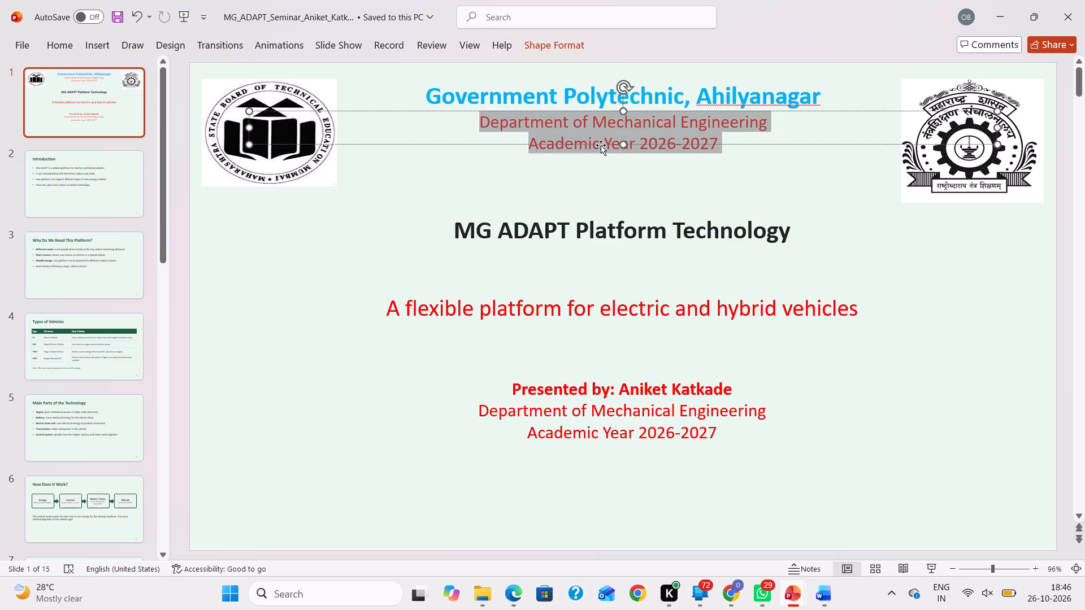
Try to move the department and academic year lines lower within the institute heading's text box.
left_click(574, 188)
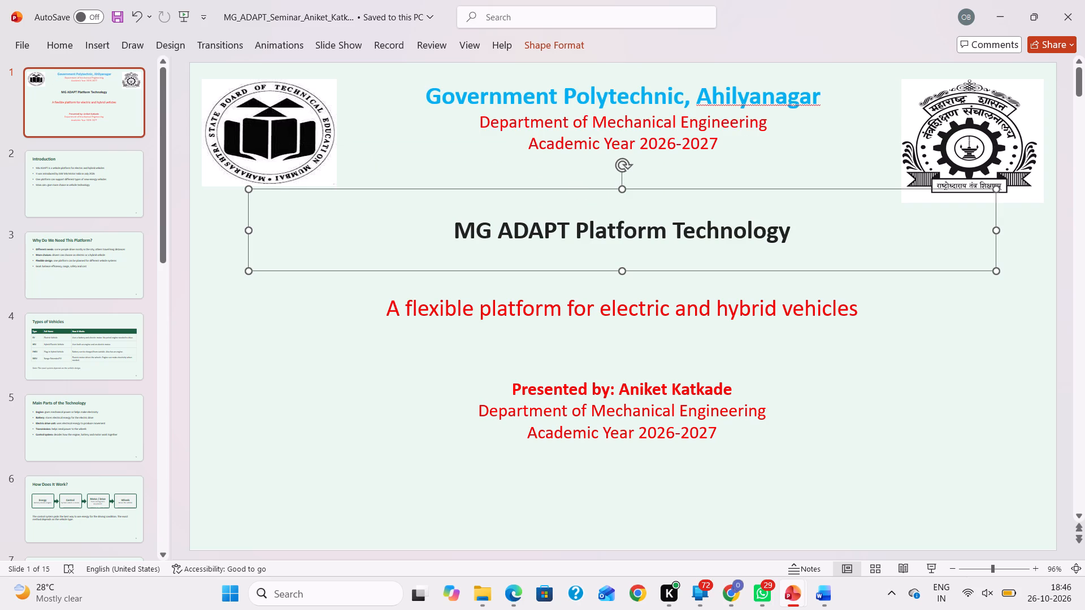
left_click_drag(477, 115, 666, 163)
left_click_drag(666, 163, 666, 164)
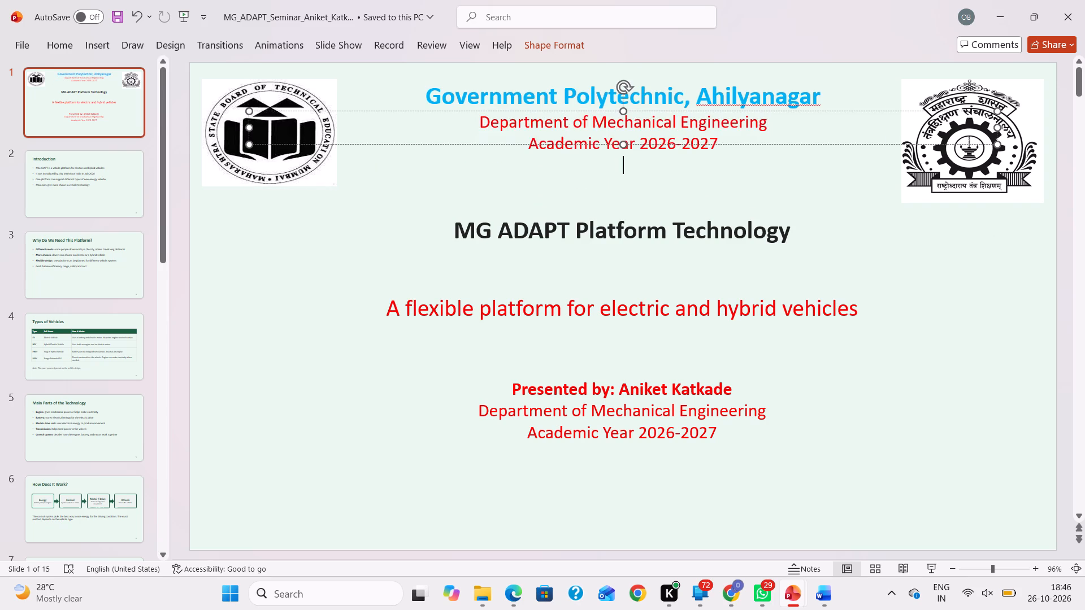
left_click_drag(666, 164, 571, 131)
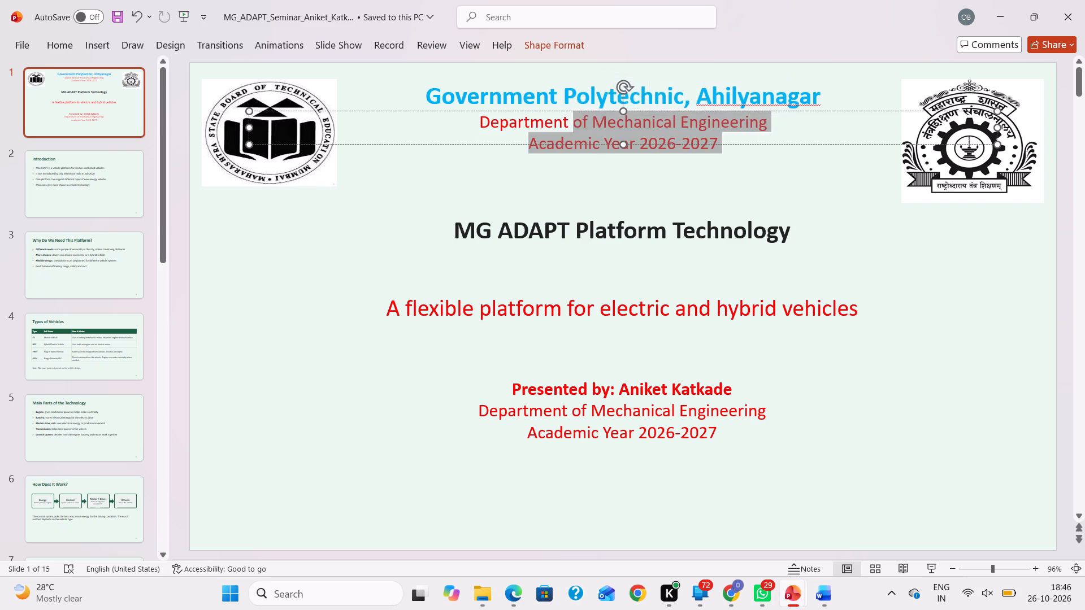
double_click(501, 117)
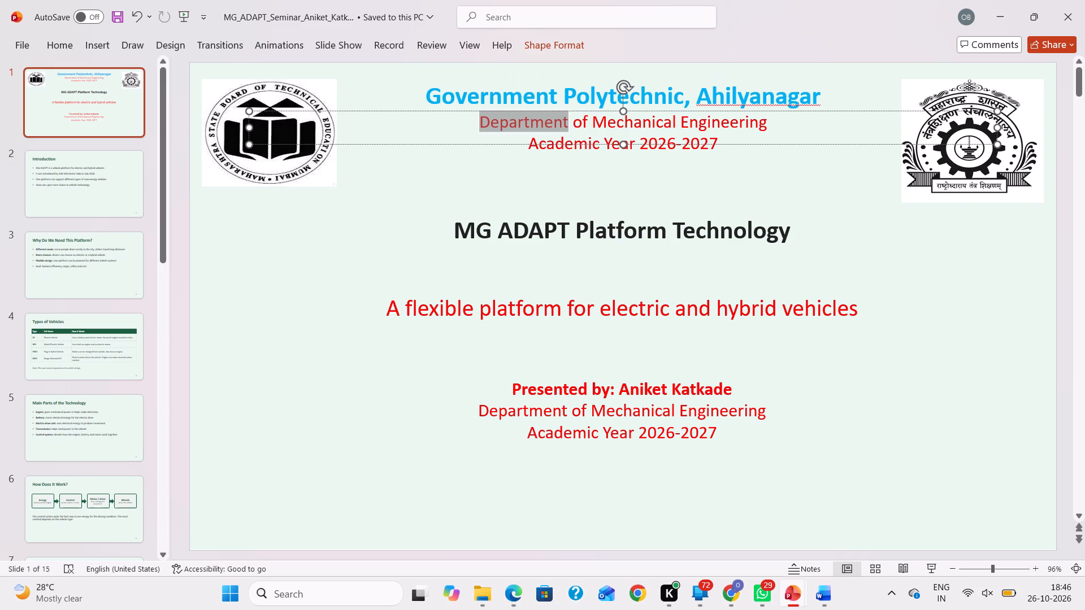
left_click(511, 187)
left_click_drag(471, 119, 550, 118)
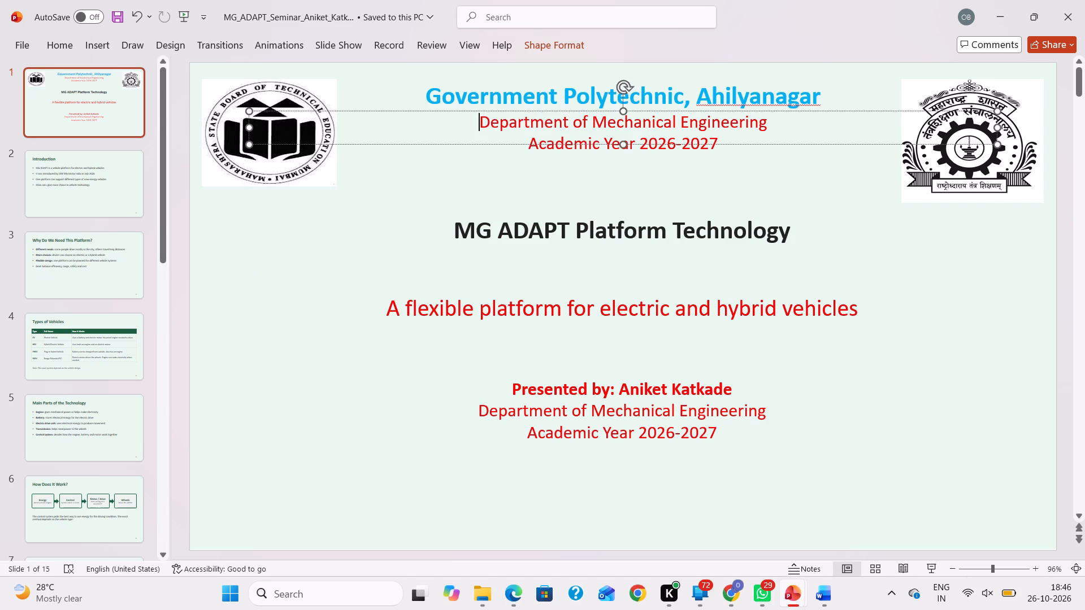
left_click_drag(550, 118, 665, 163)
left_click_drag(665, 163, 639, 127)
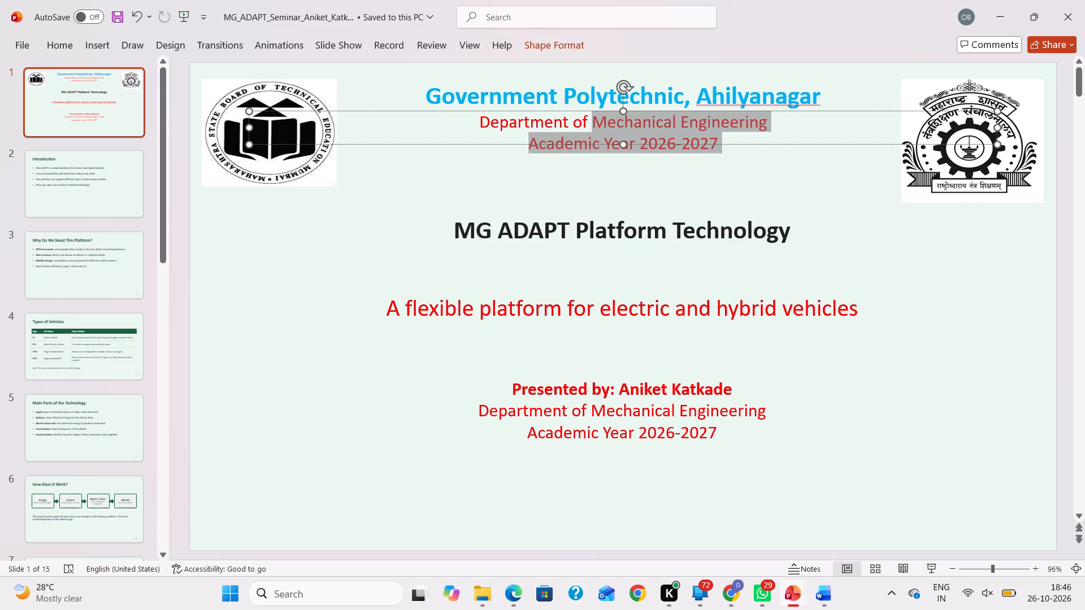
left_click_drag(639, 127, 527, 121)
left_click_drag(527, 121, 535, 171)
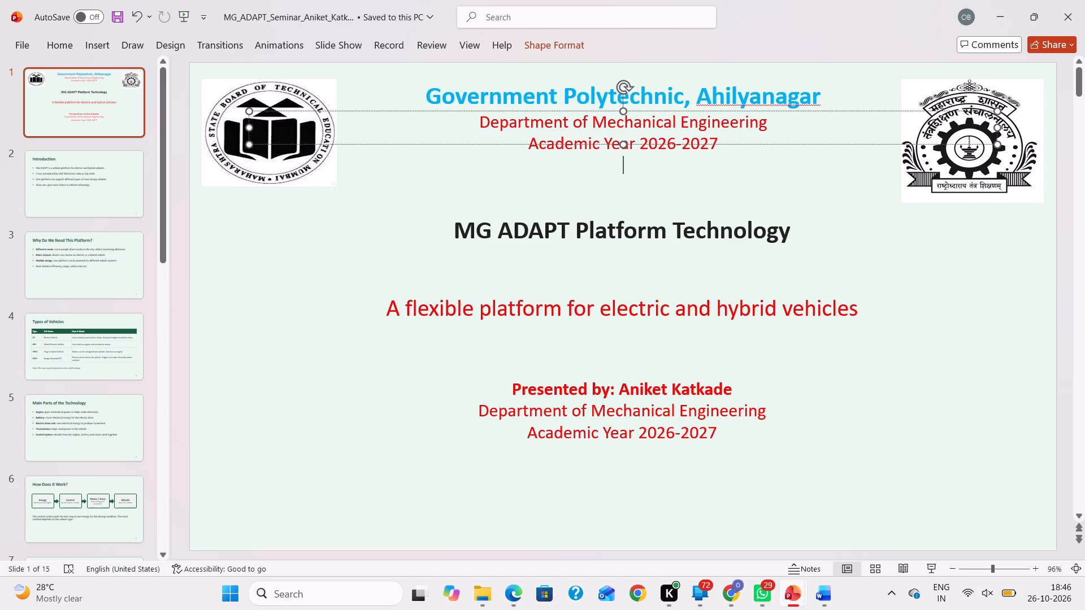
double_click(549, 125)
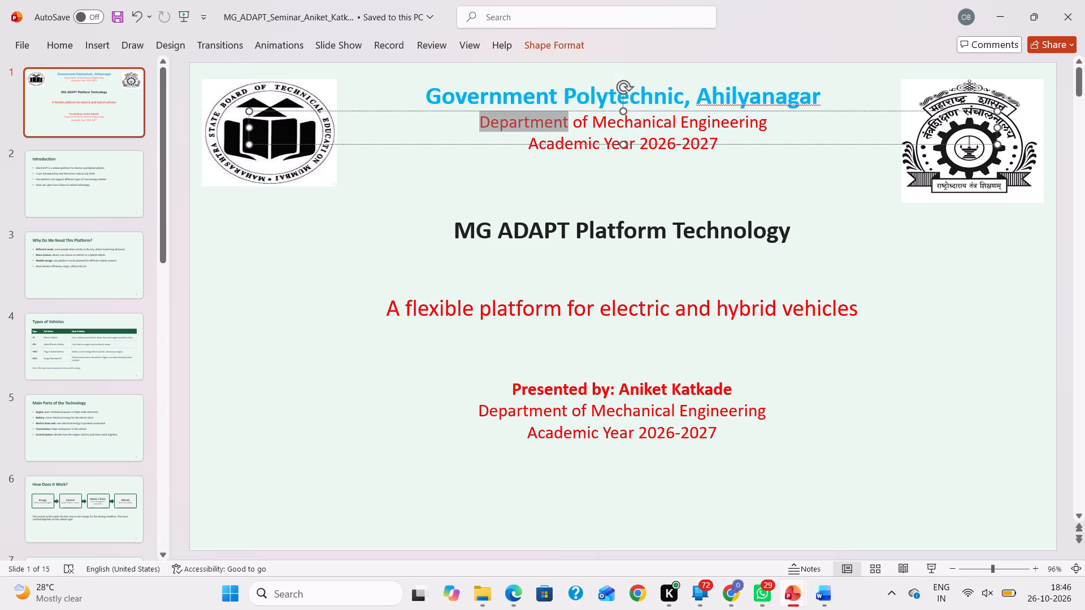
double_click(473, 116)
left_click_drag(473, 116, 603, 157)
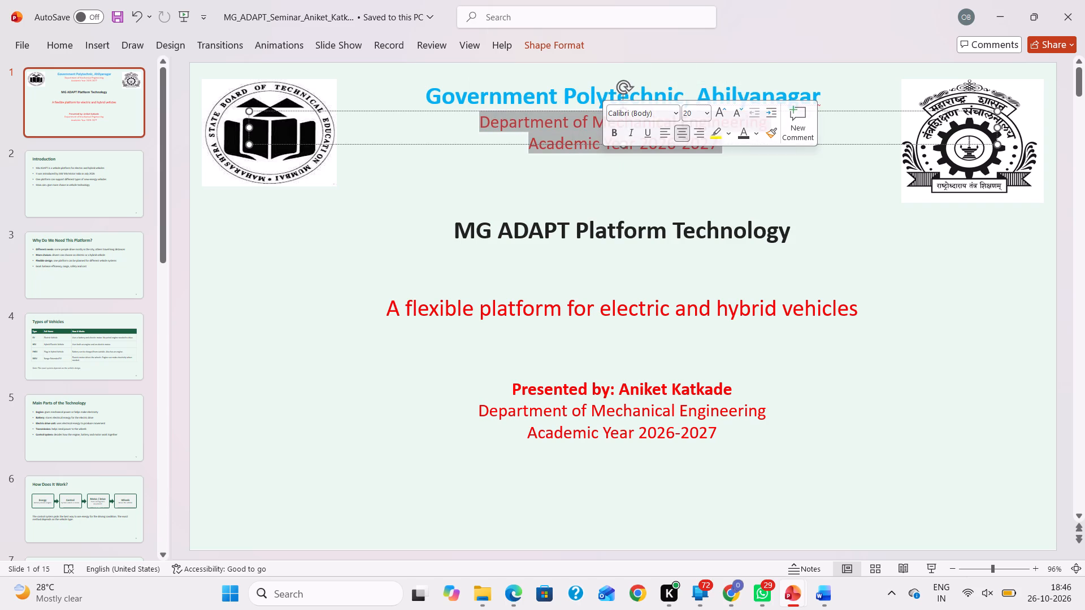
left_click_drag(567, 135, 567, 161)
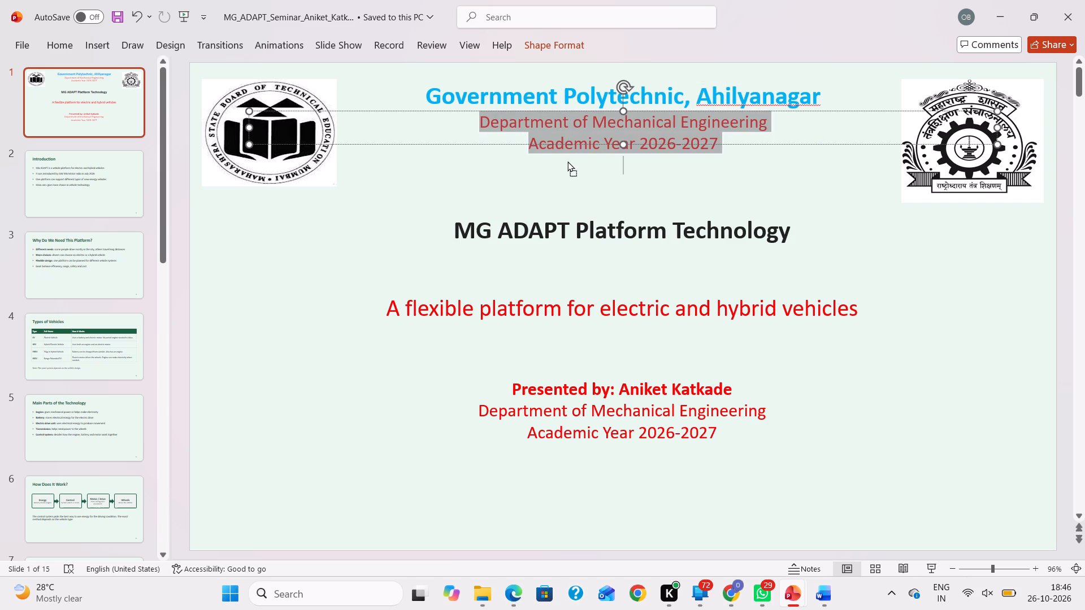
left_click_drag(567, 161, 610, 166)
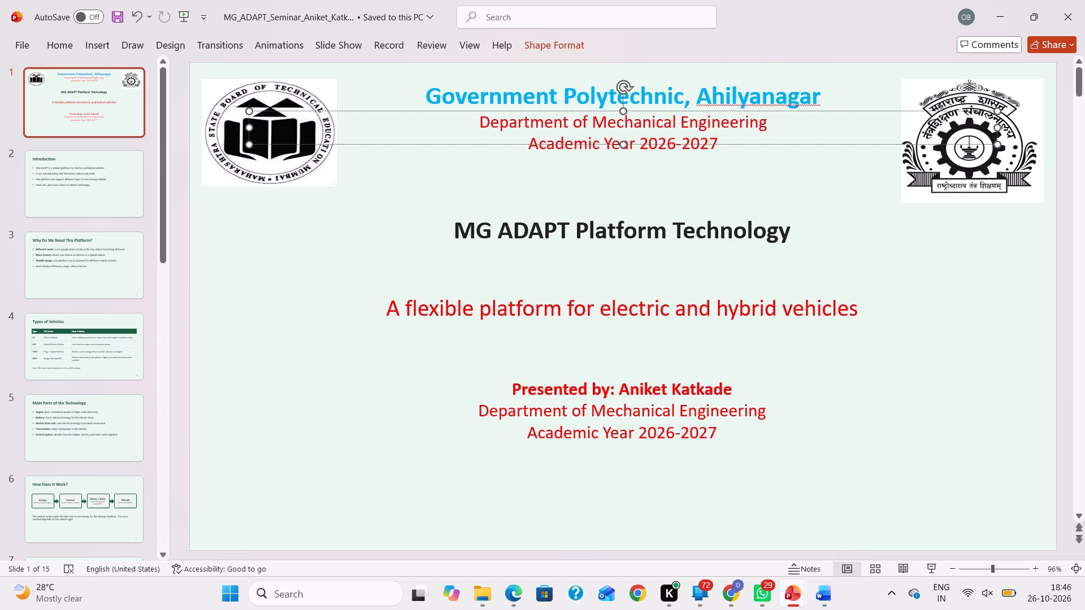
Enlarge the institute heading's text box by lowering its bottom edge, and move the box slightly down between the two logos.
left_click_drag(623, 147, 624, 167)
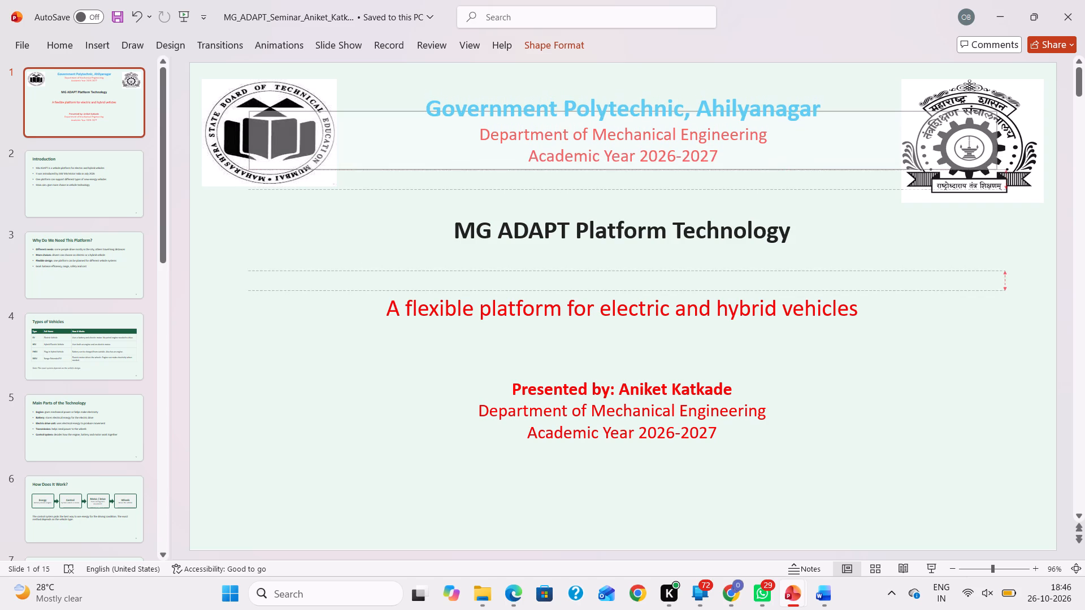
left_click_drag(624, 167, 625, 173)
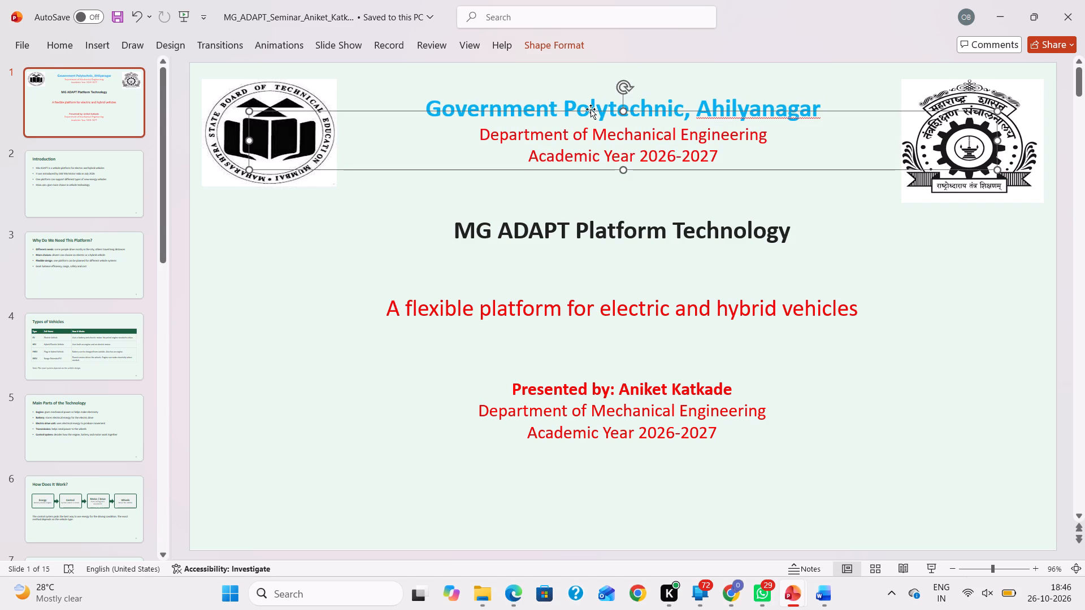
left_click_drag(591, 109, 596, 125)
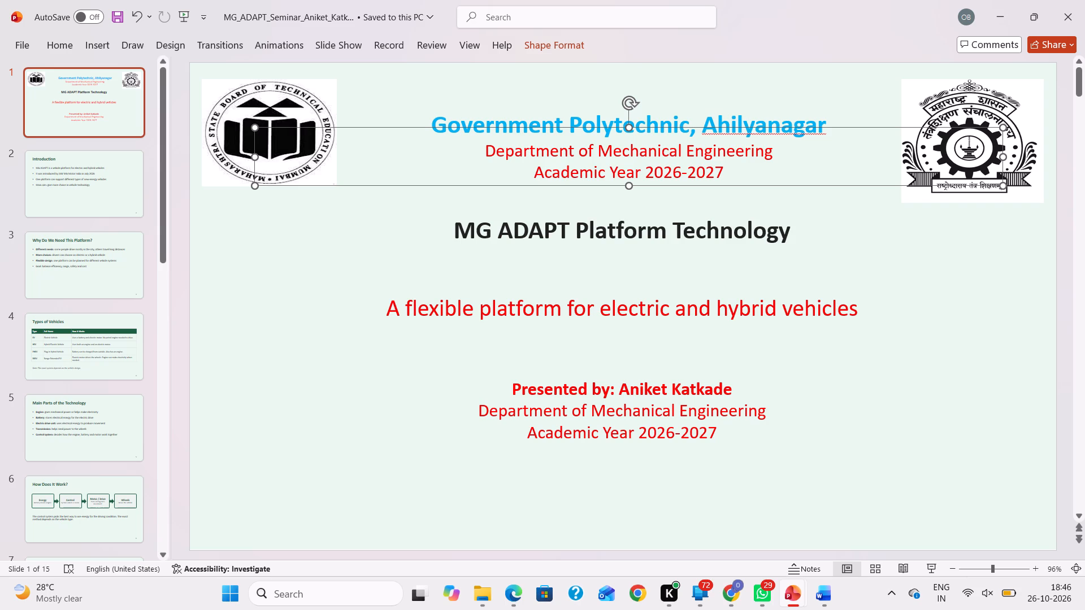
Insert two blank lines between "Government Polytechnic, Ahilyanagar" and "Department of Mechanical Engineering" in the heading text box.
left_click(485, 145)
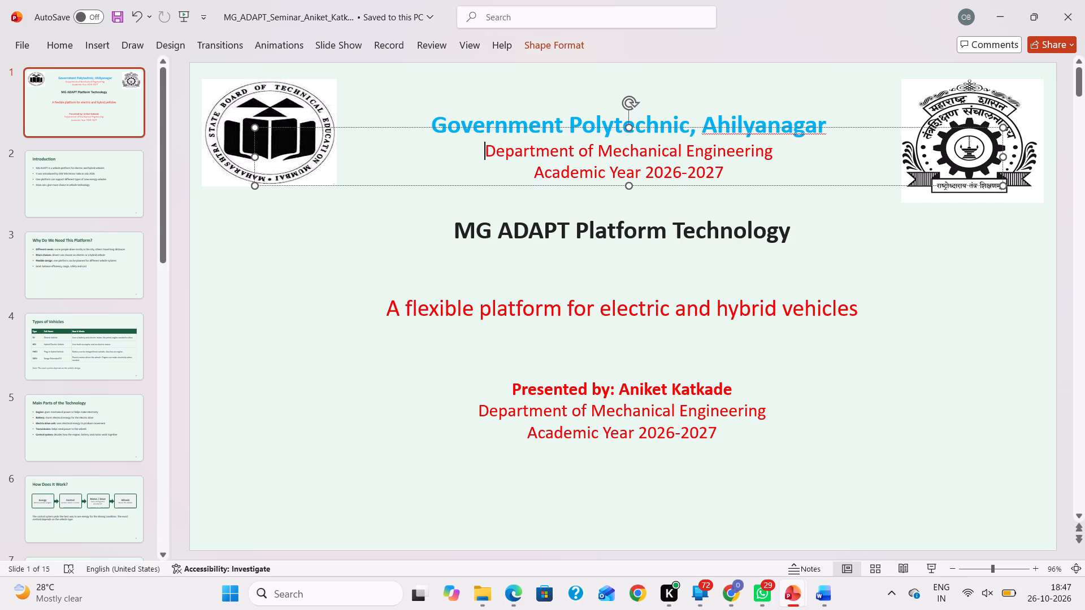
key("Return")
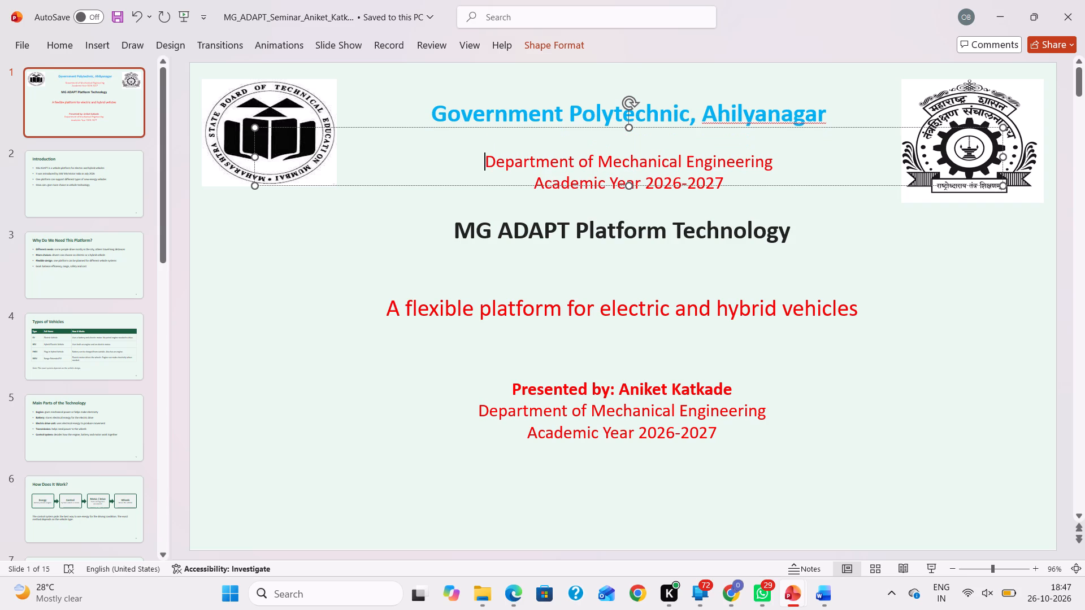
key("Return")
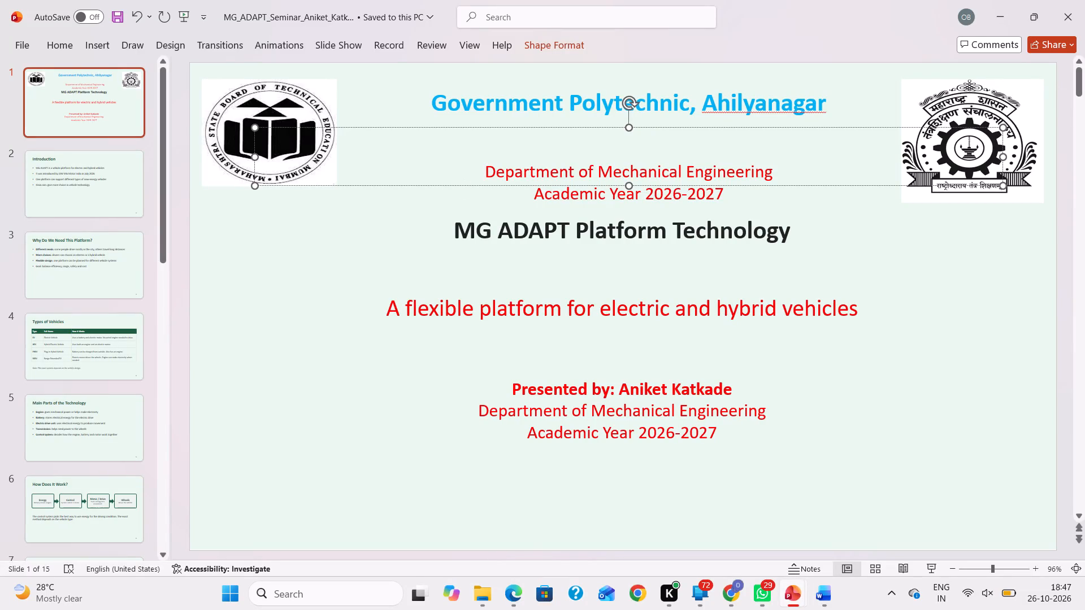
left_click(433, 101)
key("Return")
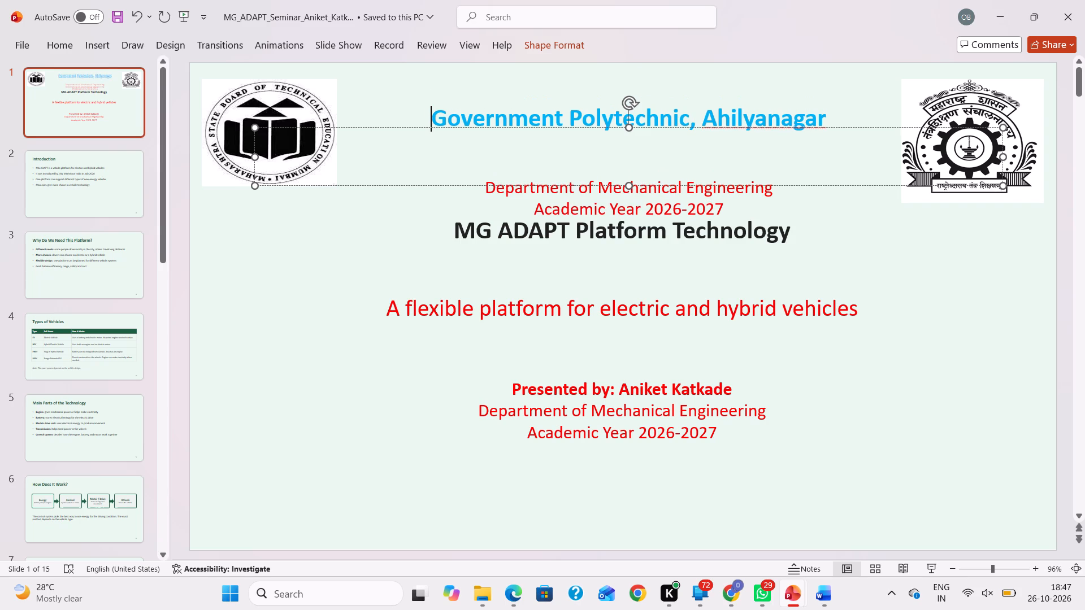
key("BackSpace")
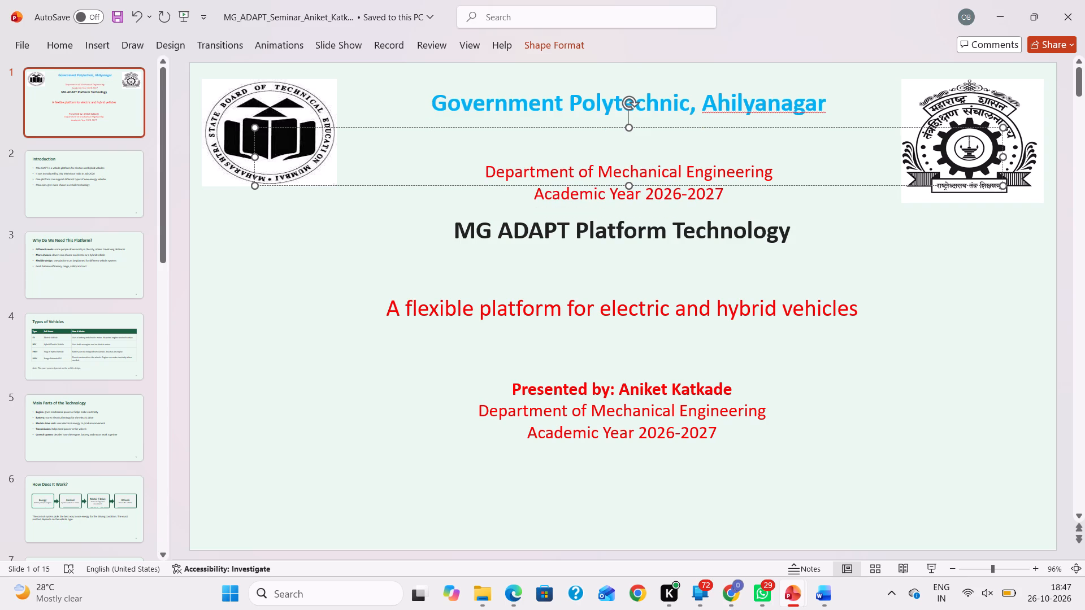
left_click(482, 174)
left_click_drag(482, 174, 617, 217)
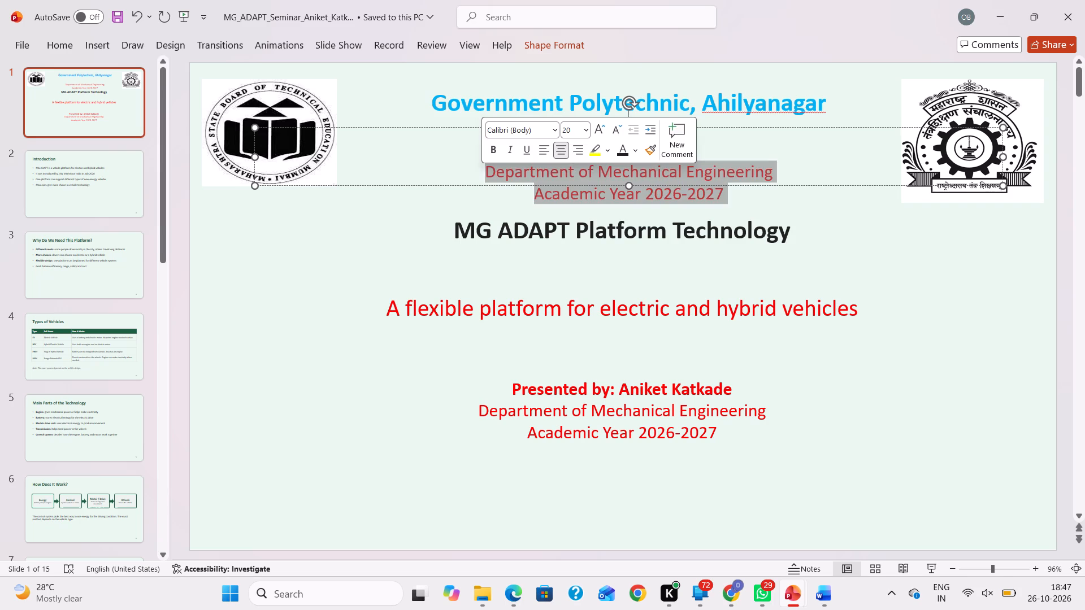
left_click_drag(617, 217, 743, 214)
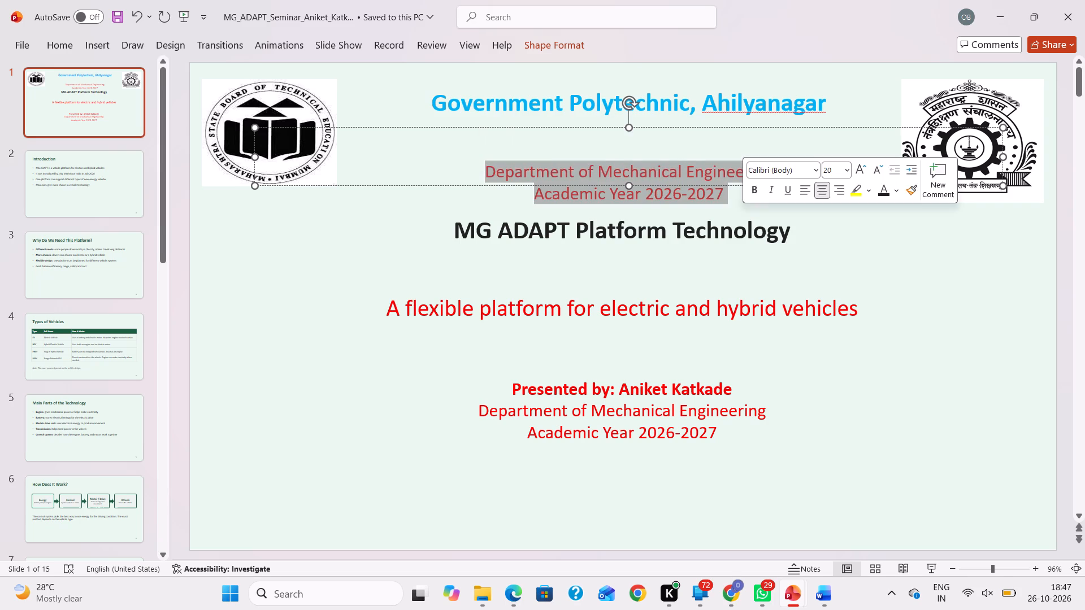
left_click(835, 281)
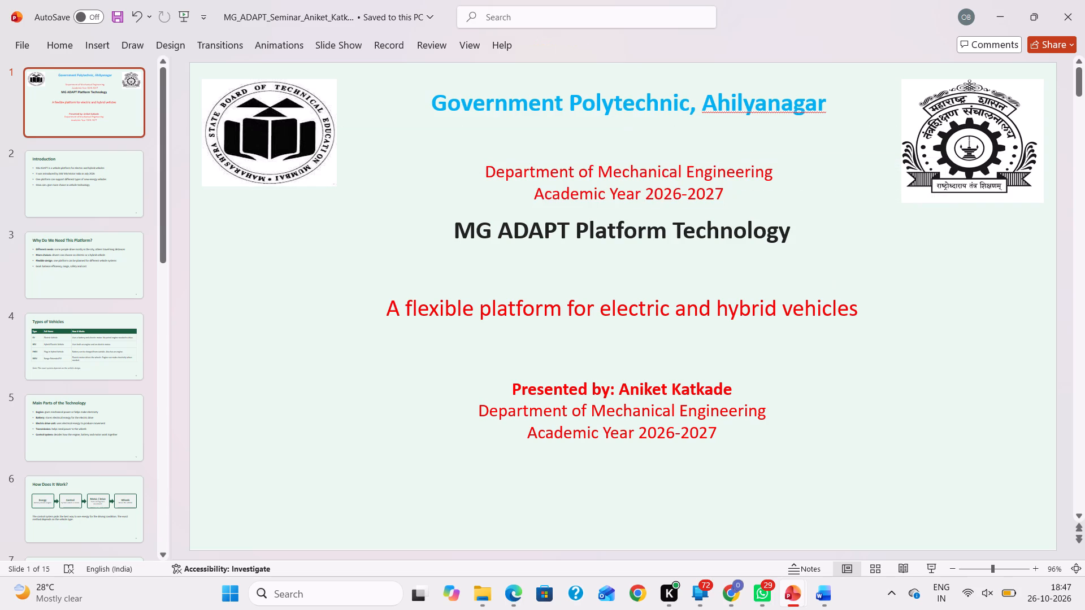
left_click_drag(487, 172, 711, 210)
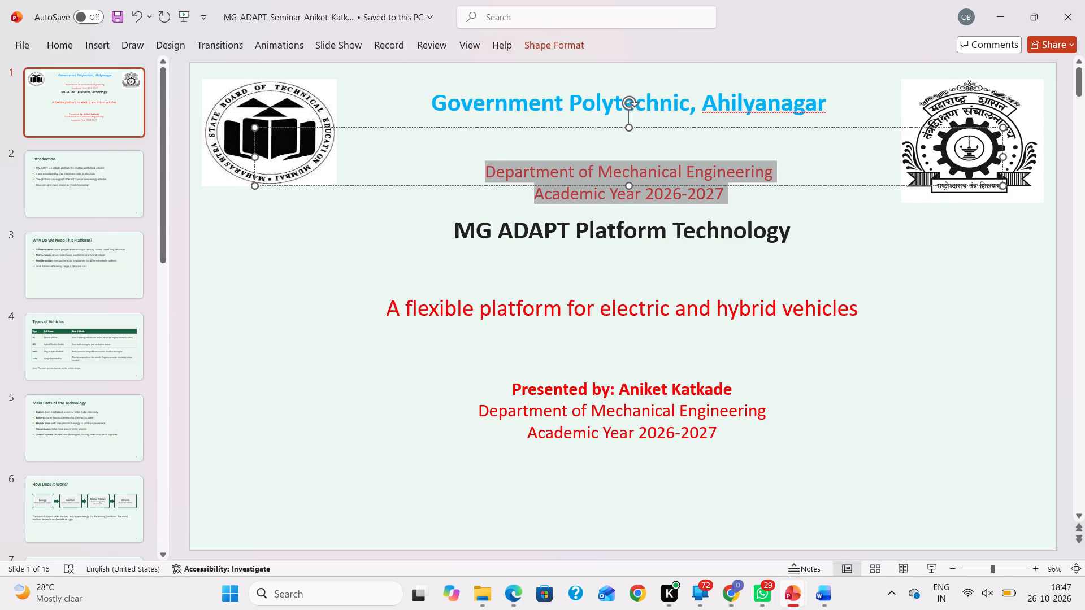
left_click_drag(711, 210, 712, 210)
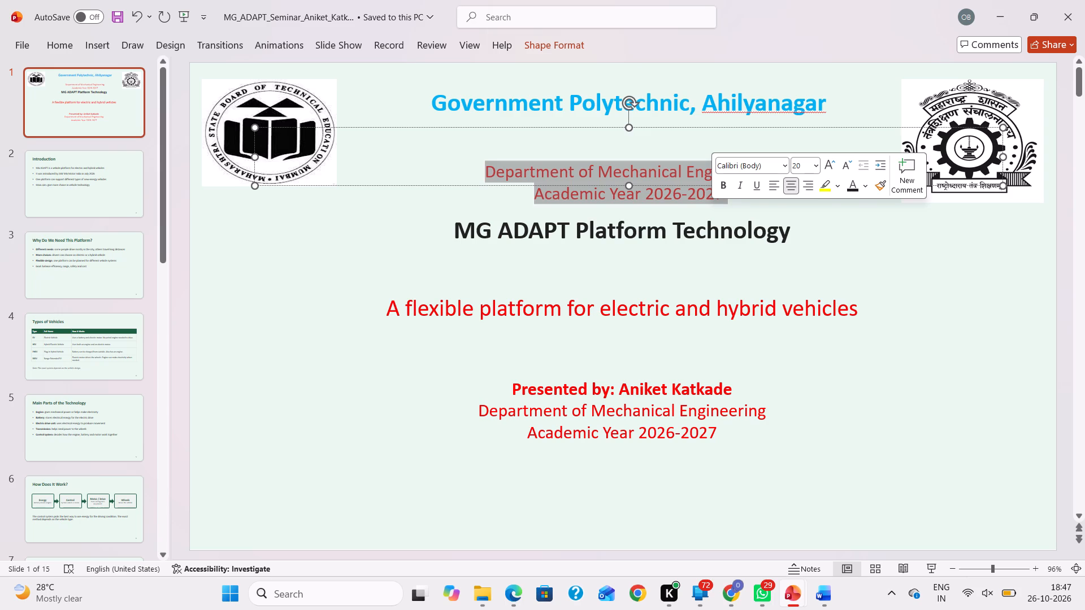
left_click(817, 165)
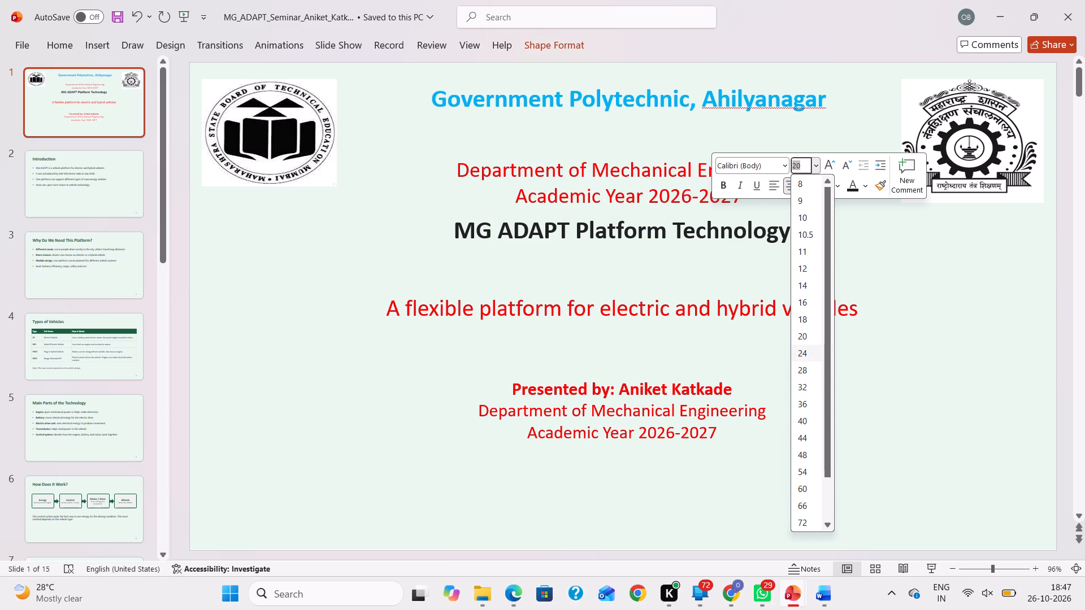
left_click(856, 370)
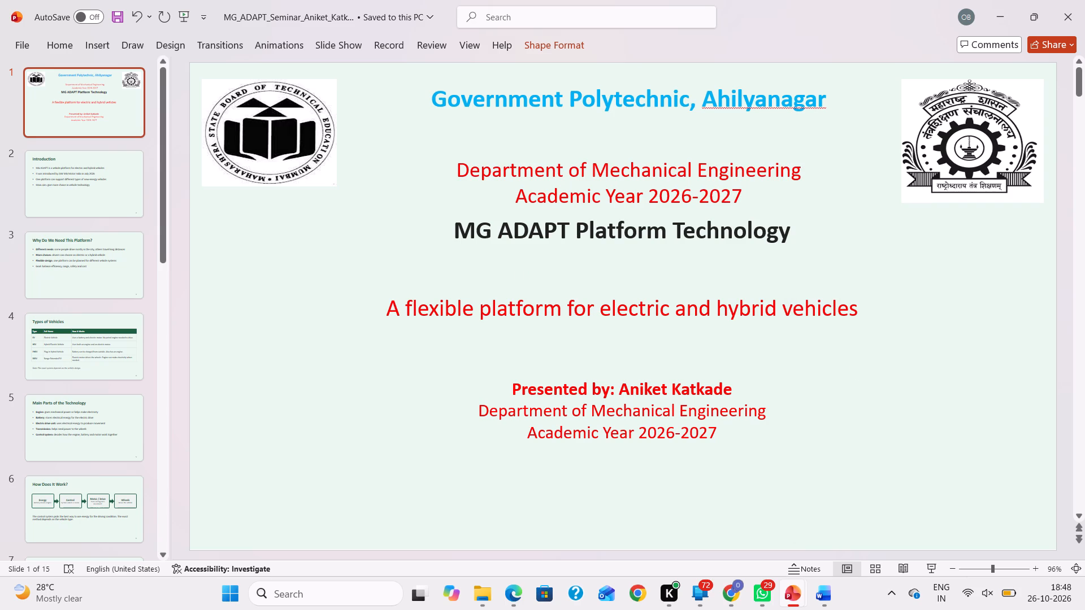
Move the department and academic year lines up by one line within the institute heading's text box.
left_click_drag(458, 168, 656, 198)
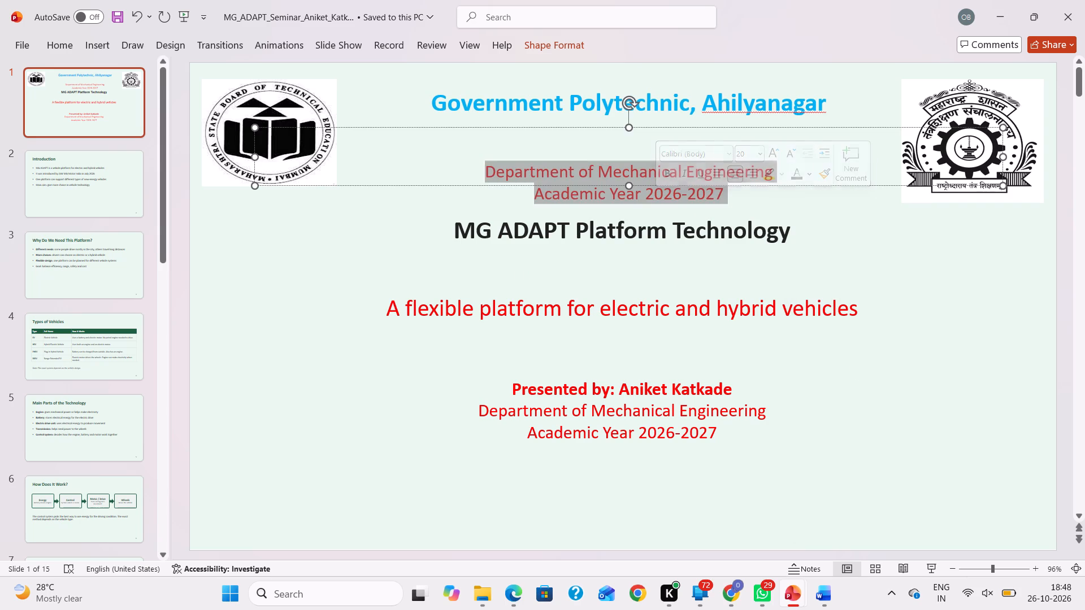
left_click_drag(604, 168, 605, 144)
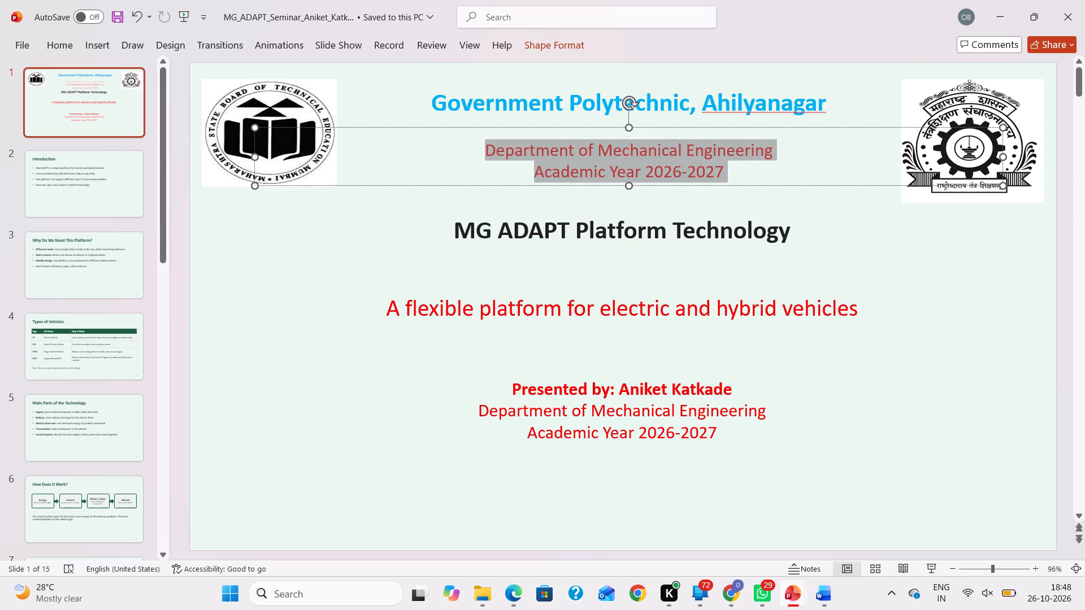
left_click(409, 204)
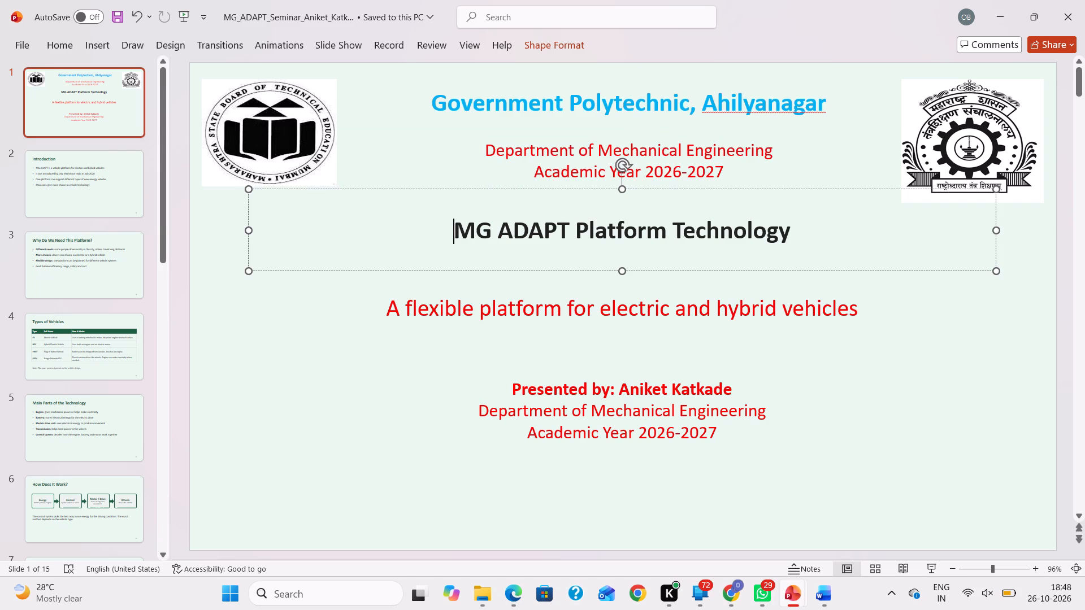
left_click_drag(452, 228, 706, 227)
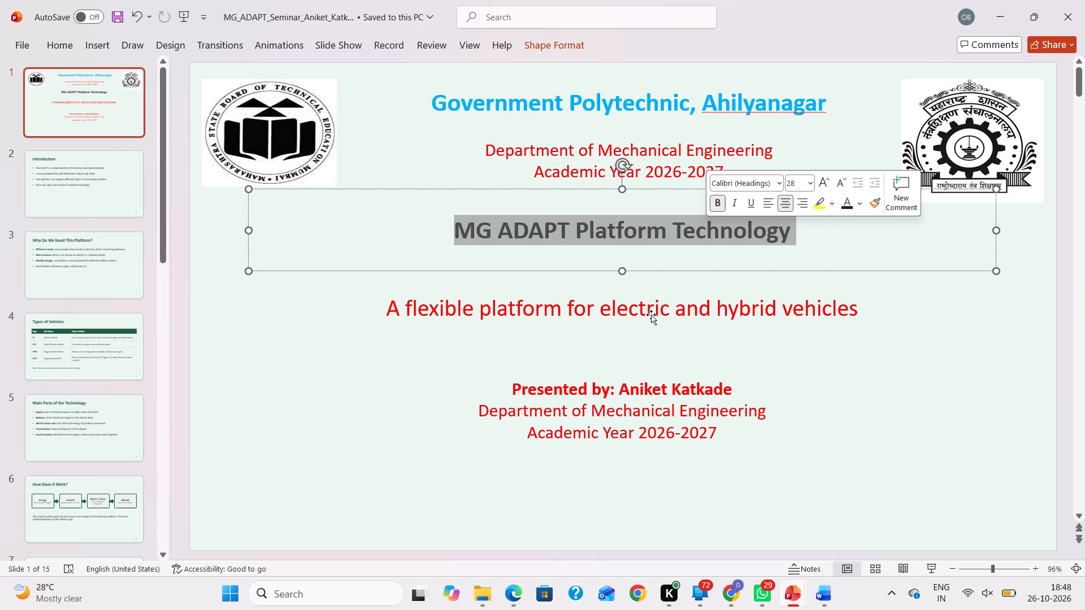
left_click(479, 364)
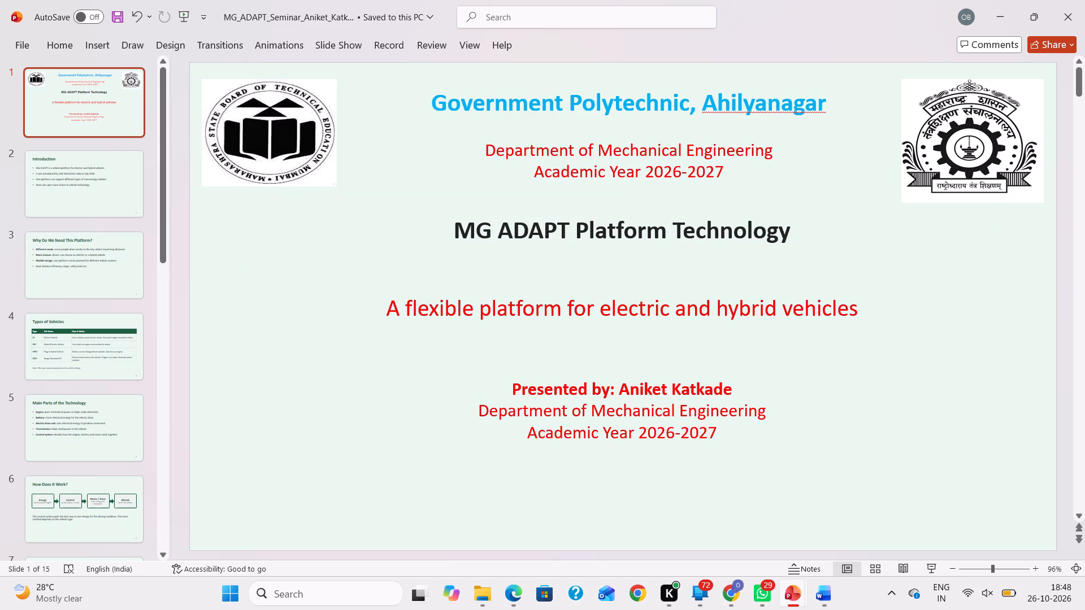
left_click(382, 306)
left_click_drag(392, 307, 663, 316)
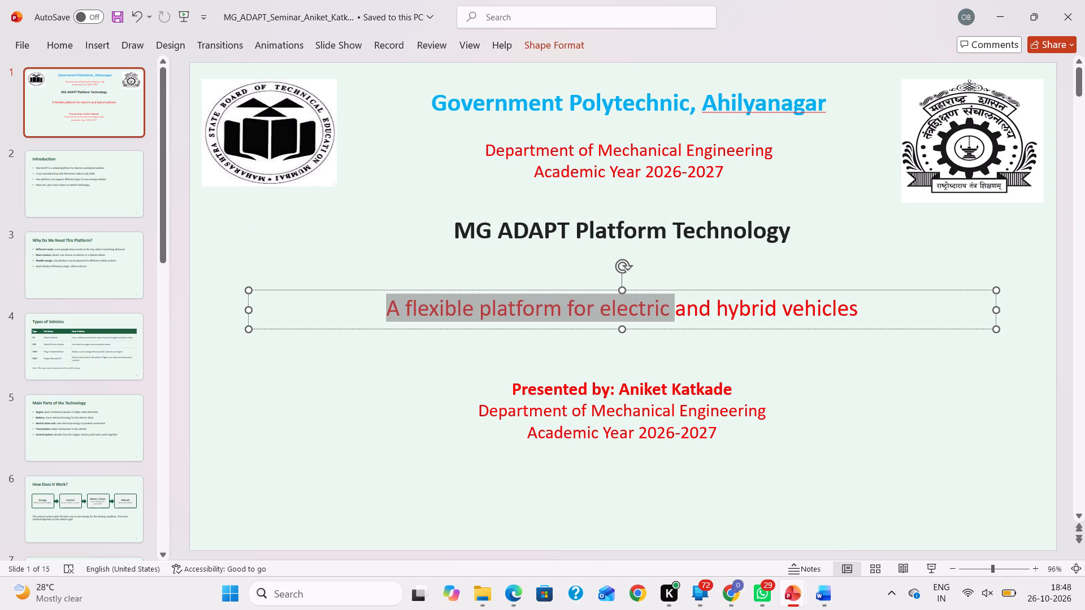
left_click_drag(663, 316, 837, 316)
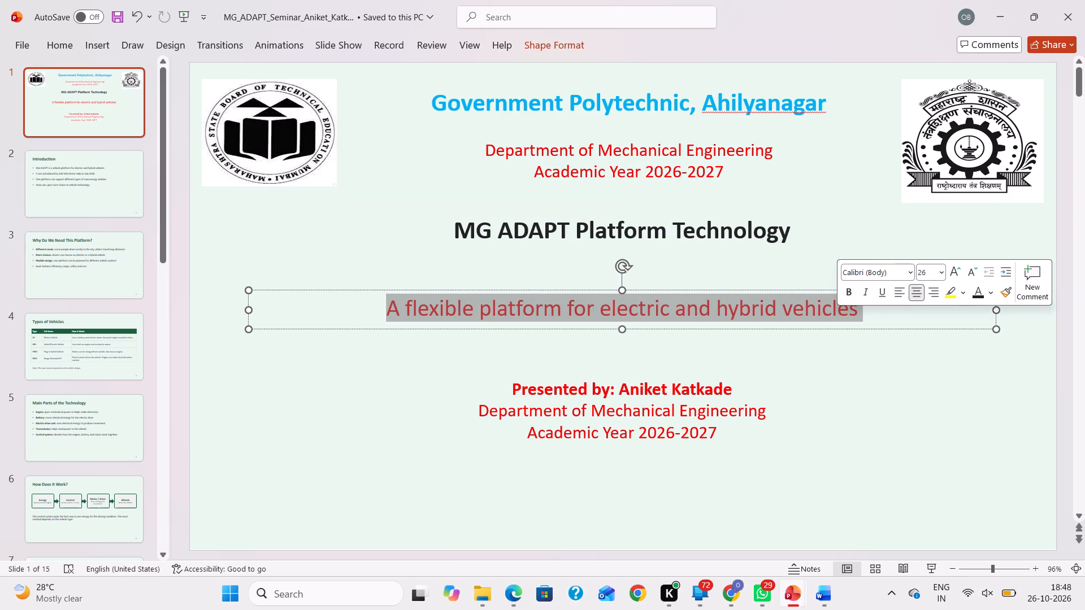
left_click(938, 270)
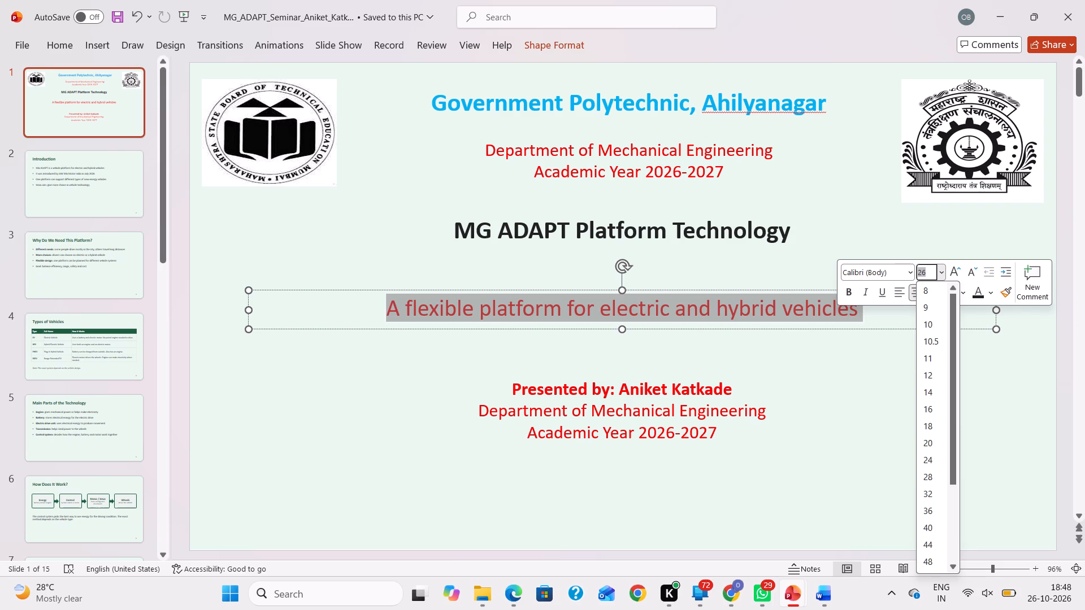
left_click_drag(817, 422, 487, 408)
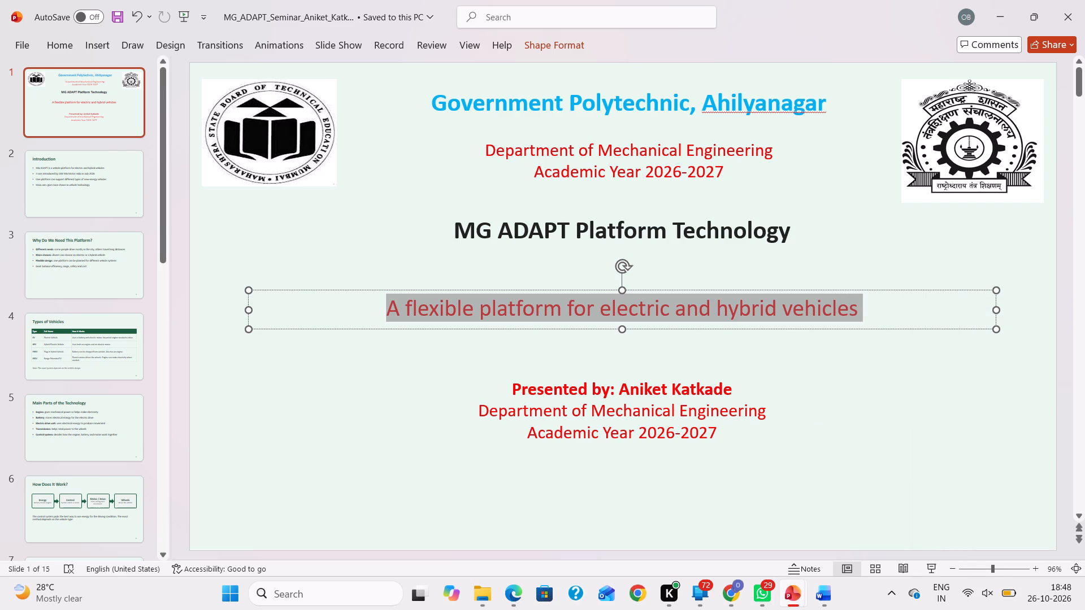
Move the text box with the "Presented by" line slightly up and to the right on the title slide.
left_click_drag(487, 408, 474, 409)
left_click_drag(474, 409, 491, 403)
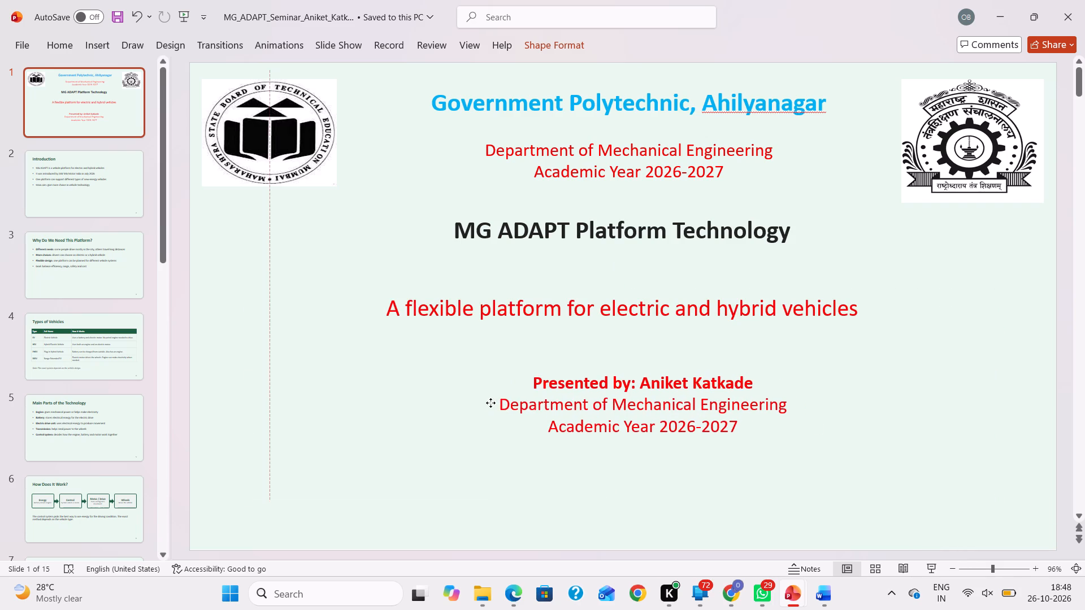
left_click_drag(491, 403, 485, 403)
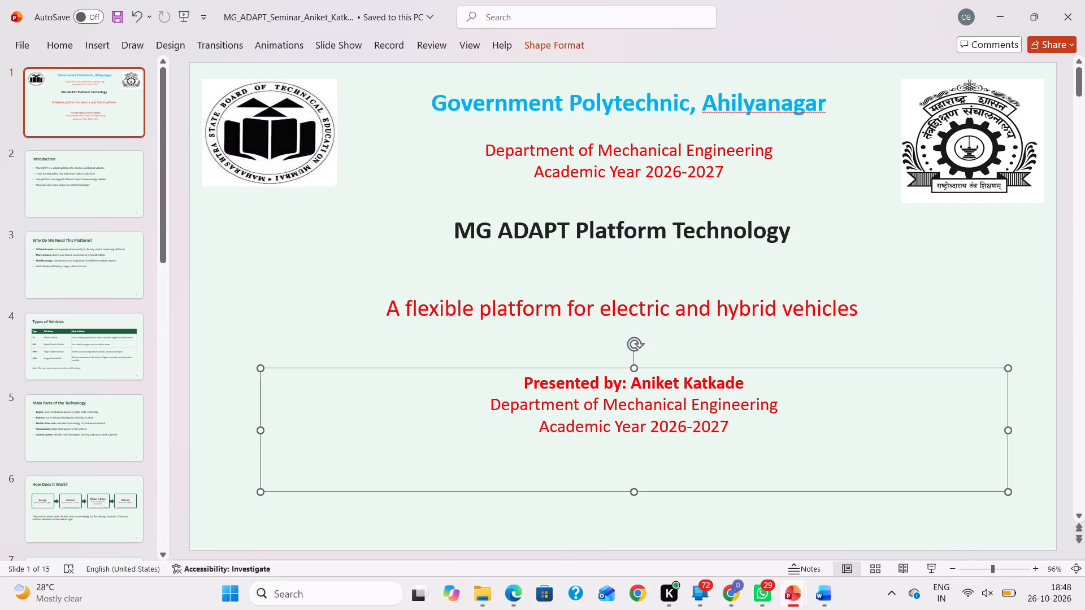
Delete the duplicate "Department of Mechanical Engineering" and "Academic Year 2026-2027" lines beneath the "Presented by" line.
left_click_drag(497, 401, 692, 438)
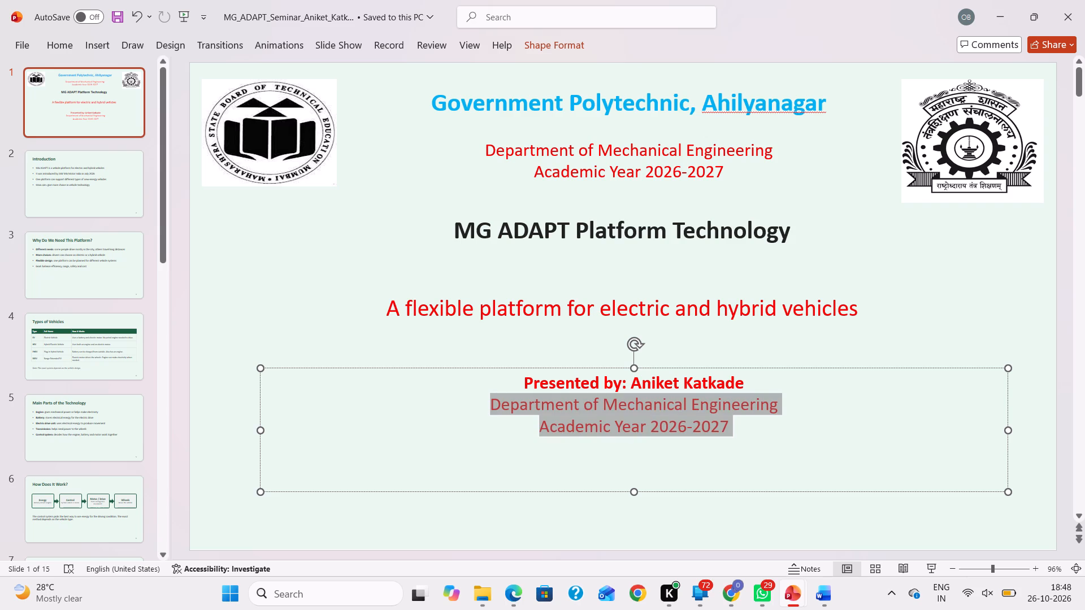
left_click_drag(692, 438, 696, 439)
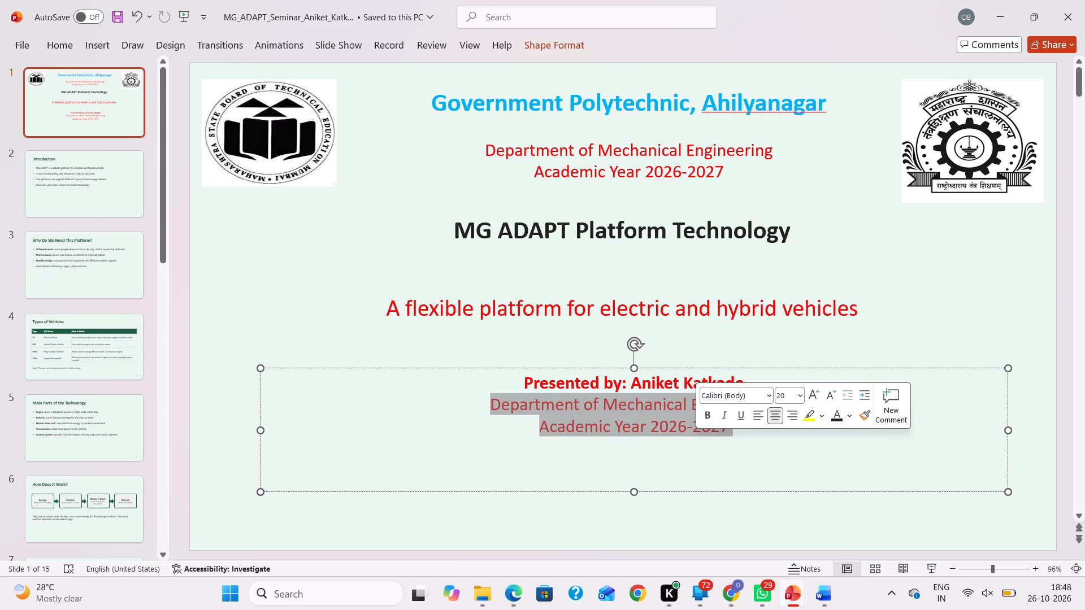
key("period")
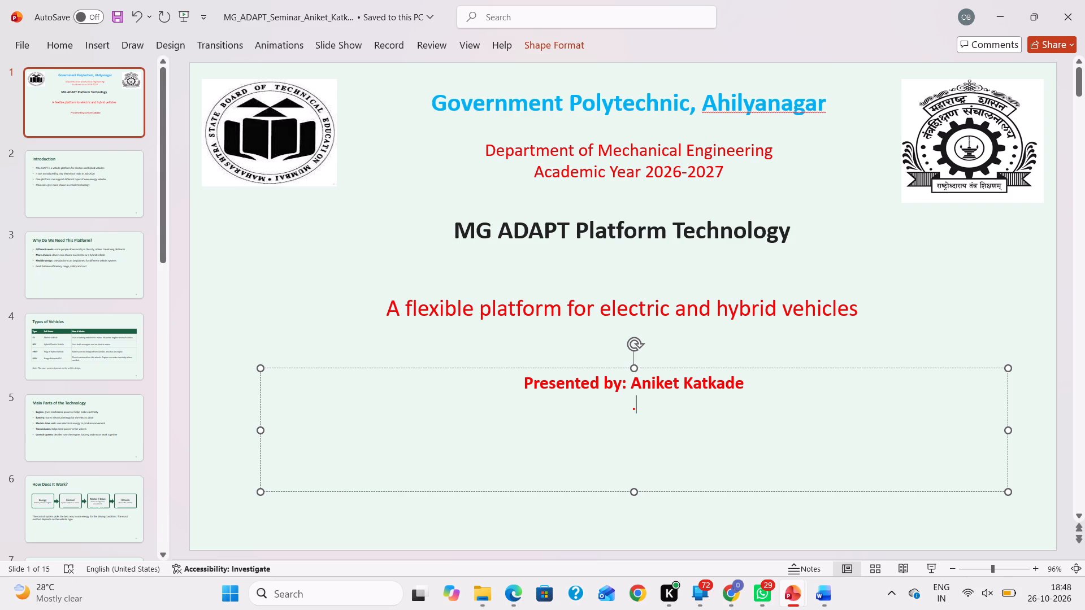
key("BackSpace")
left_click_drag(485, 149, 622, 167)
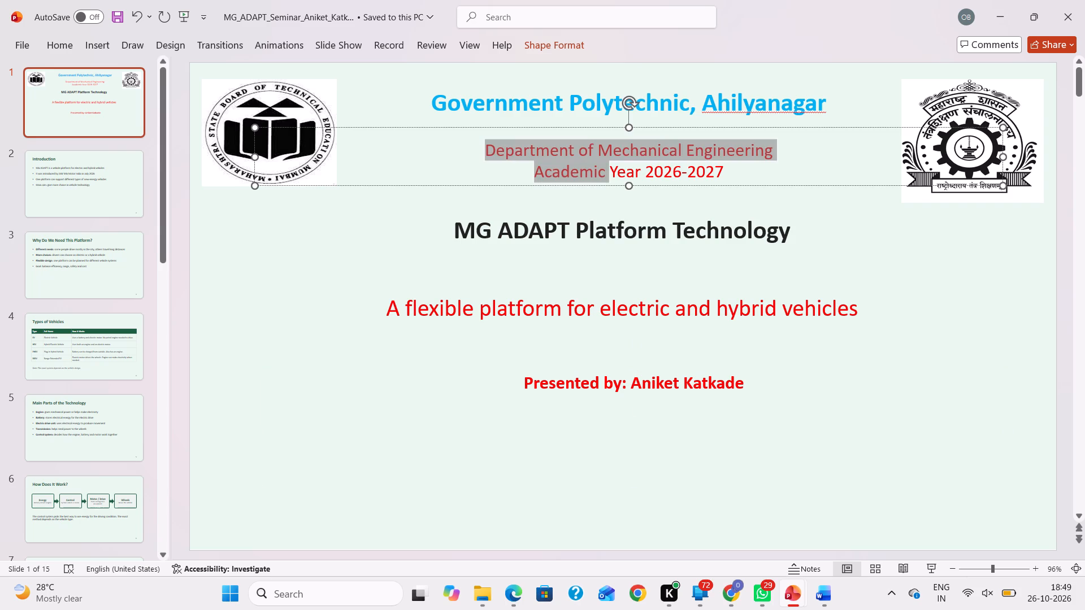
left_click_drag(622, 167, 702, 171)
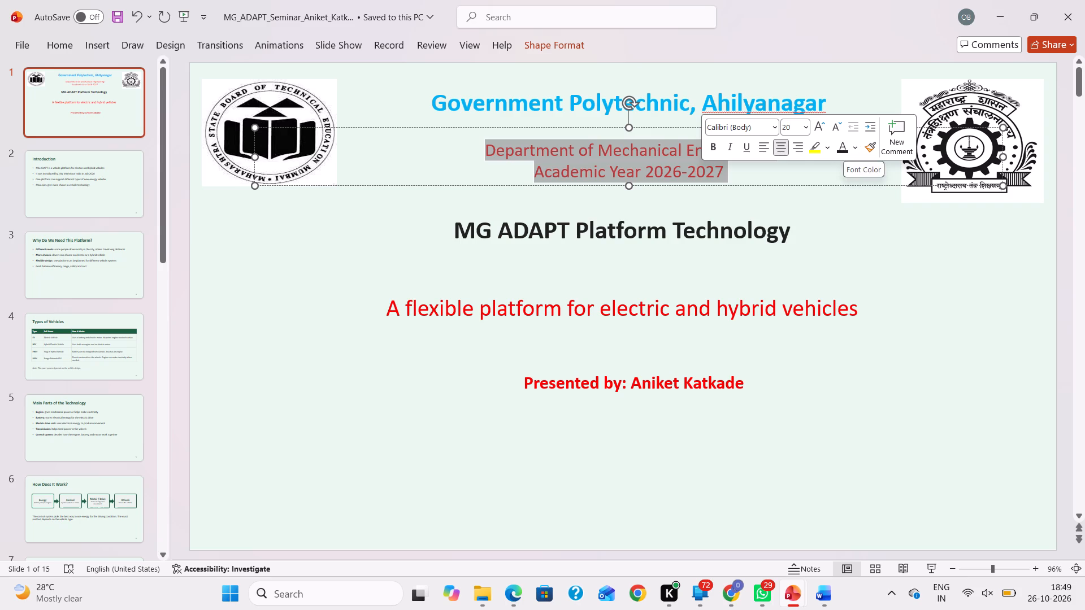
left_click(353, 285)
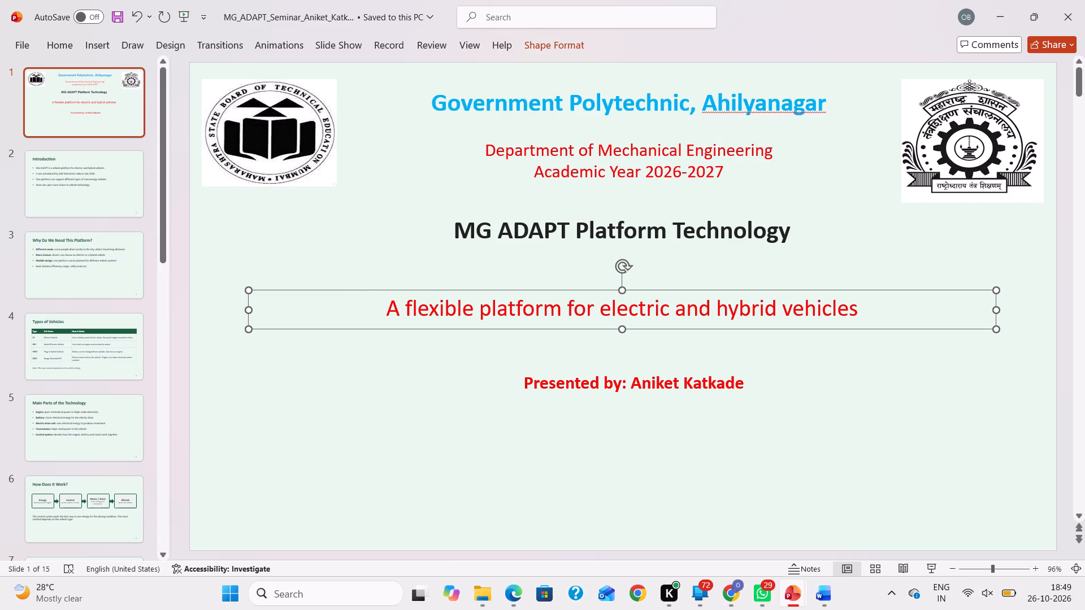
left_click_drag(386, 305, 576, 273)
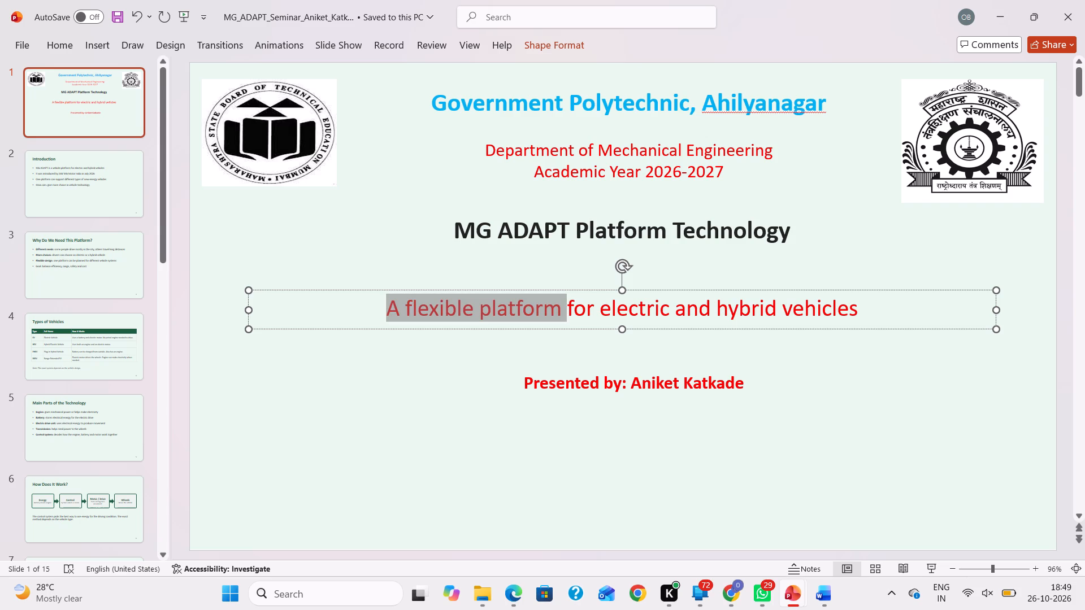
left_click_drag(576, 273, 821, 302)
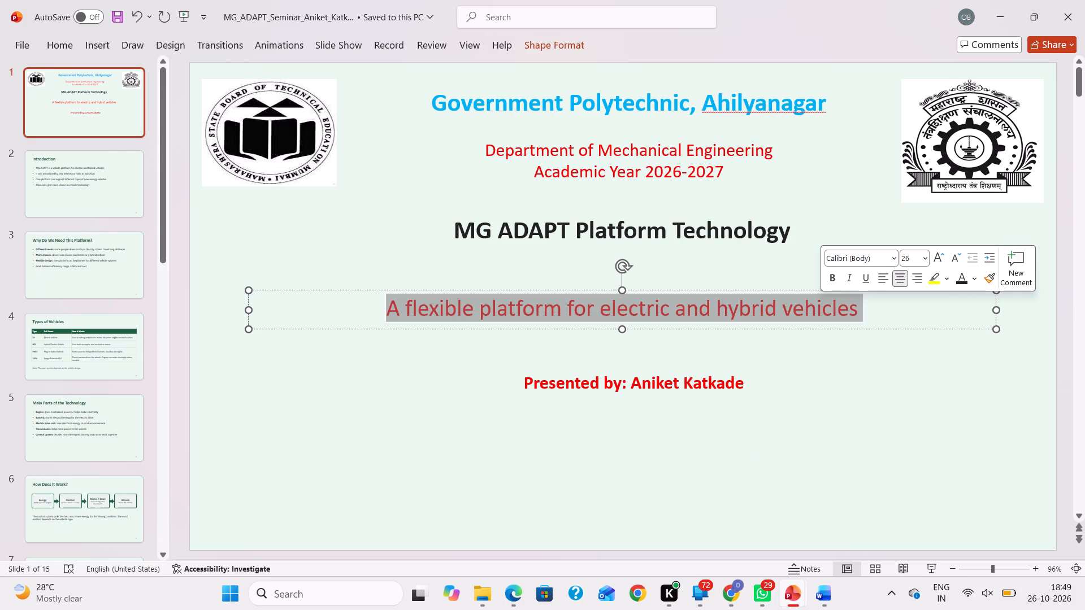
Look through the "Introduction", "Why Do We Need This Platform?" and "Types of Vehicles" slides.
left_click(115, 213)
left_click(119, 252)
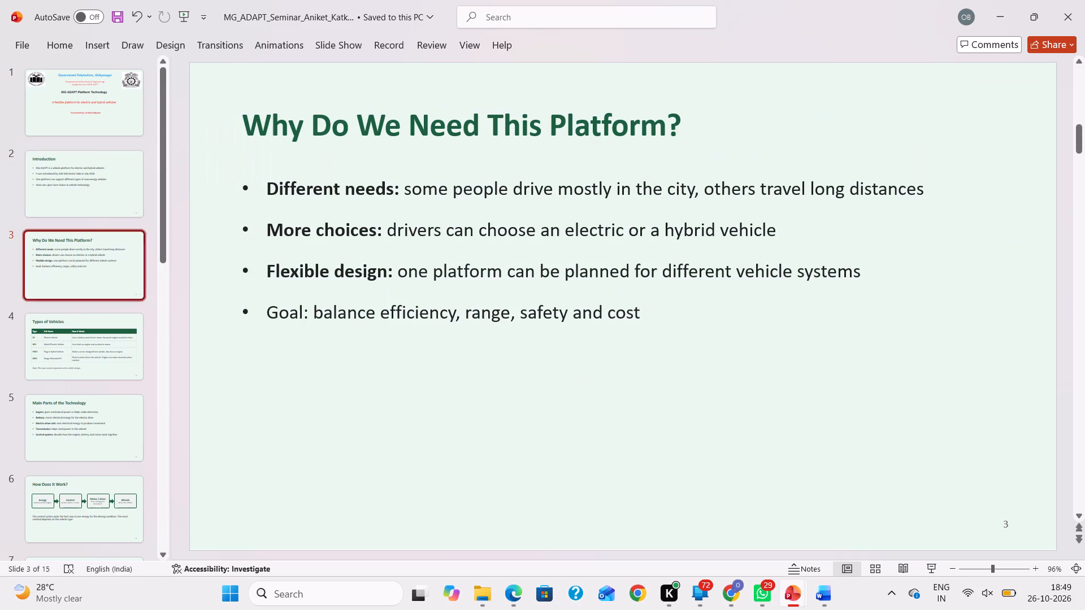
left_click(123, 338)
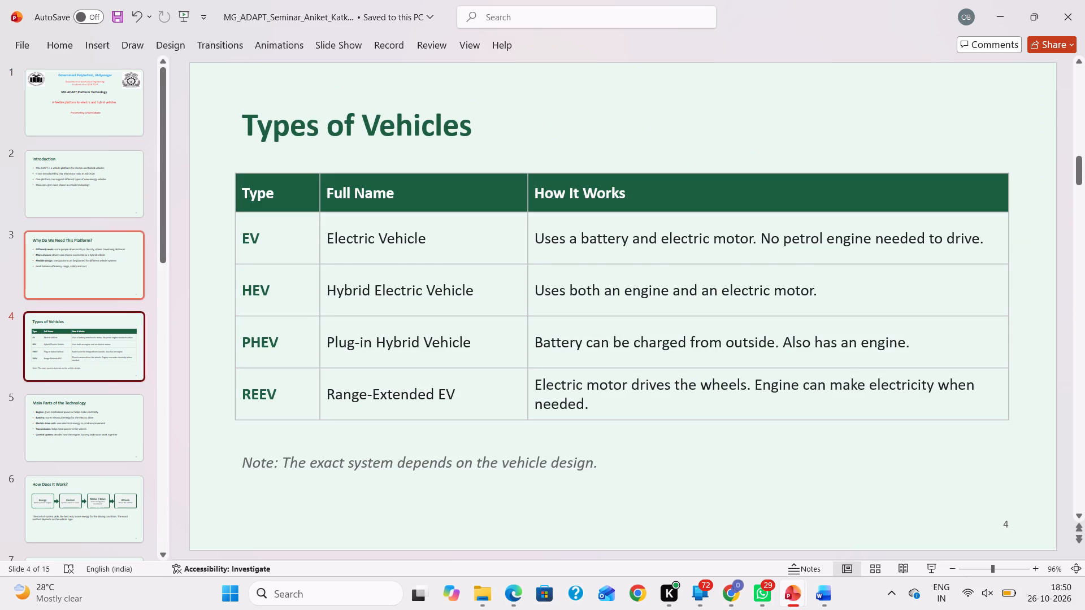
left_click(96, 286)
left_click(104, 201)
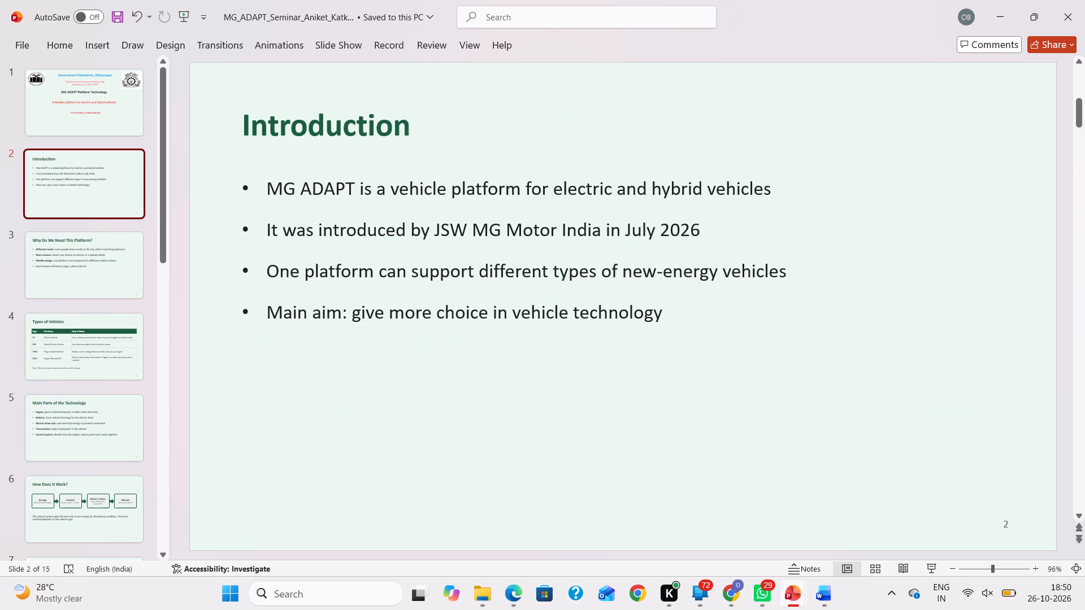
left_click(114, 341)
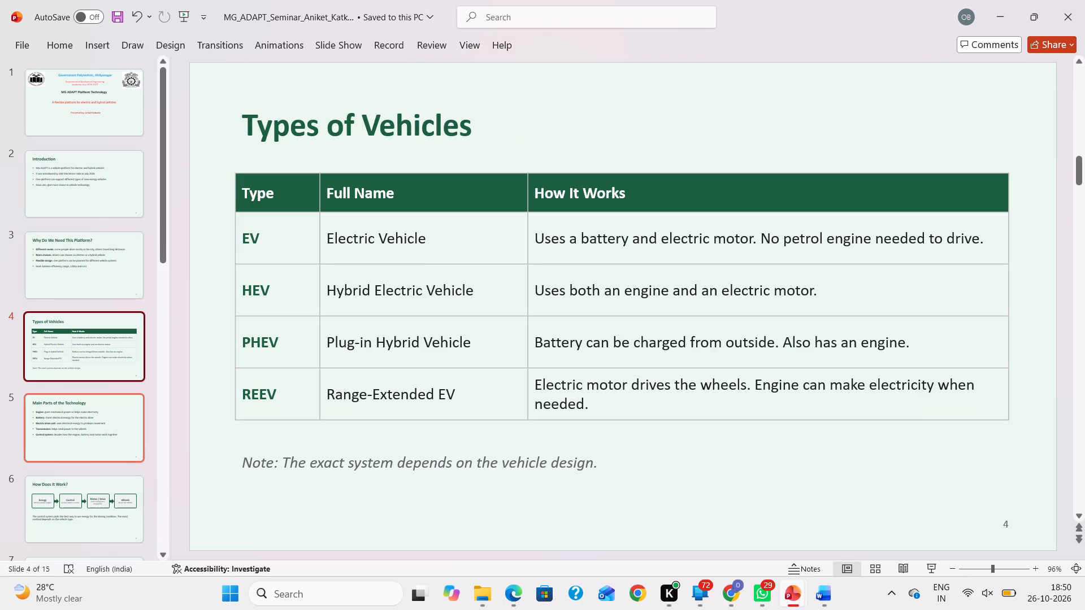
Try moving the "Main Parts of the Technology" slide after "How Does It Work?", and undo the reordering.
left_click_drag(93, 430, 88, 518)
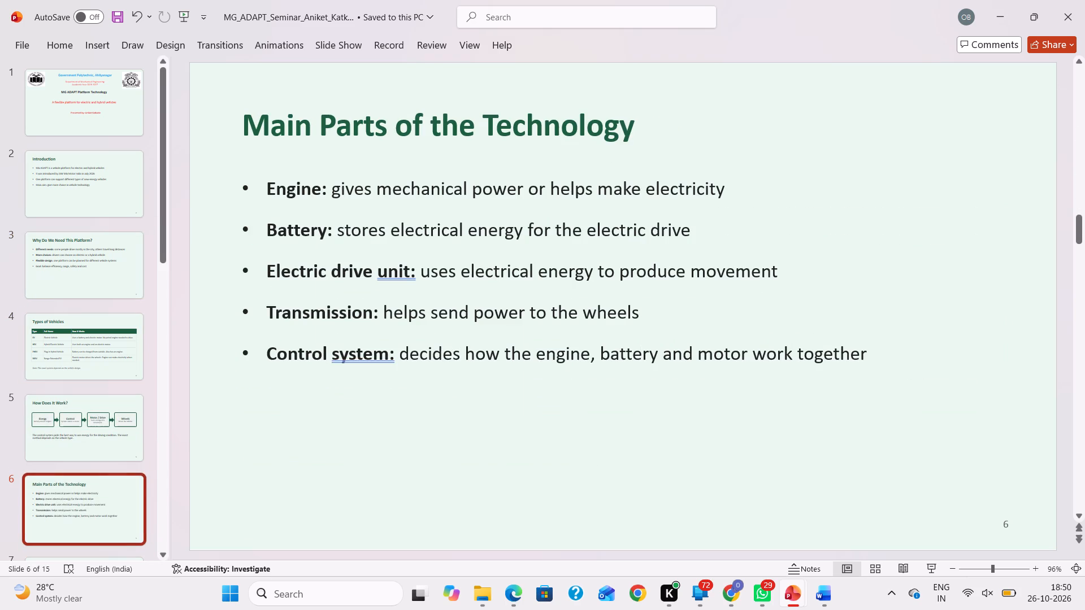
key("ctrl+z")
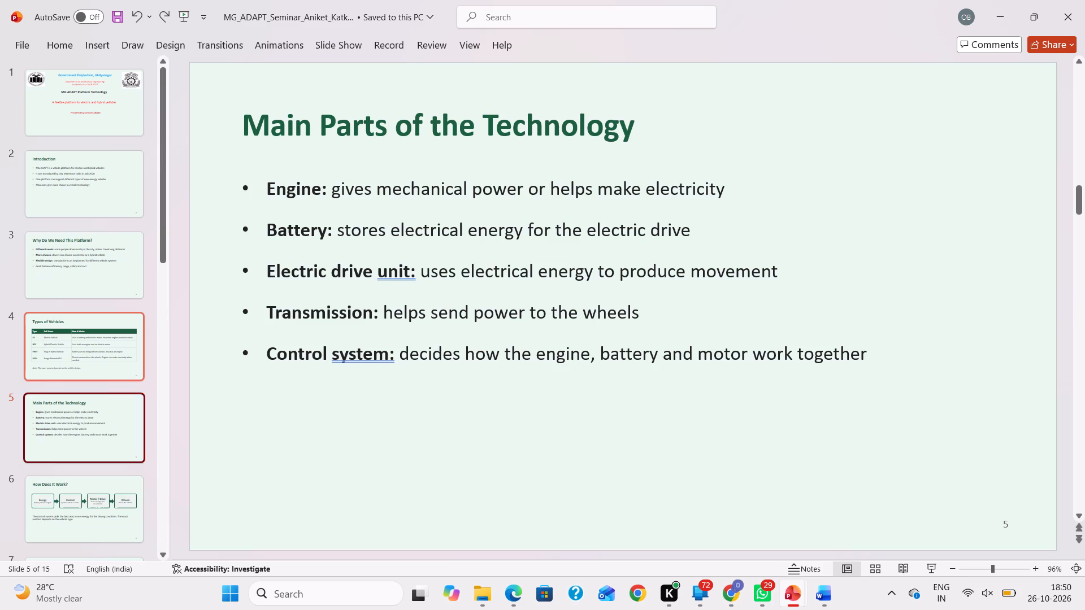
Look through the remaining slide thumbnails down to the final "References" slide.
scroll(59, 324, "down", 9)
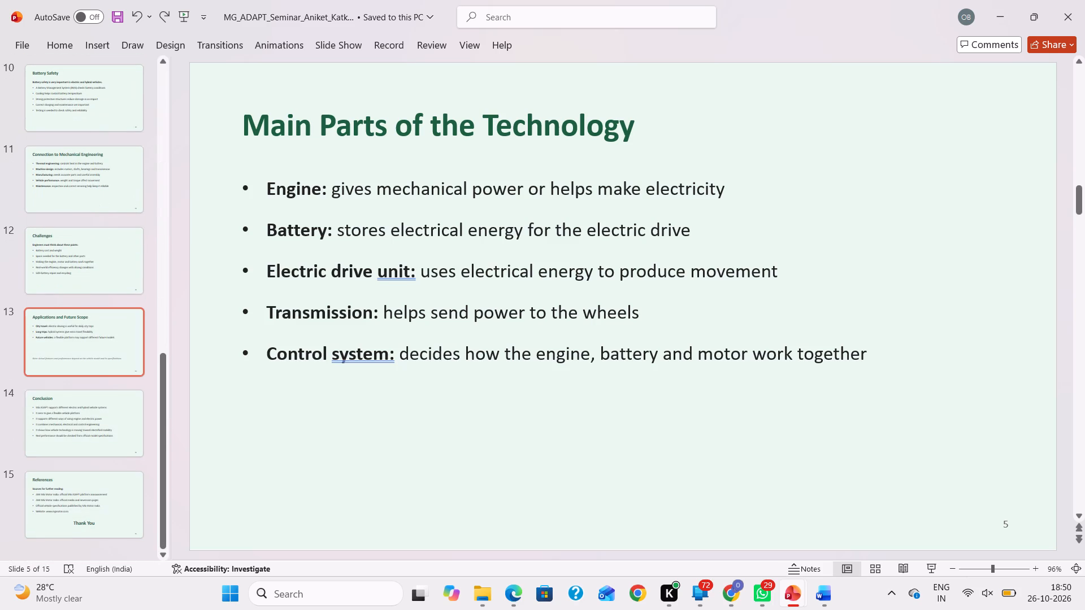
scroll(59, 324, "down", 4)
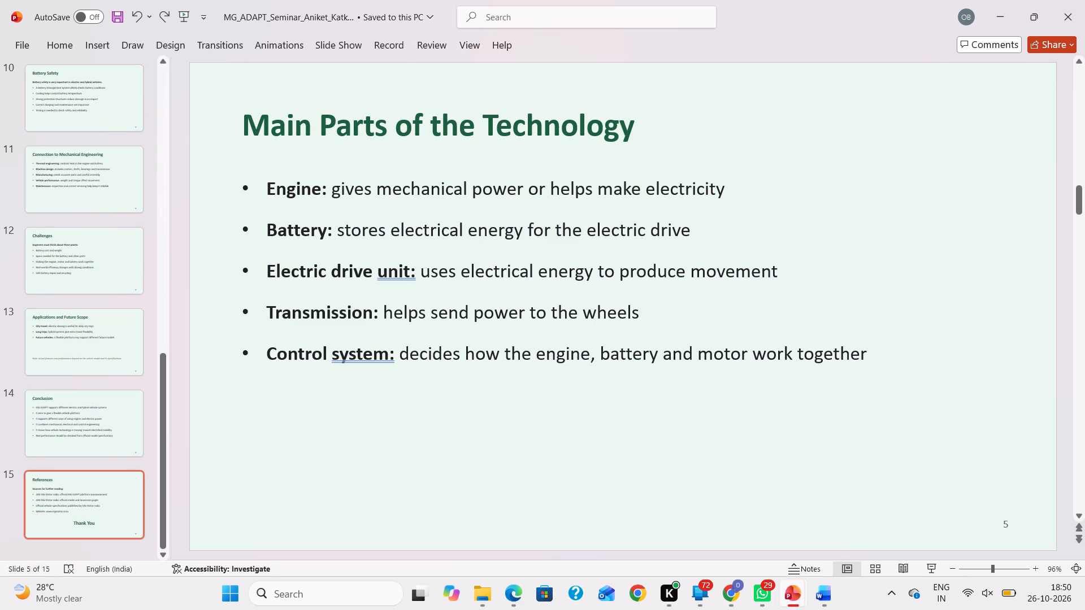
Insert a new slide with the DEFAULT layout after the final "References" slide.
left_click(81, 493)
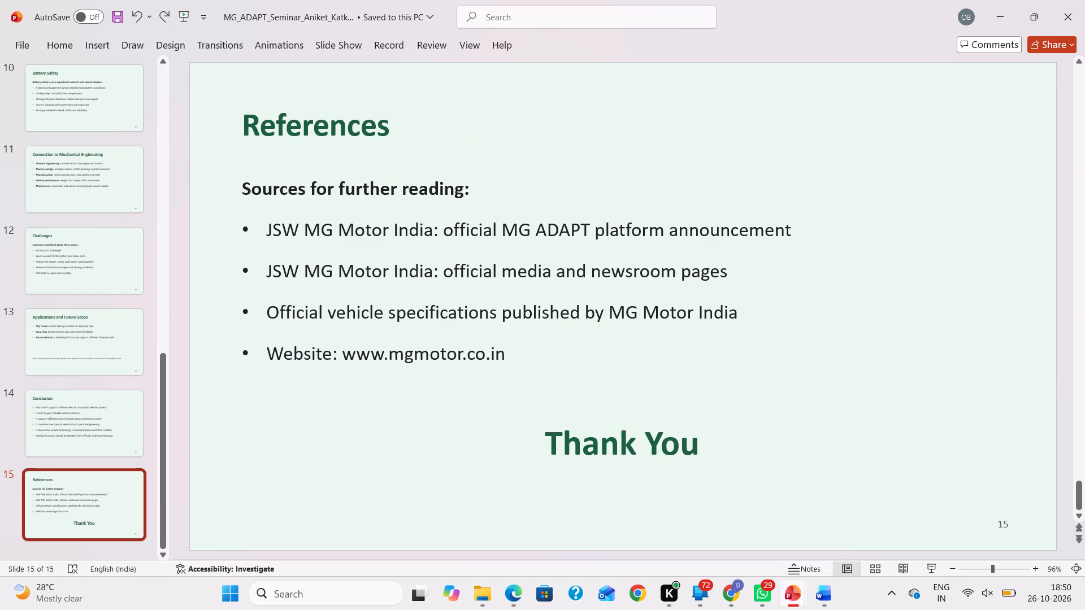
left_click(99, 46)
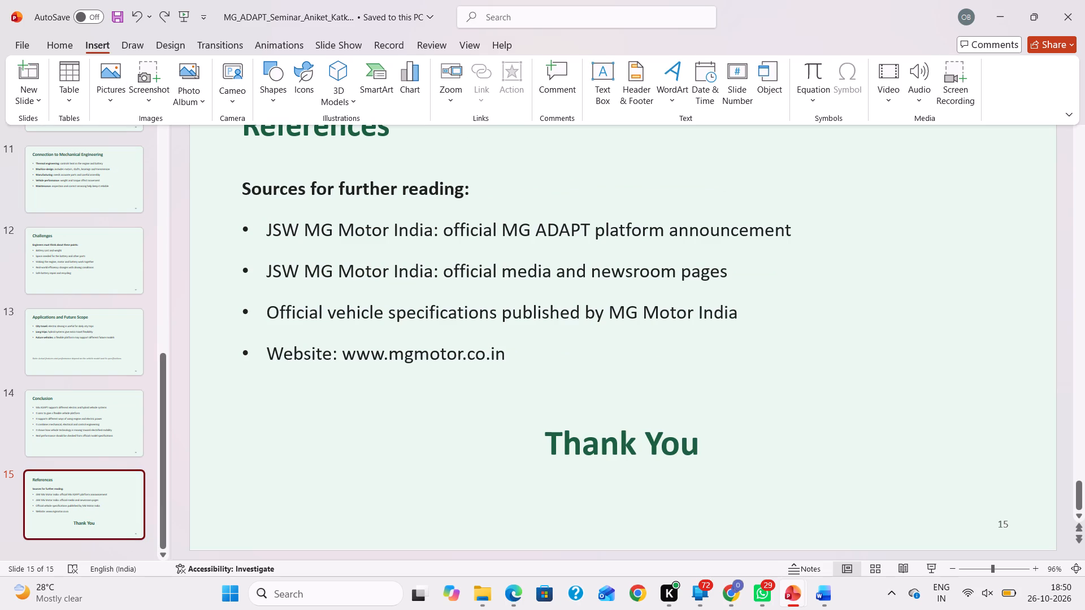
left_click(28, 89)
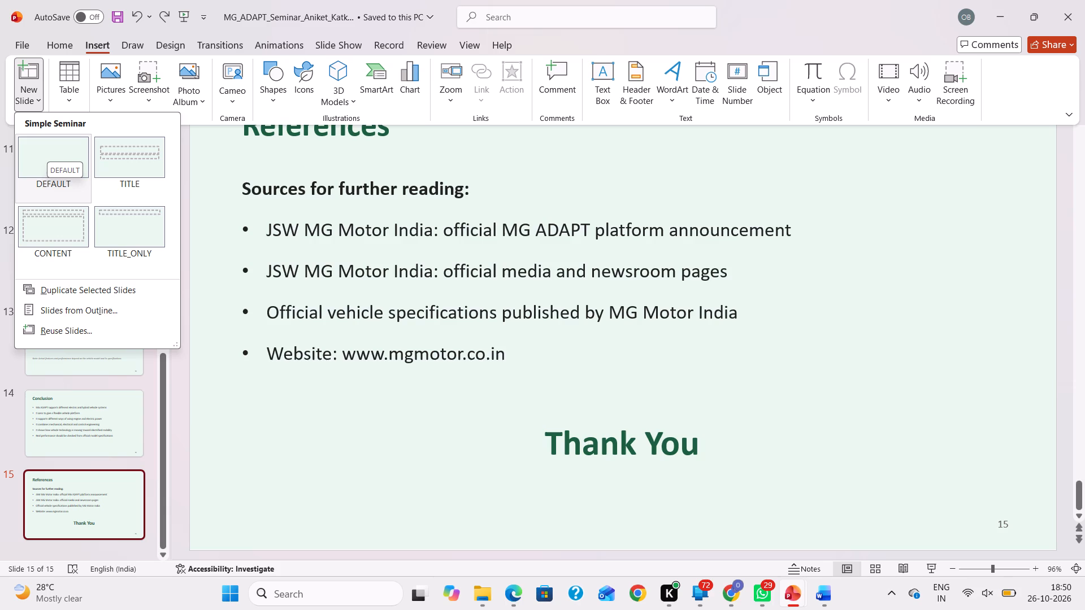
left_click(47, 147)
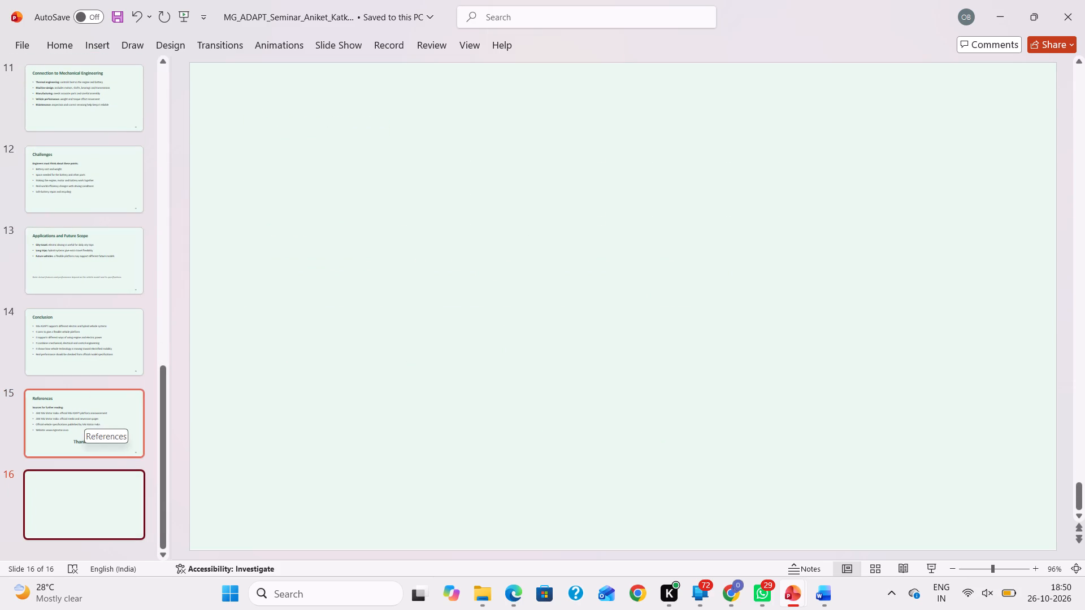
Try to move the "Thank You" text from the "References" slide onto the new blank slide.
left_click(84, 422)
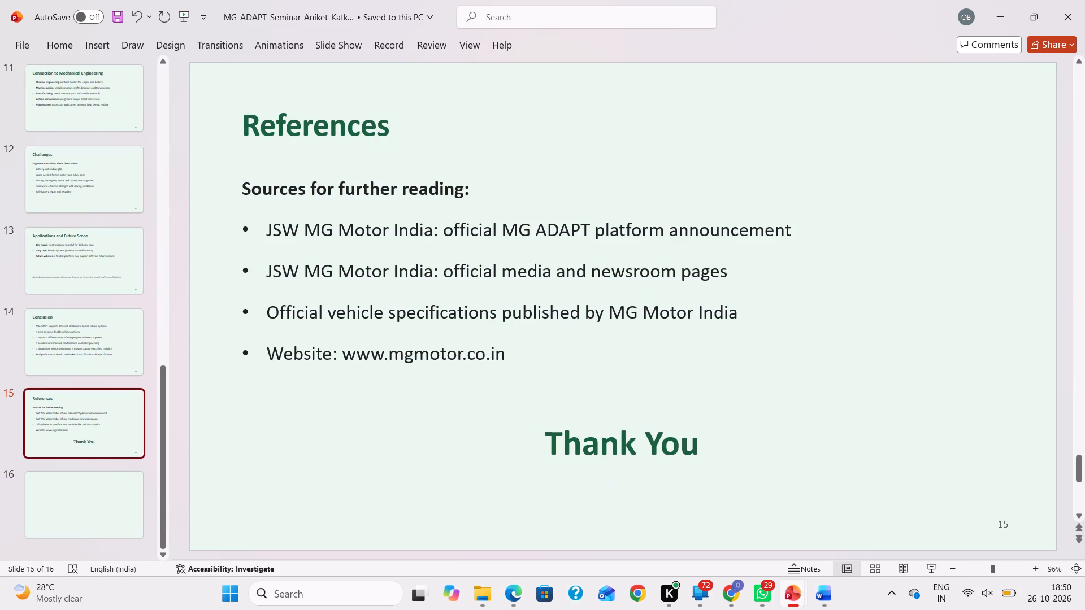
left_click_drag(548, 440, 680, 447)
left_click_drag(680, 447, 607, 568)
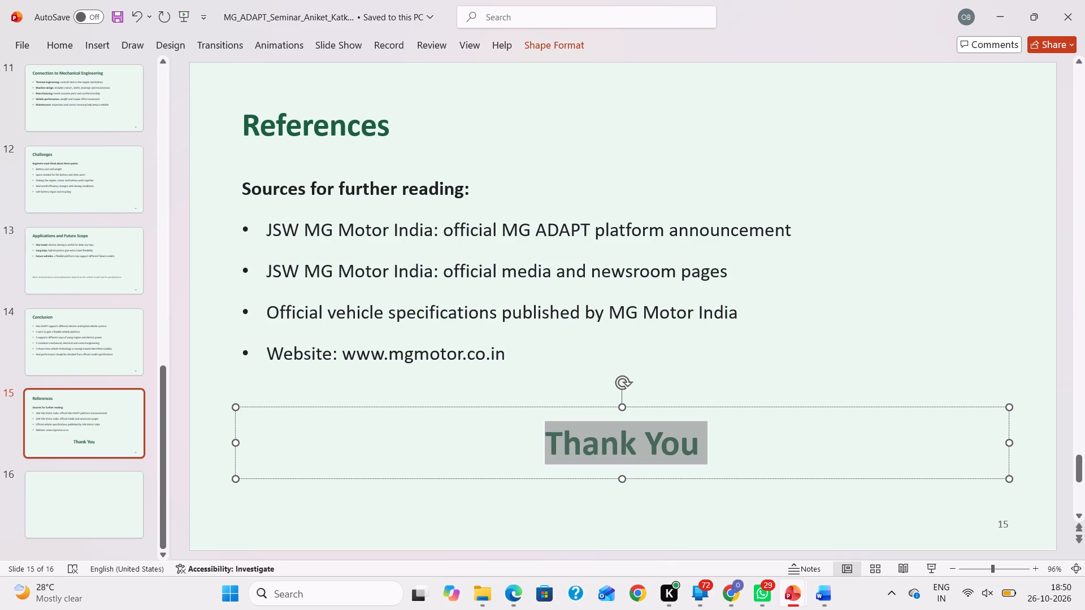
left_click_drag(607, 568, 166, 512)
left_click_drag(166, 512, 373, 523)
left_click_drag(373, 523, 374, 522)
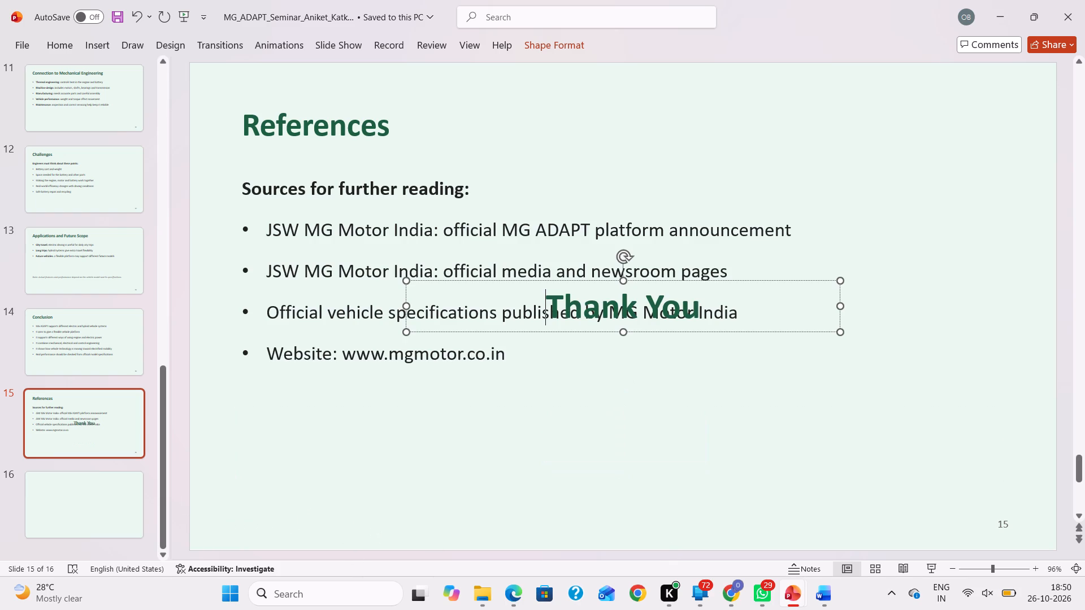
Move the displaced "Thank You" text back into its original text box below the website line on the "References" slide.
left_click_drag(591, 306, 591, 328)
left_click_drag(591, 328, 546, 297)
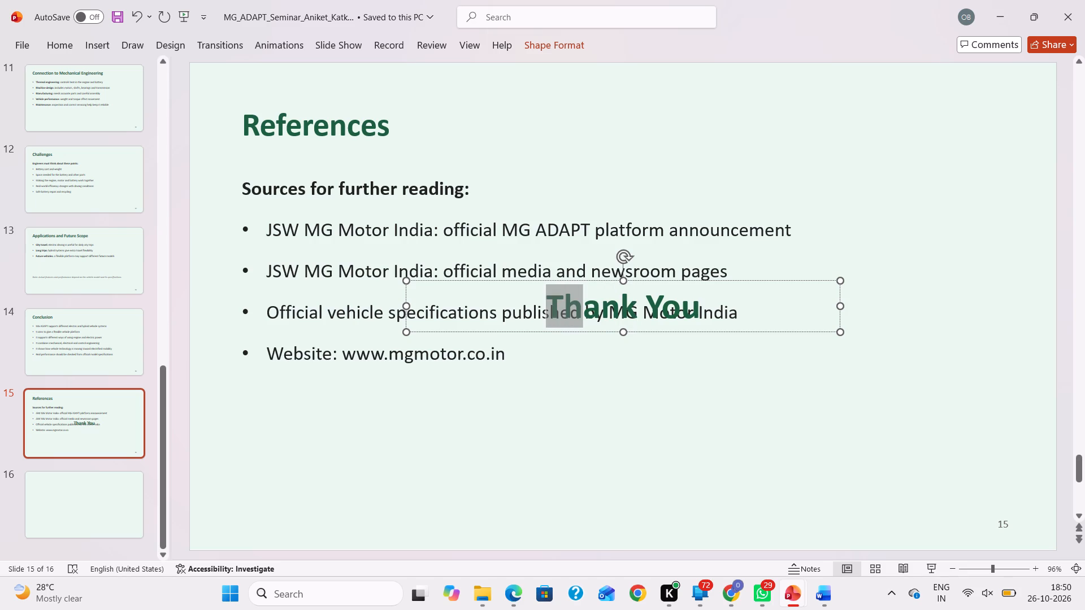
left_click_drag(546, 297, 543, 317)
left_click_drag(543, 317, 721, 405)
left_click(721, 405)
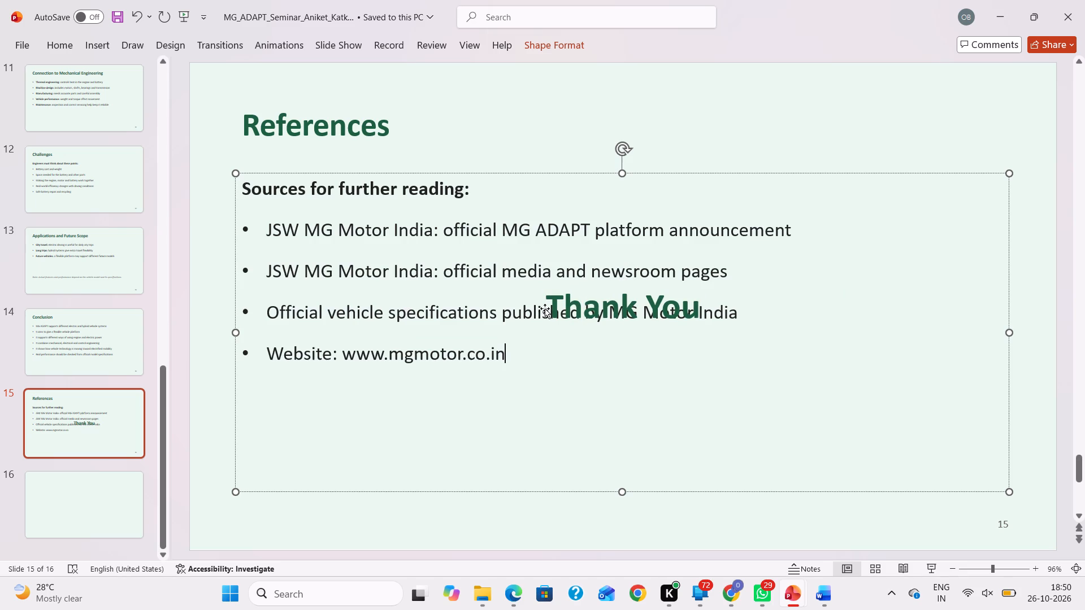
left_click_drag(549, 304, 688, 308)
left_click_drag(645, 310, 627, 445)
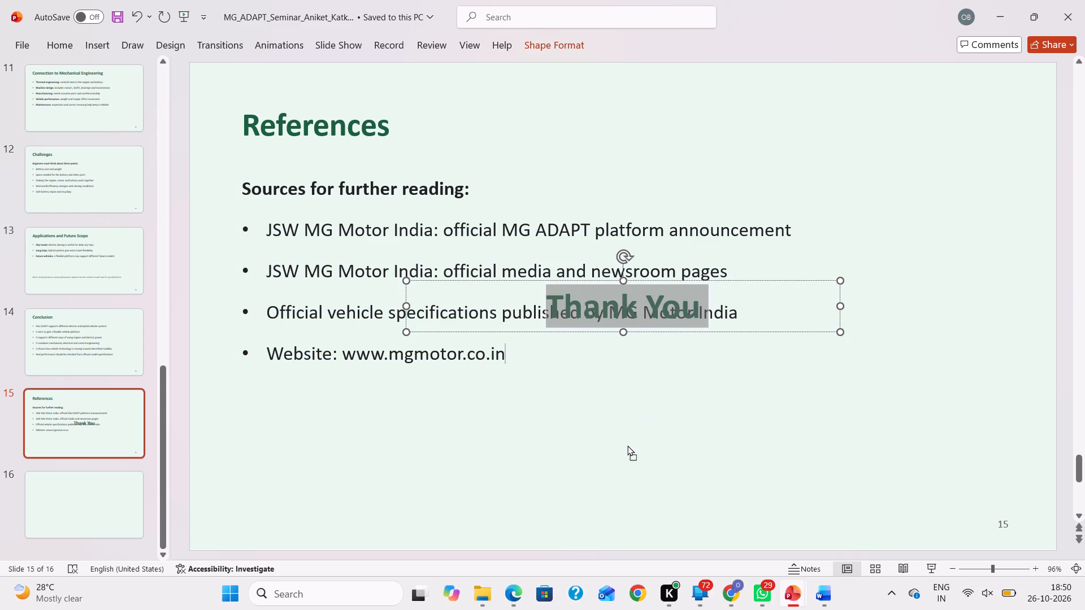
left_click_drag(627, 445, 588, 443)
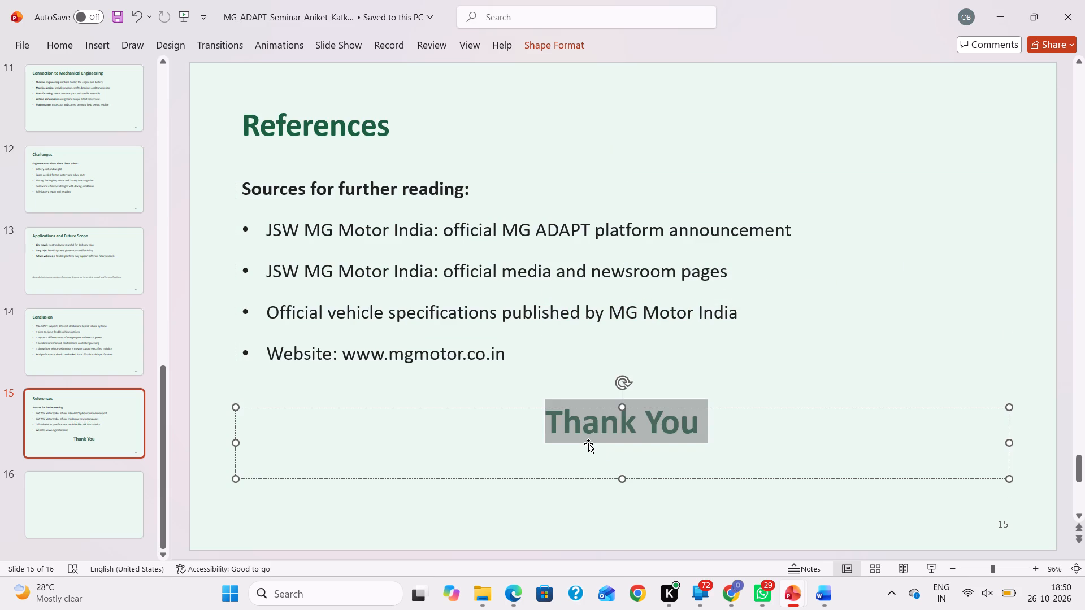
Copy the "Thank You" text from the "References" slide into a new text box on blank slide 16.
key("ctrl+c")
left_click(70, 483)
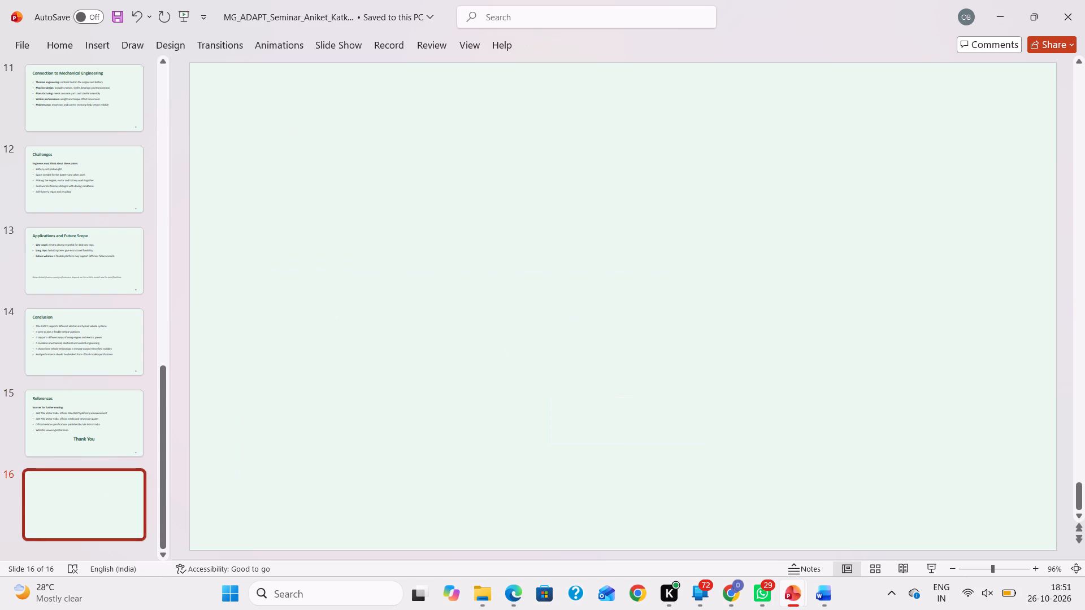
left_click(401, 328)
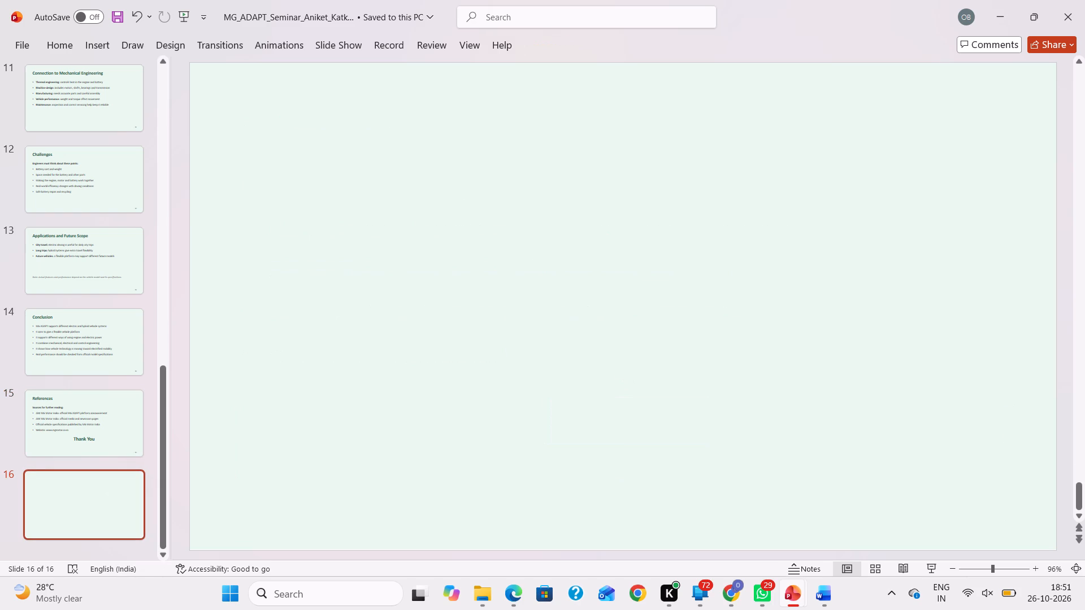
double_click(490, 244)
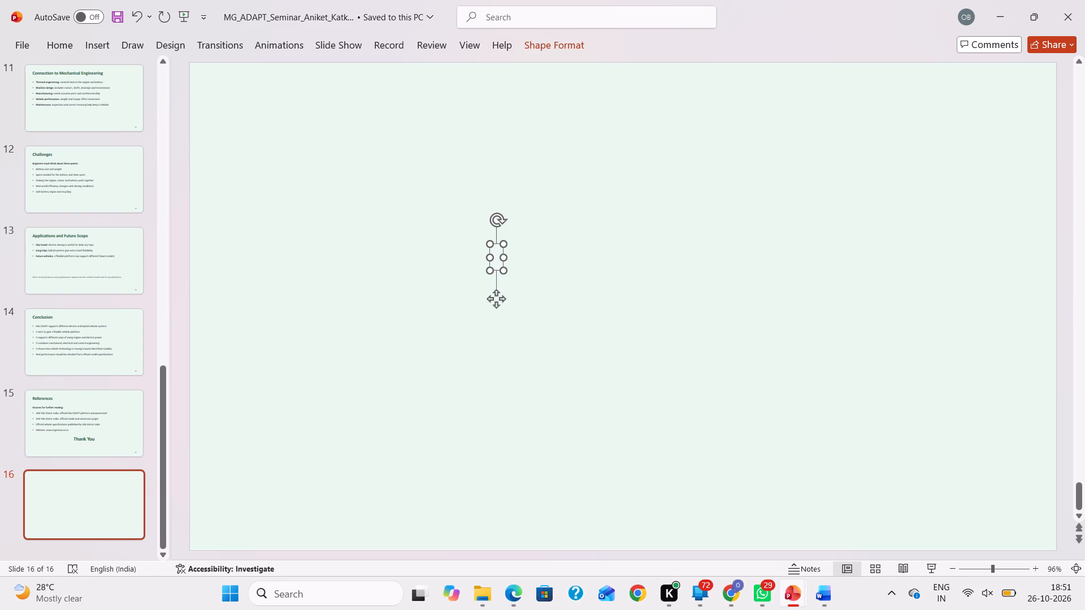
key("ctrl+v")
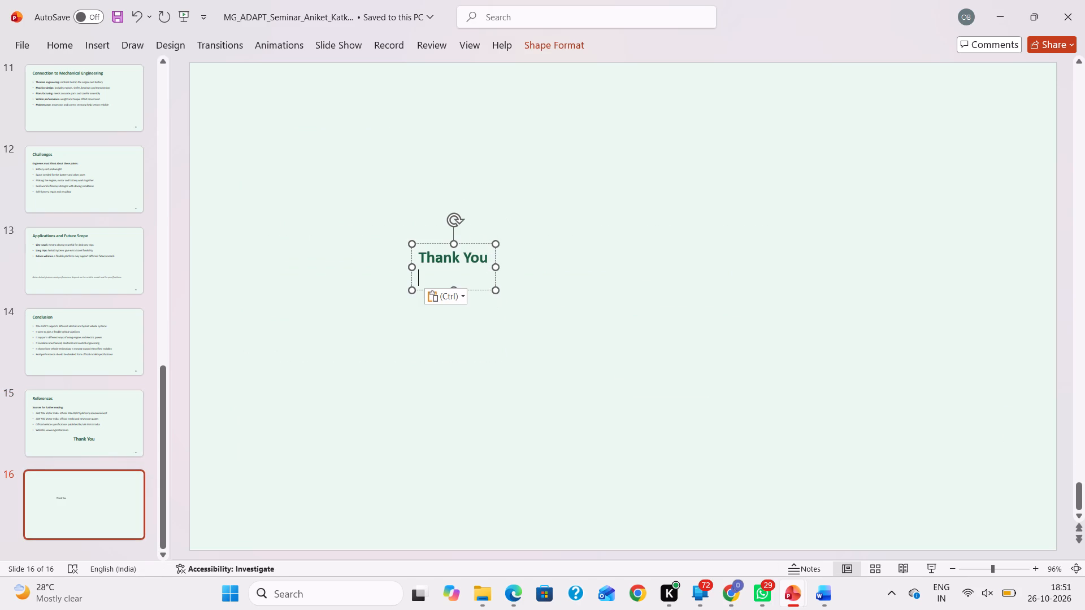
Move the pasted "Thank You" text to the middle of slide 16.
left_click_drag(424, 258, 498, 262)
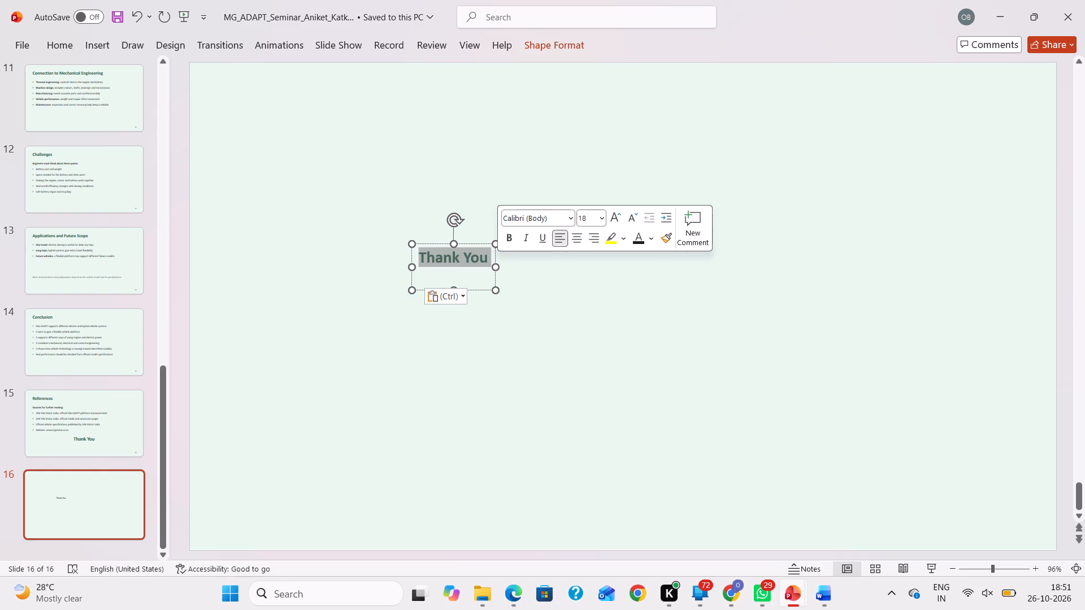
left_click_drag(457, 251, 609, 278)
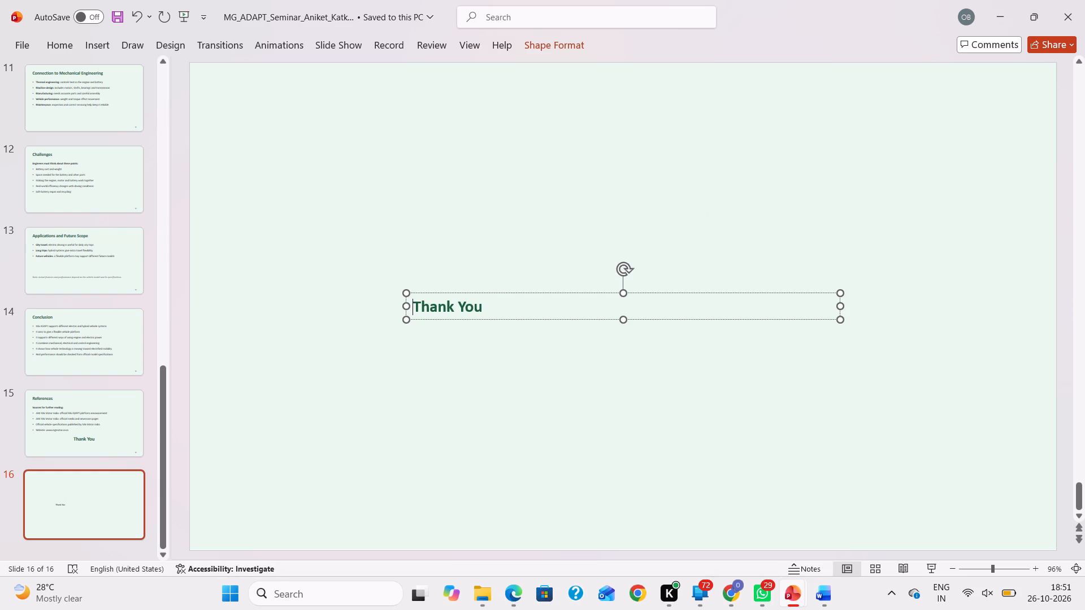
Insert leading spaces before "Thank You" to shift it towards the middle of its text box.
key("space")
key("space")
key("space")
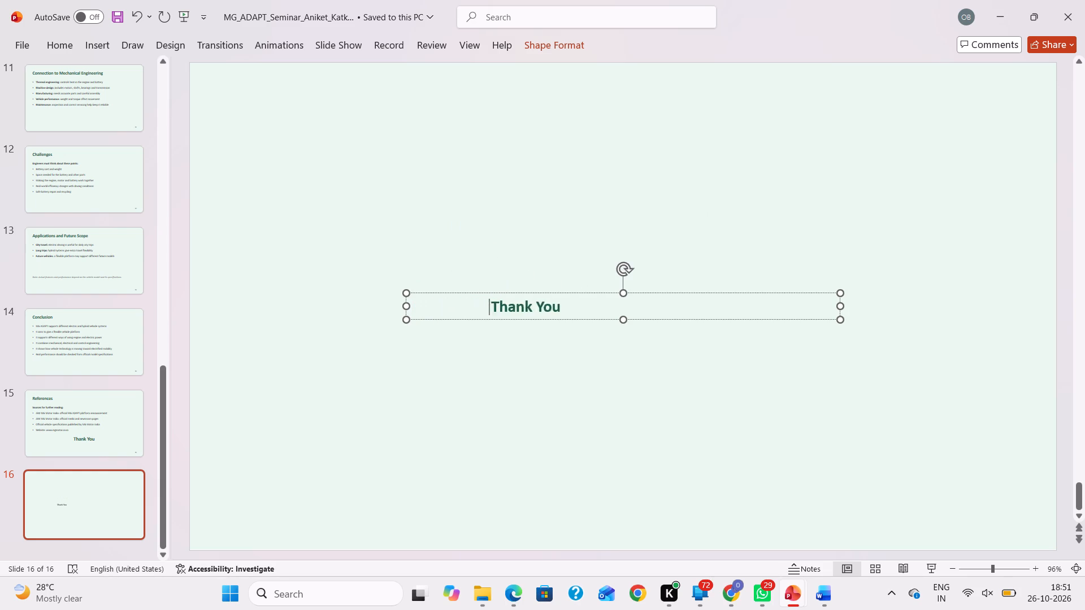
key("space")
key("space")
key("space")
key("space")
key("space")
key("space")
key("space")
key("space")
key("space")
key("space")
key("space")
key("space")
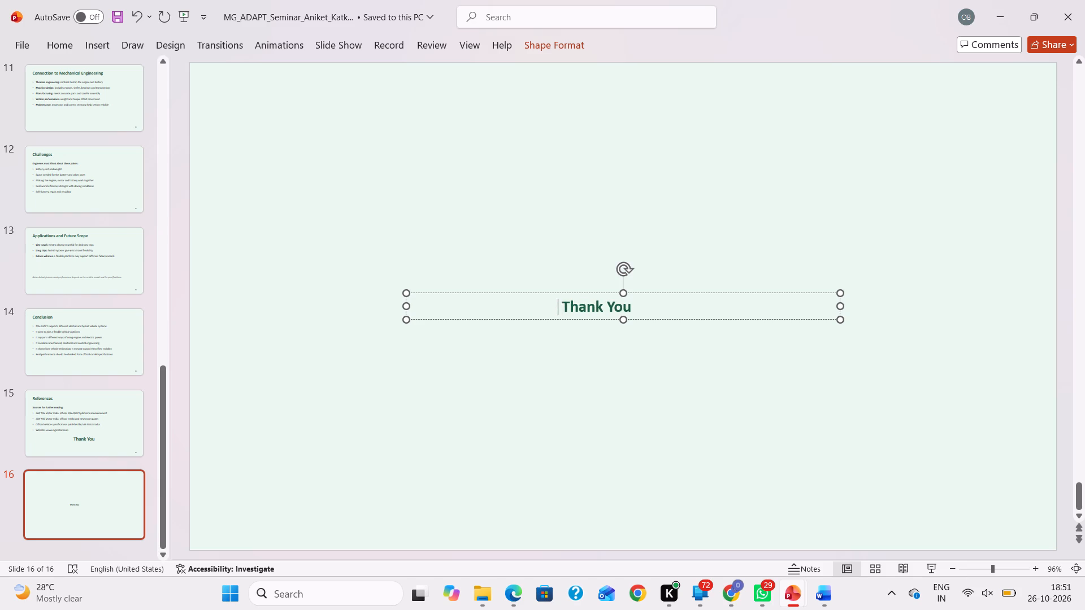
key("space")
Format the "Thank You" text on slide 16 with font size 40 and centre alignment.
left_click_drag(568, 305, 650, 317)
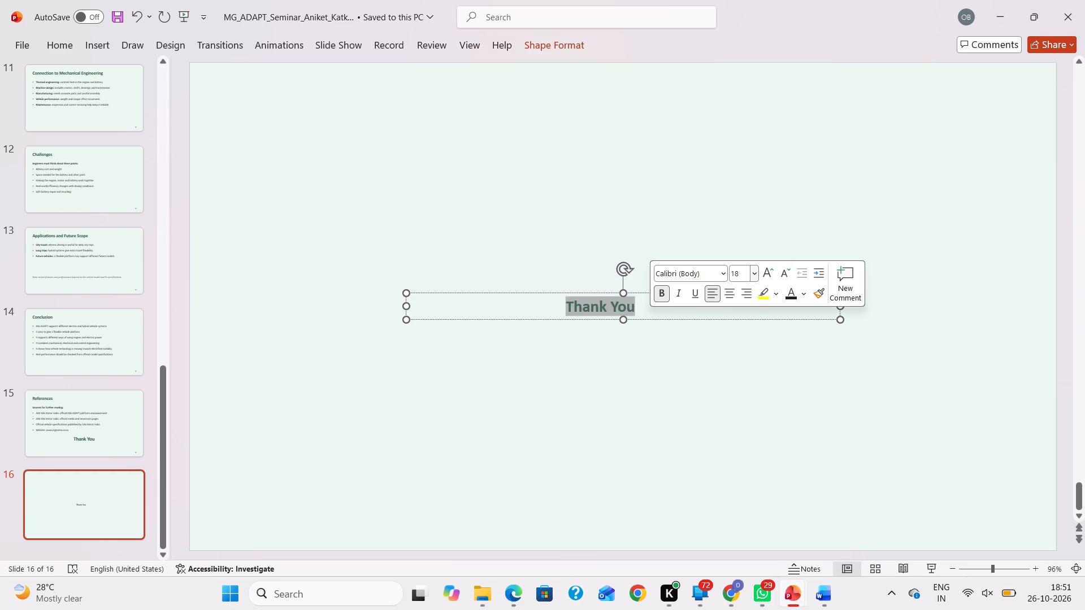
left_click(755, 274)
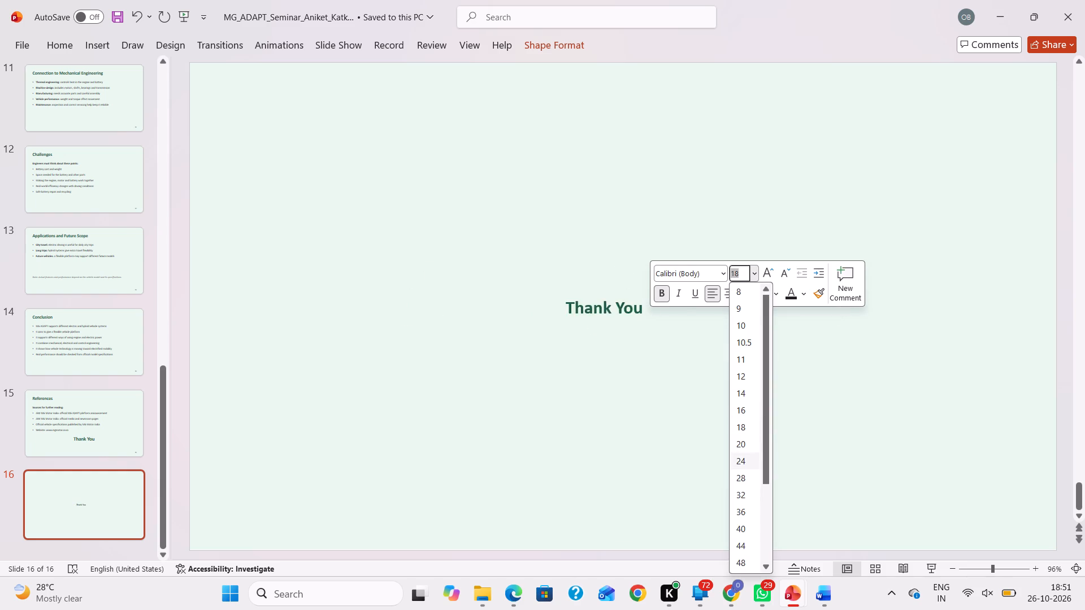
left_click(747, 530)
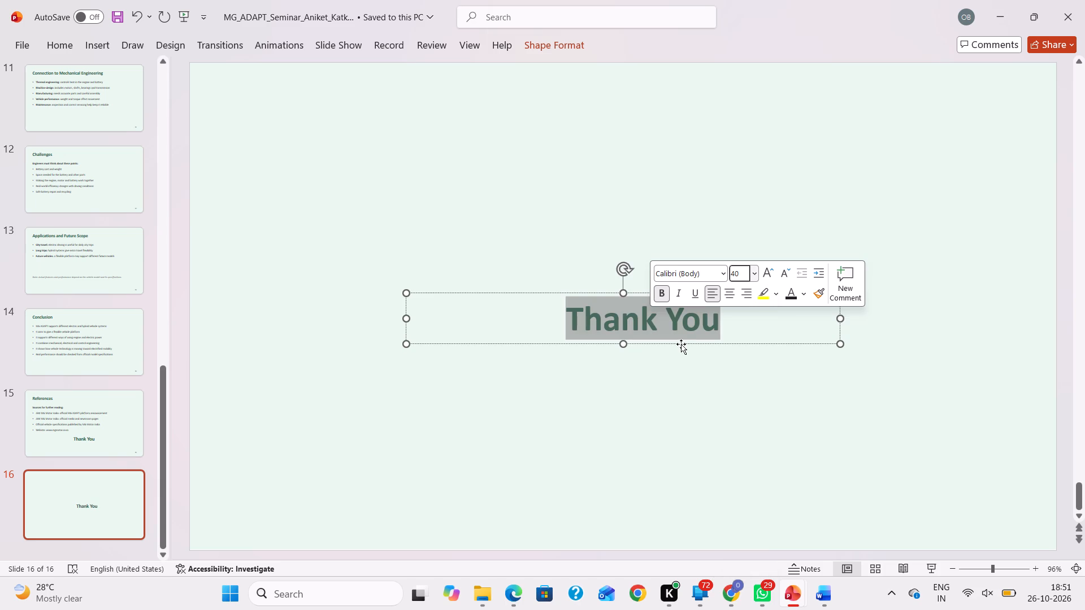
left_click(727, 298)
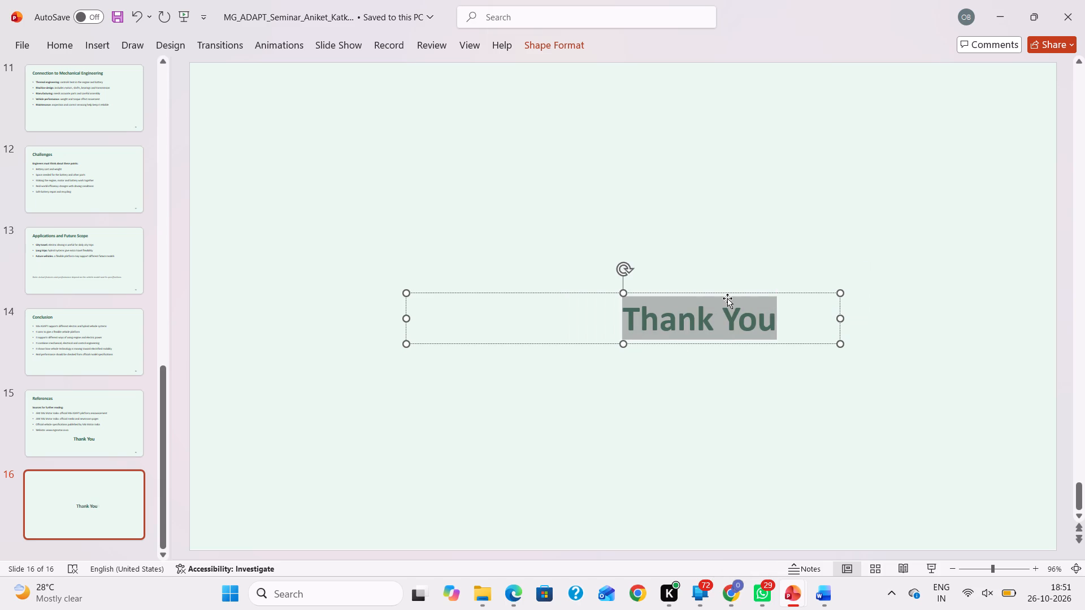
left_click(622, 399)
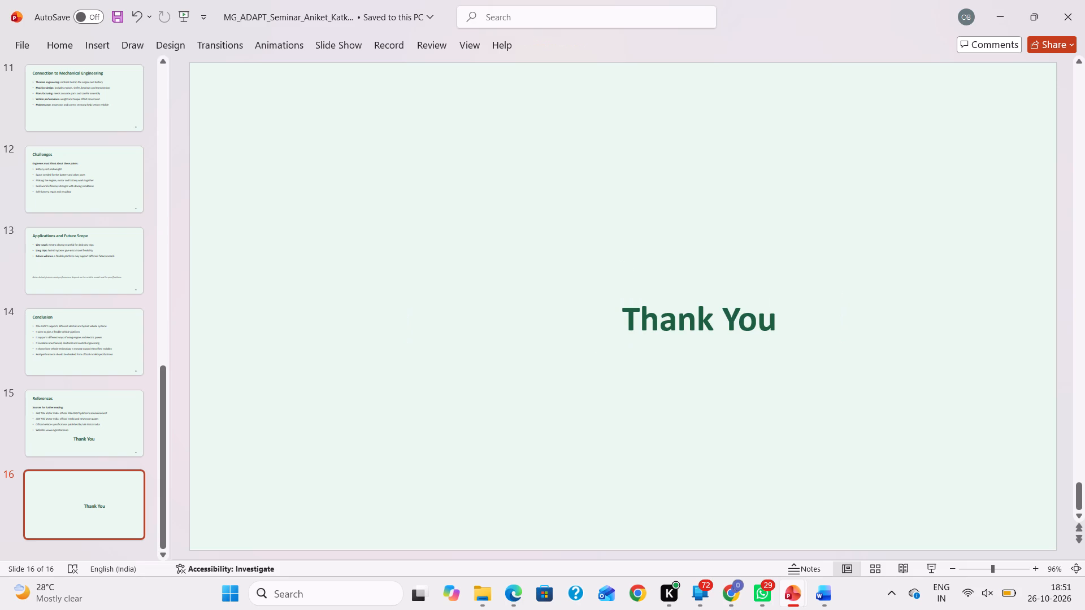
Shift the "Thank You" text back within its text box, closer to the slide's horizontal centre.
left_click_drag(627, 316, 745, 327)
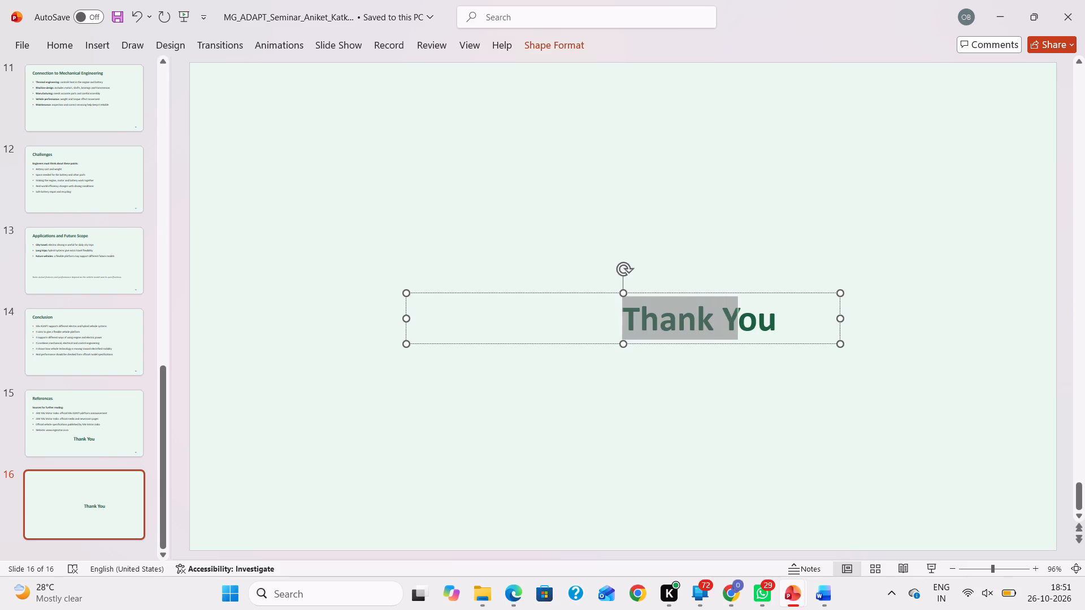
left_click_drag(745, 327, 759, 327)
left_click_drag(759, 327, 583, 313)
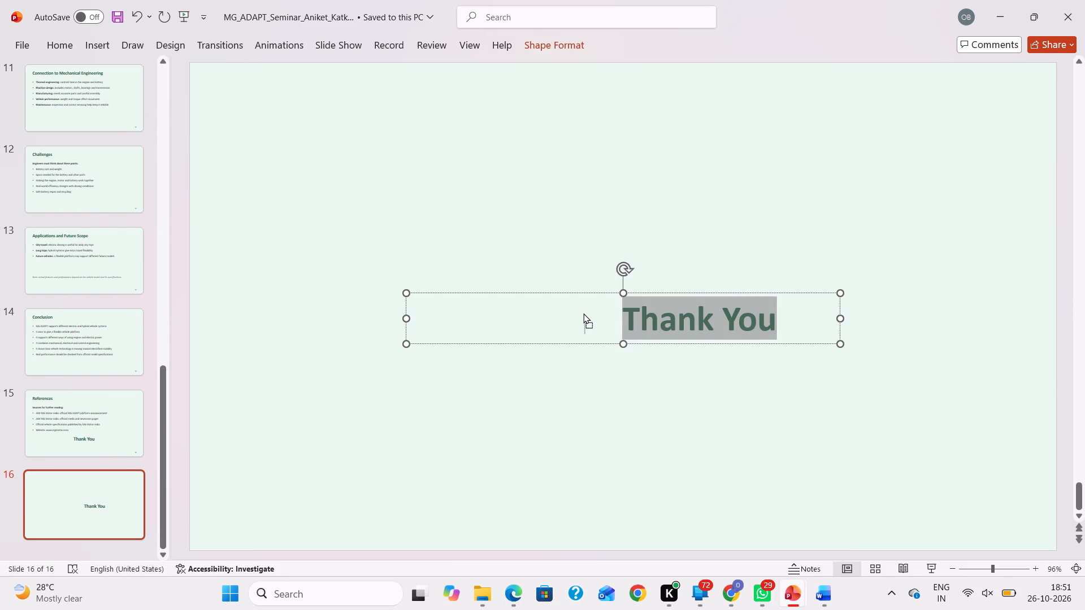
left_click_drag(583, 313, 578, 309)
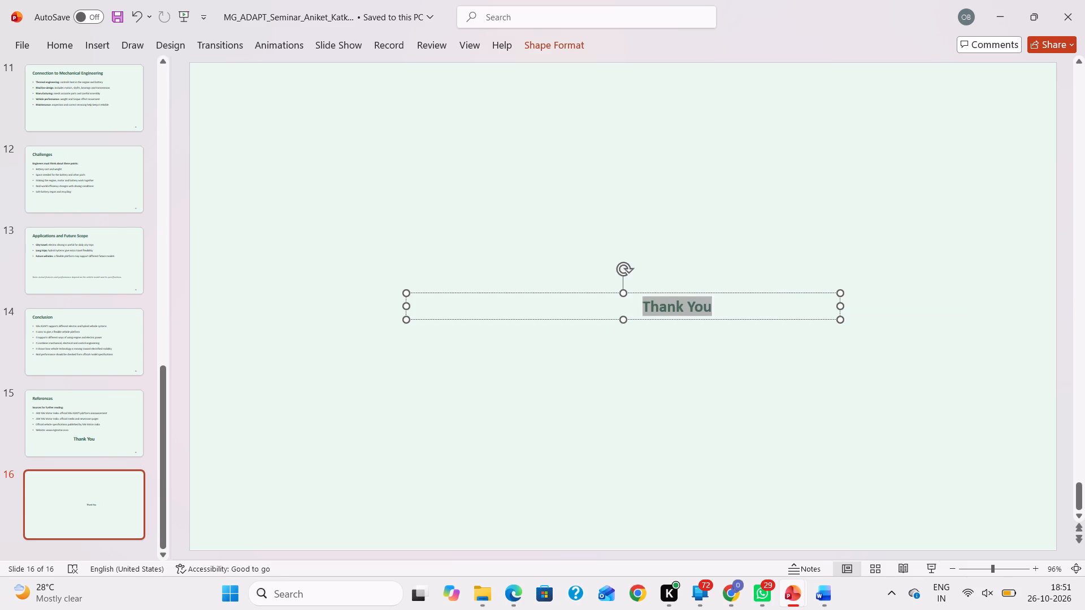
left_click_drag(641, 300, 718, 311)
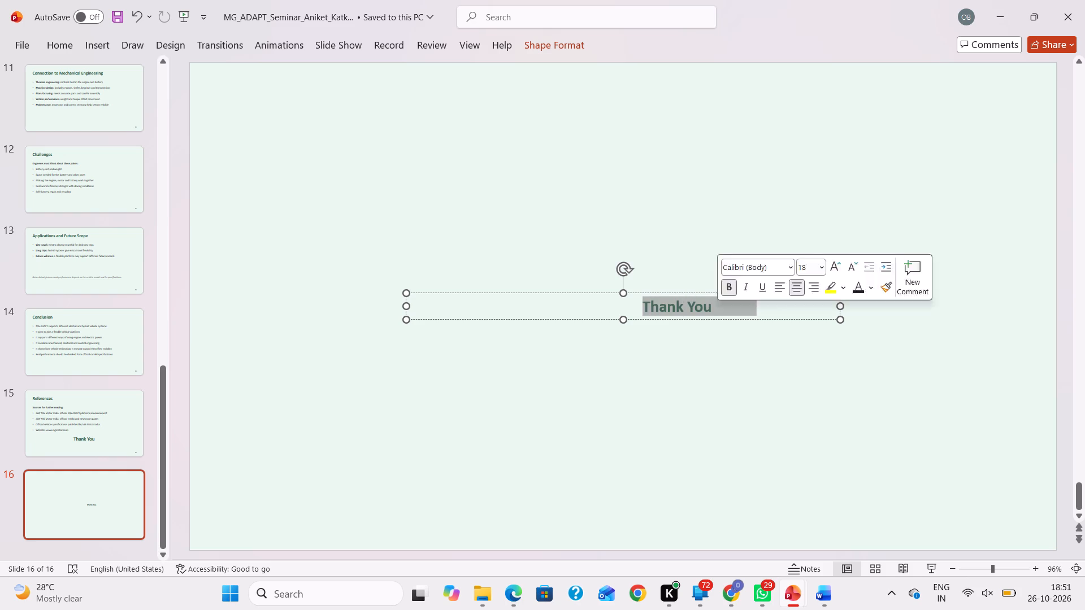
left_click_drag(718, 311, 565, 309)
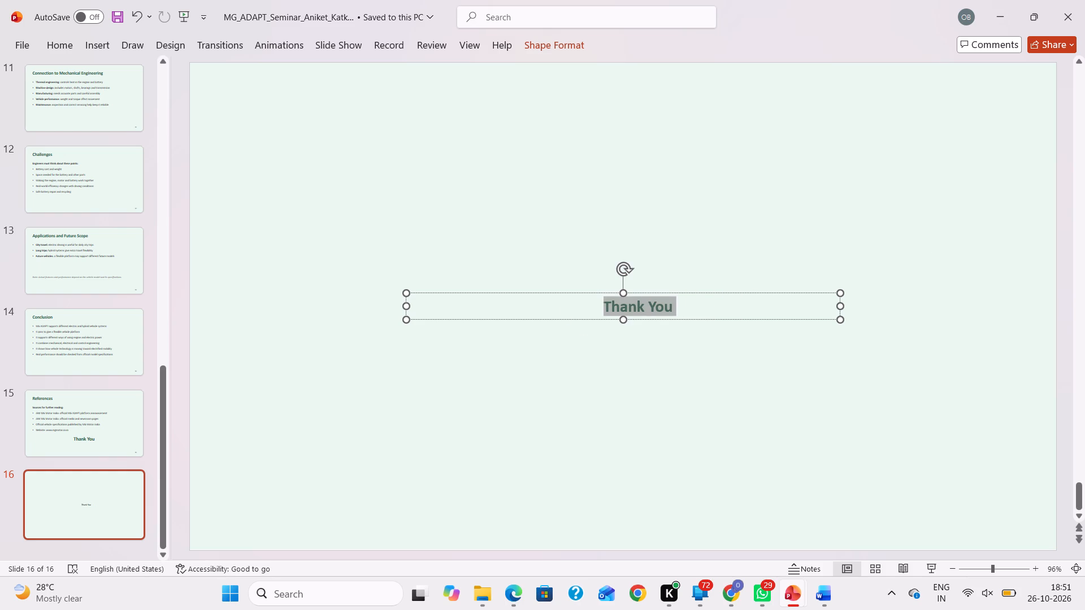
Enlarge the "Thank You" text on slide 16 to font size 40.
left_click_drag(602, 306, 520, 320)
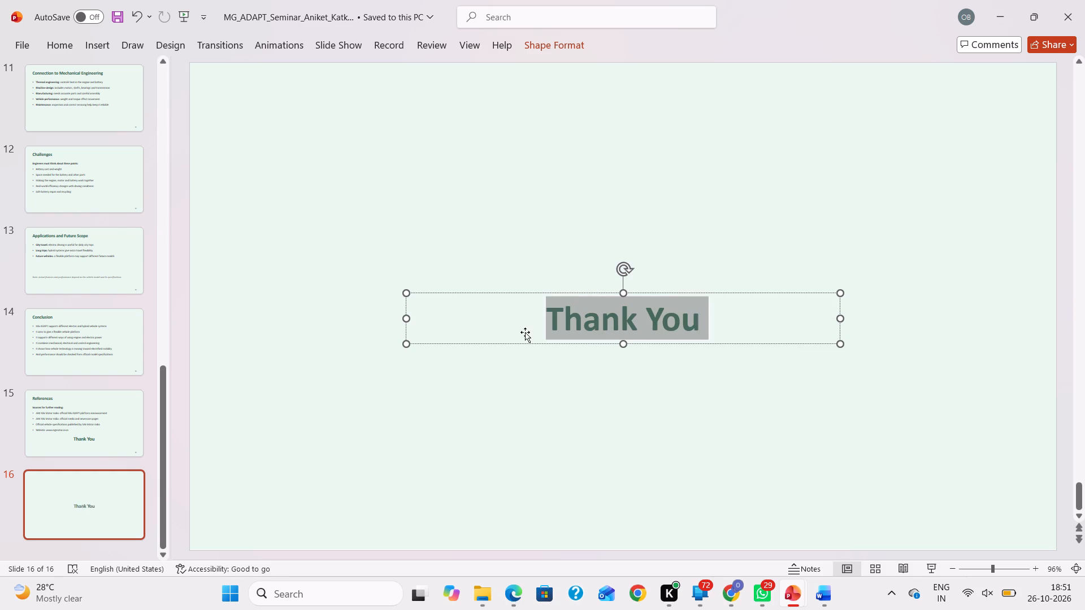
left_click(588, 432)
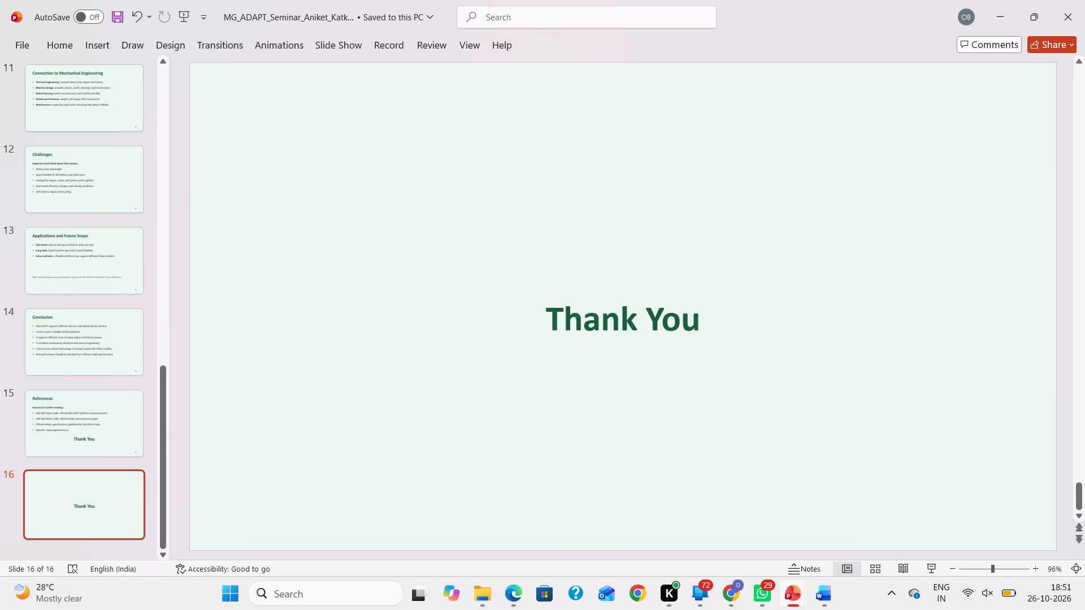
Delete the "Thank You" text from the References slide, slide 15.
left_click(118, 434)
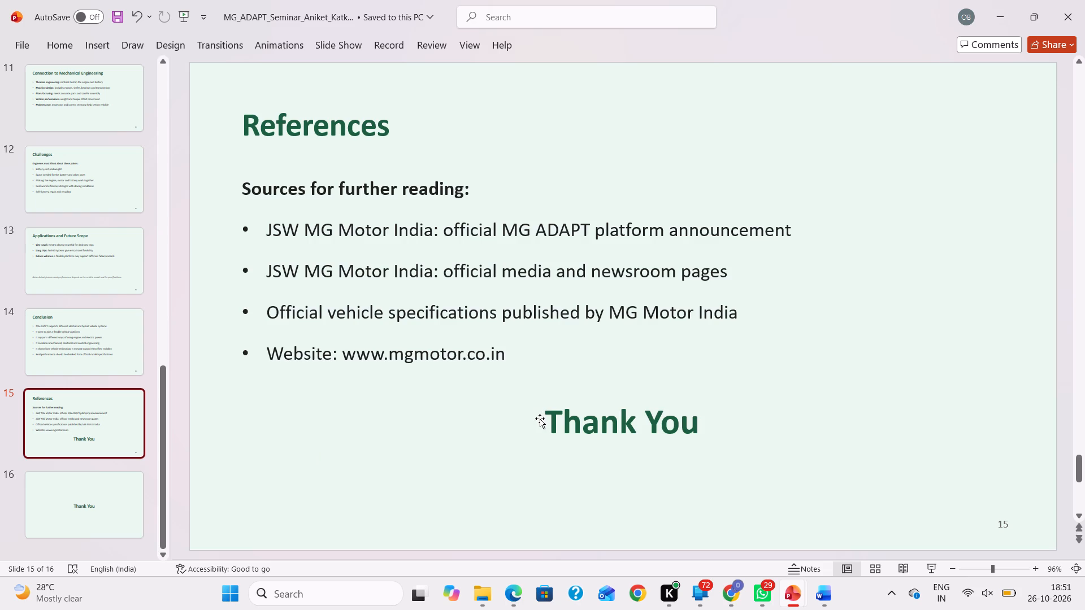
left_click_drag(550, 414, 682, 435)
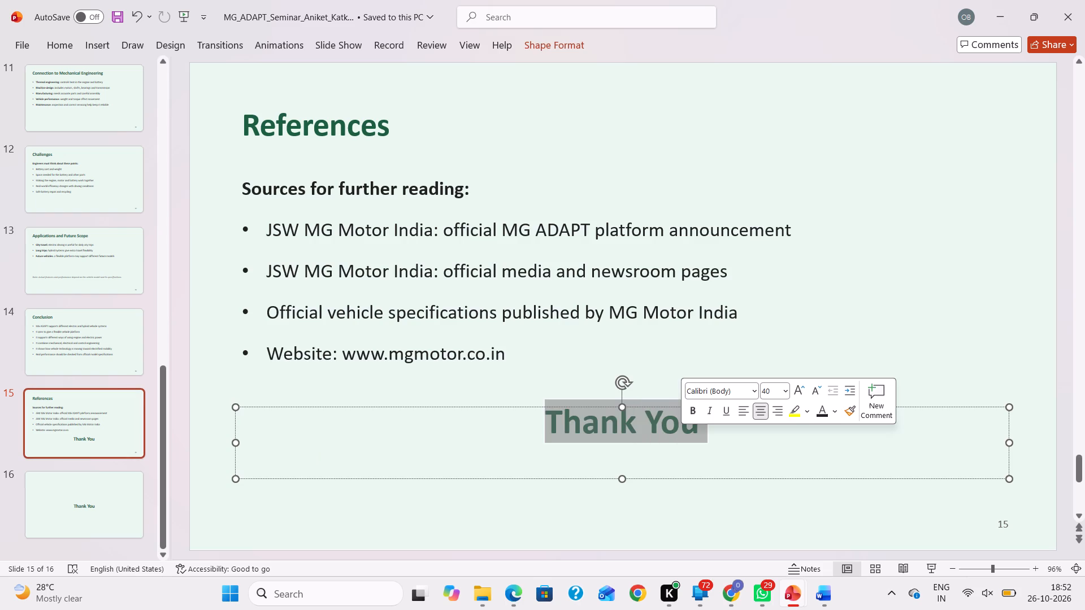
key("period")
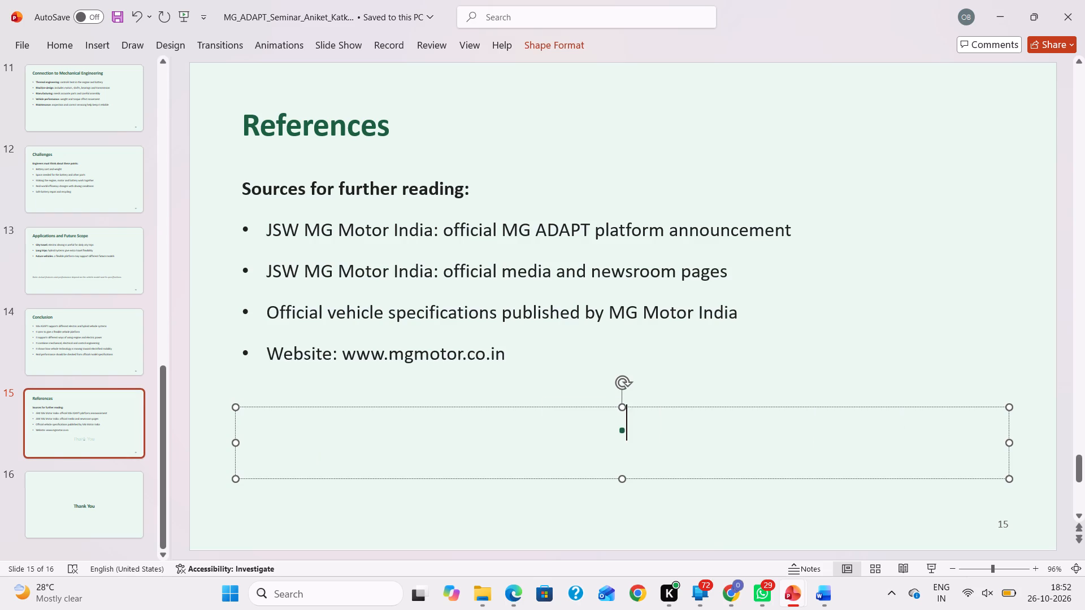
key("BackSpace")
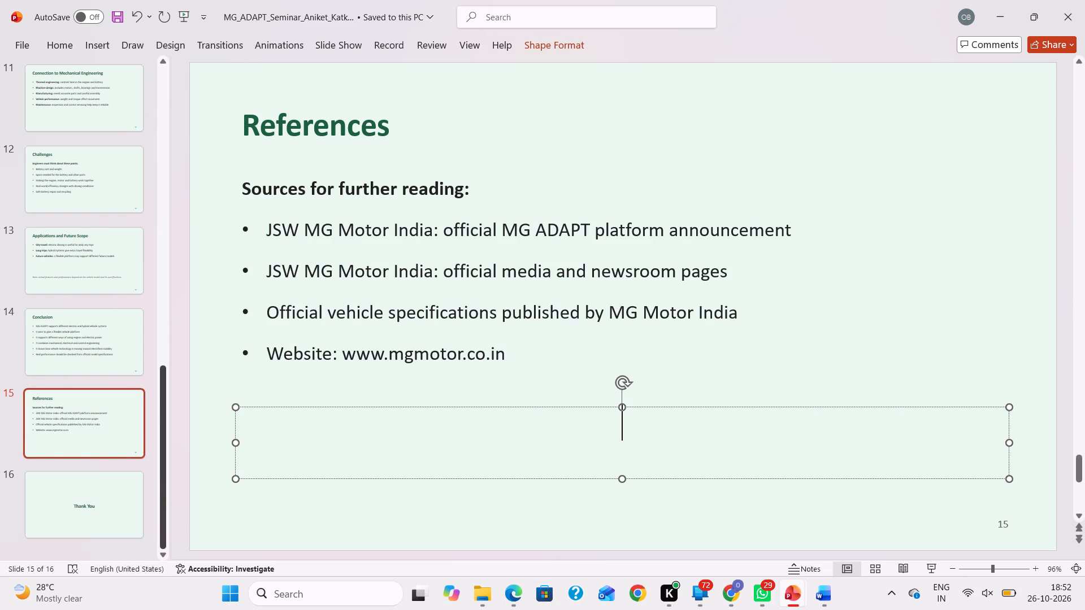
Return to slide 16 and check the formatting and placement of the "Thank You" text.
left_click(71, 490)
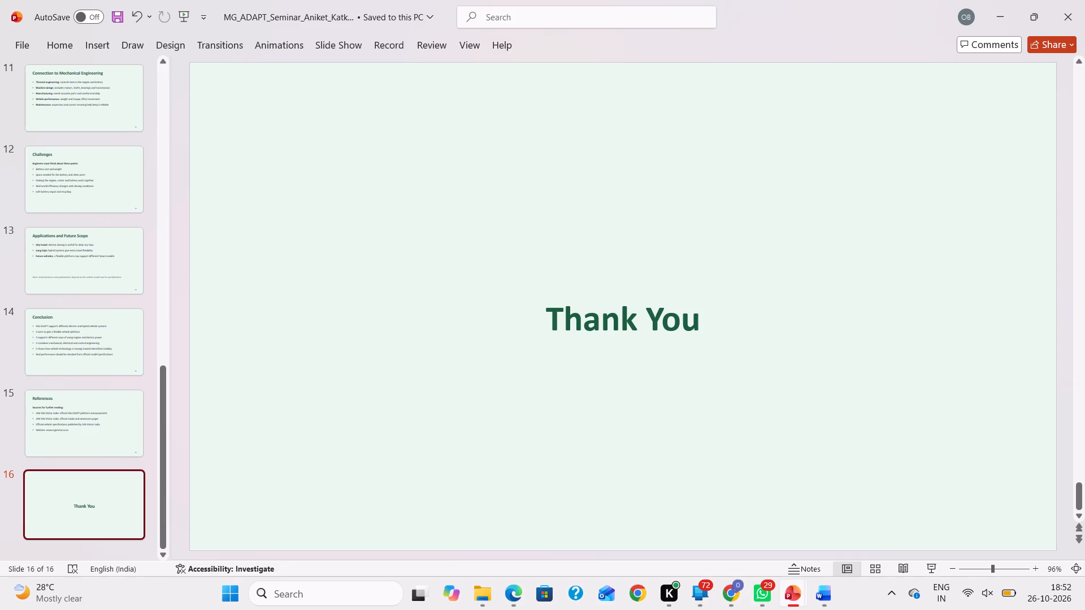
left_click_drag(546, 308, 715, 339)
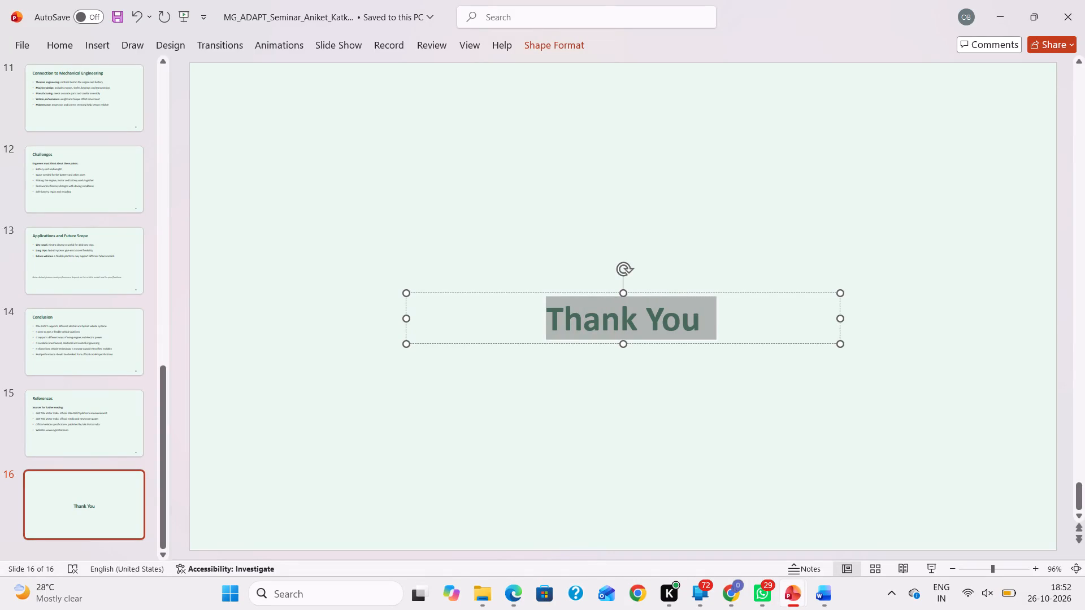
left_click_drag(715, 339, 715, 339)
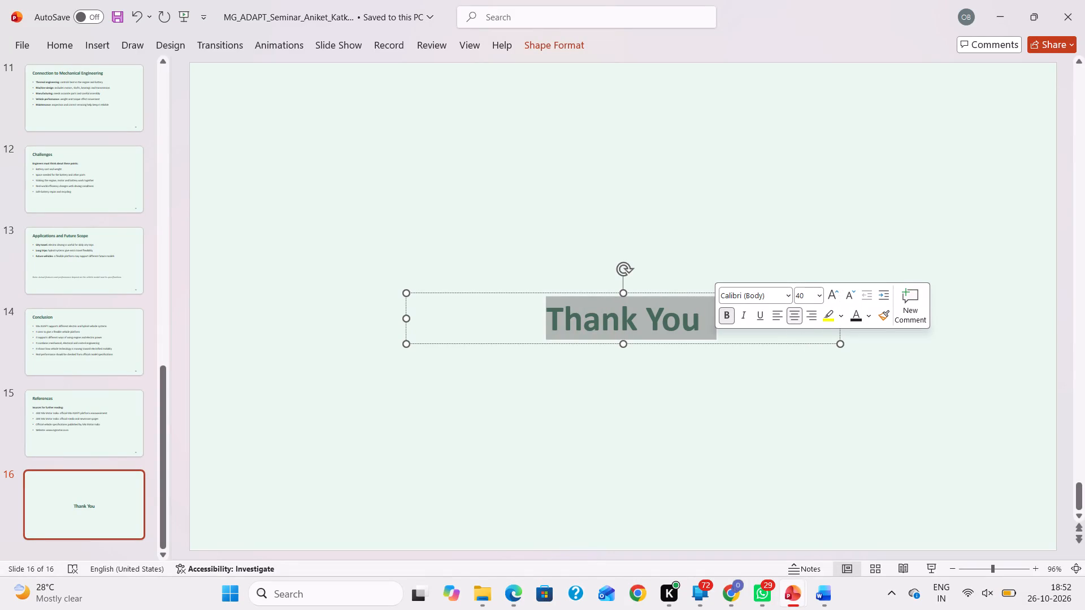
left_click(736, 435)
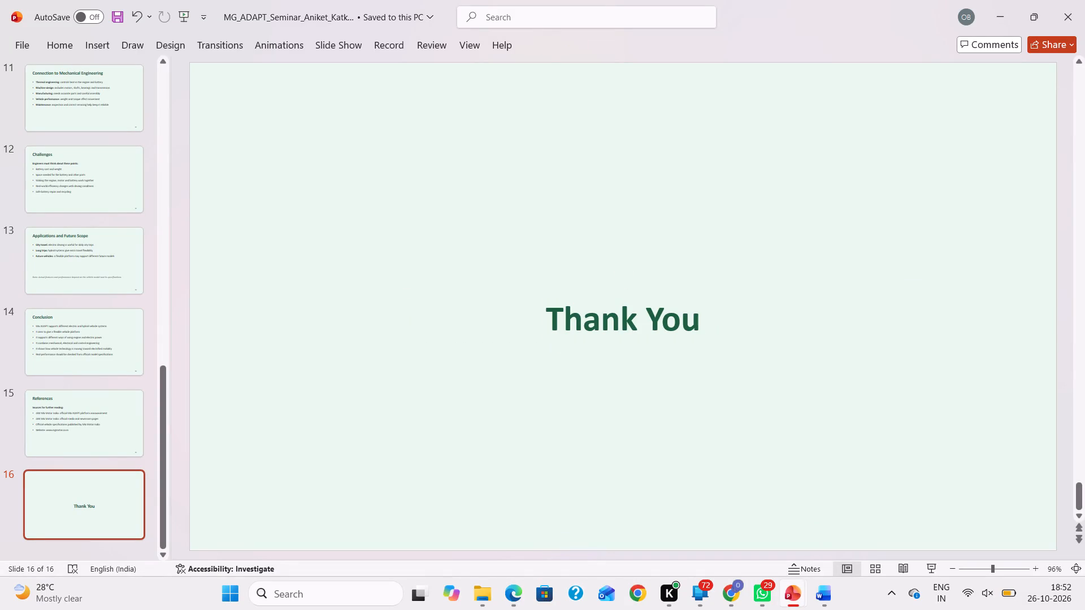
left_click(544, 315)
left_click(545, 313)
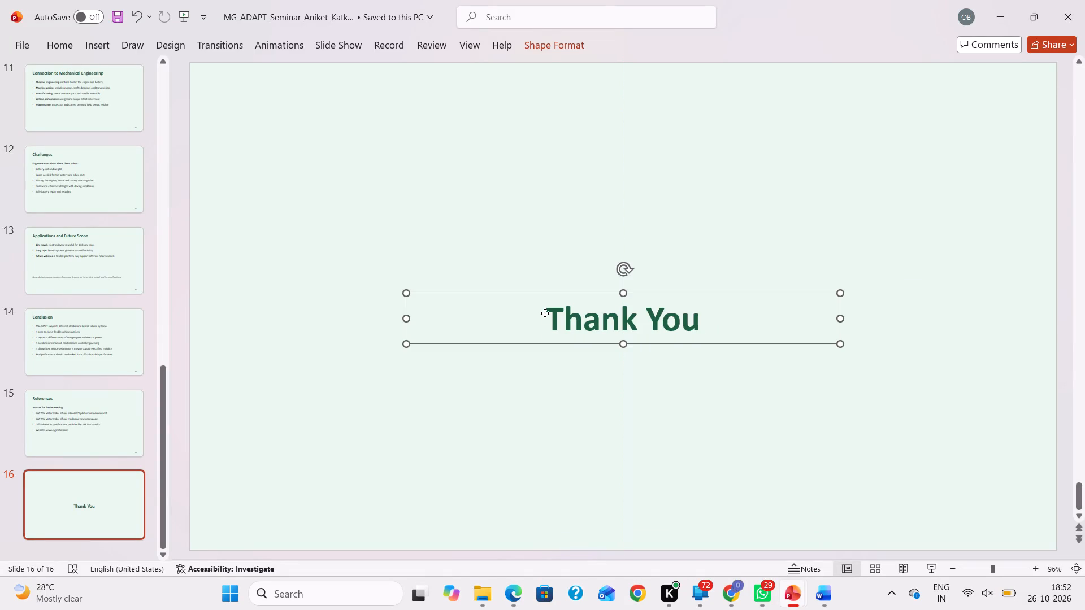
left_click(545, 313)
left_click_drag(545, 313, 518, 313)
left_click(545, 310)
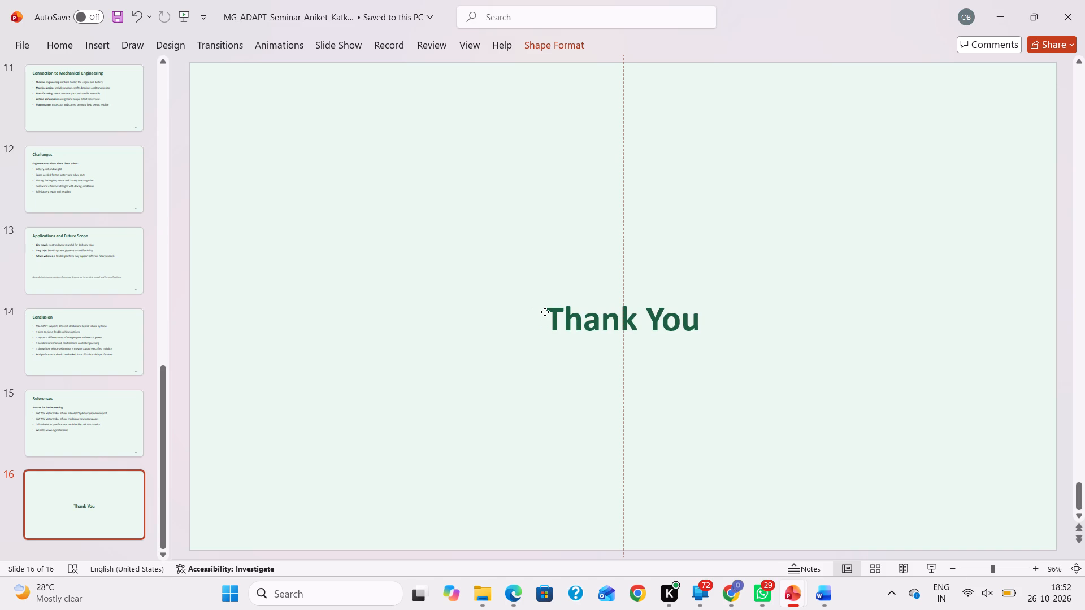
left_click(593, 380)
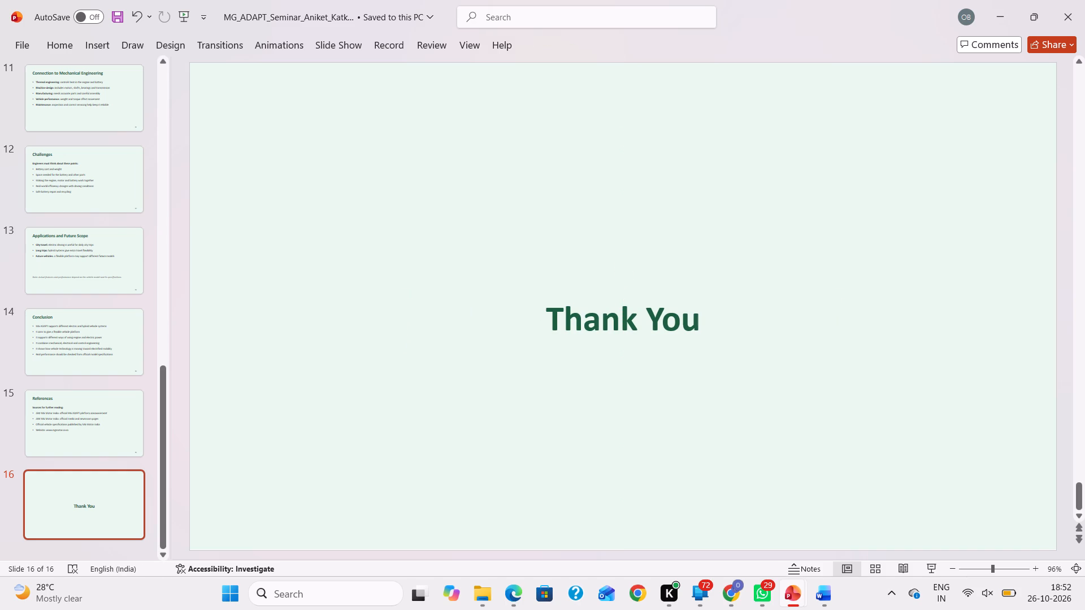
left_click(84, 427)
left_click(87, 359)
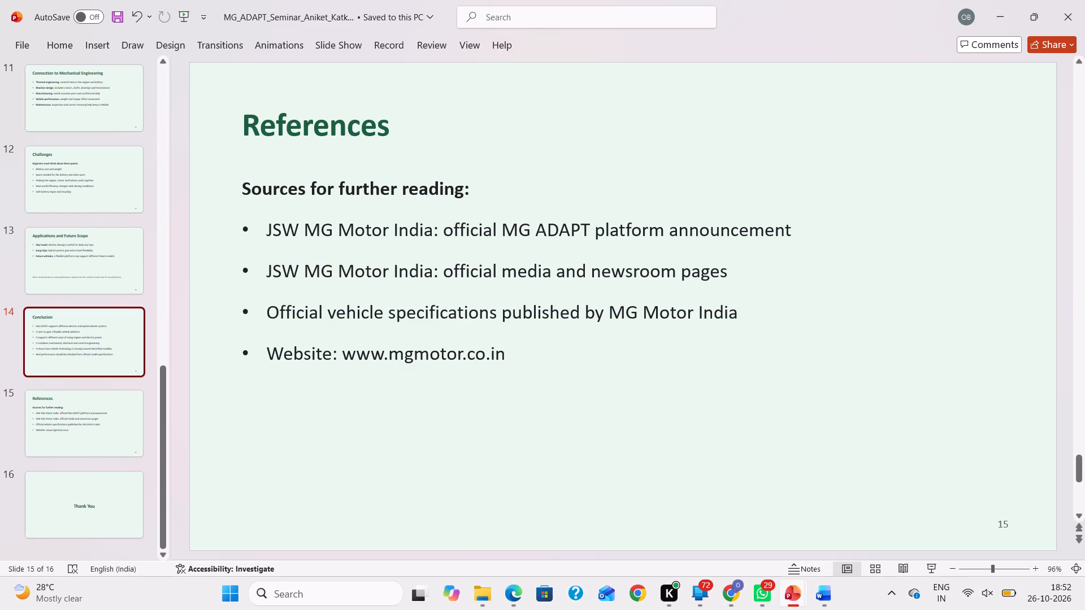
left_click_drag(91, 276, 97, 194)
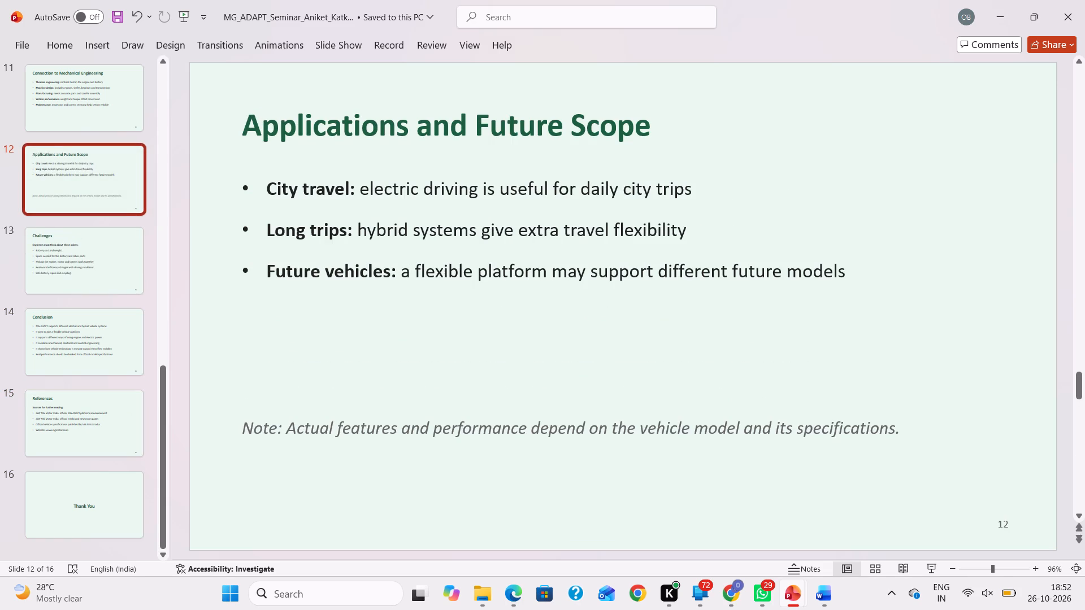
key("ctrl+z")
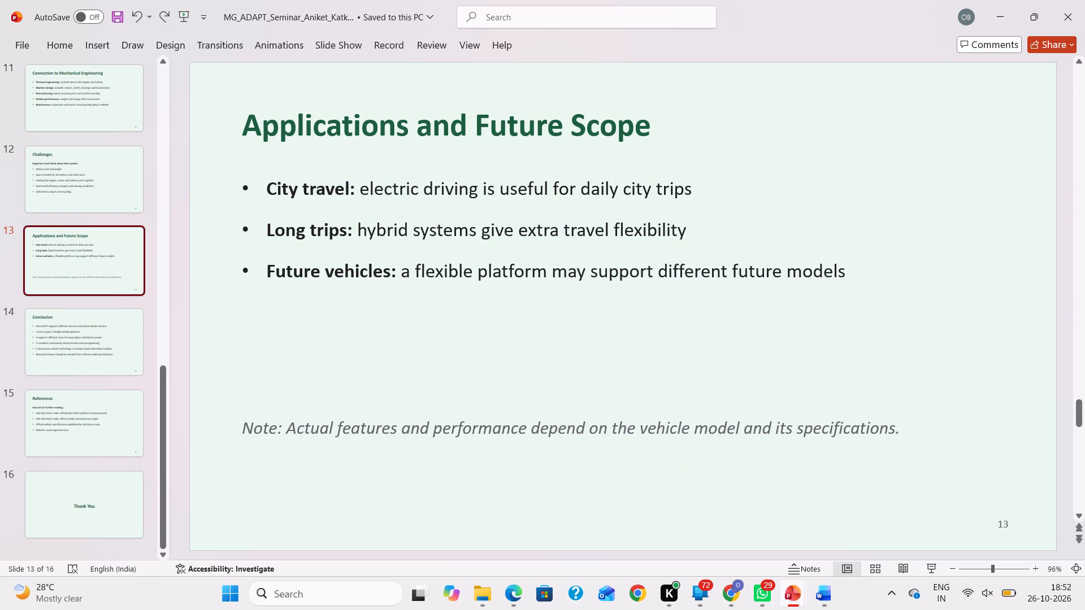
Clear the italic note about actual features and performance from the Applications and Future Scope slide, slide 13.
left_click_drag(243, 427, 651, 402)
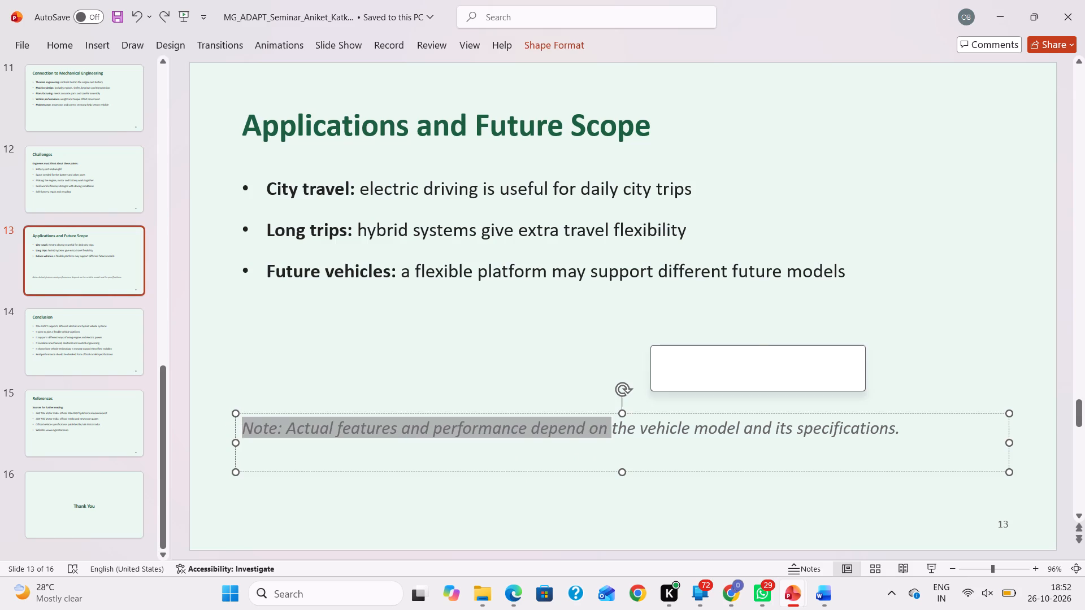
left_click_drag(617, 428, 285, 446)
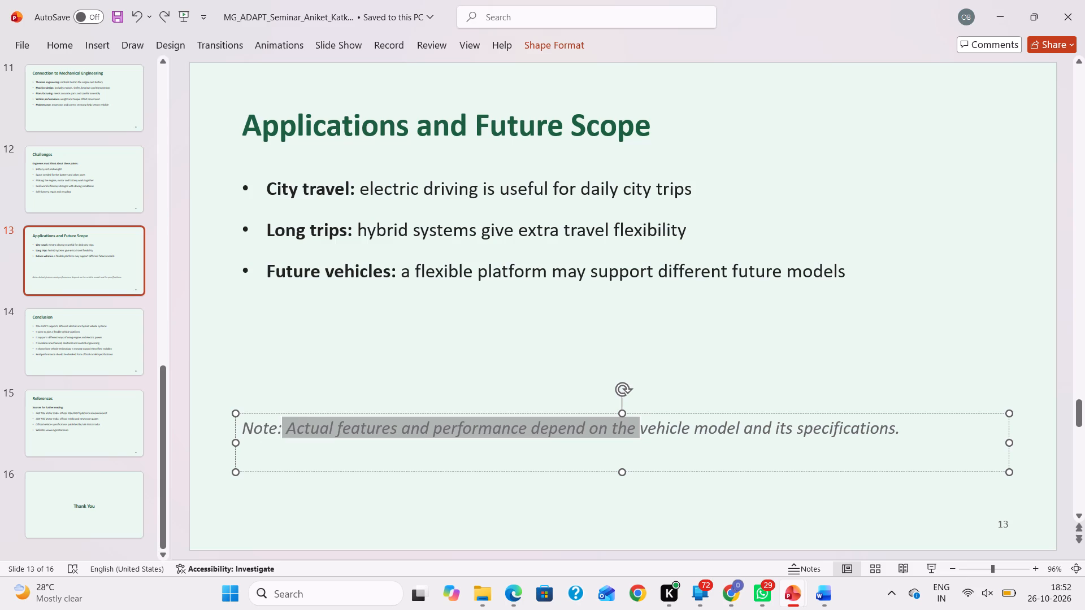
left_click_drag(285, 446, 255, 429)
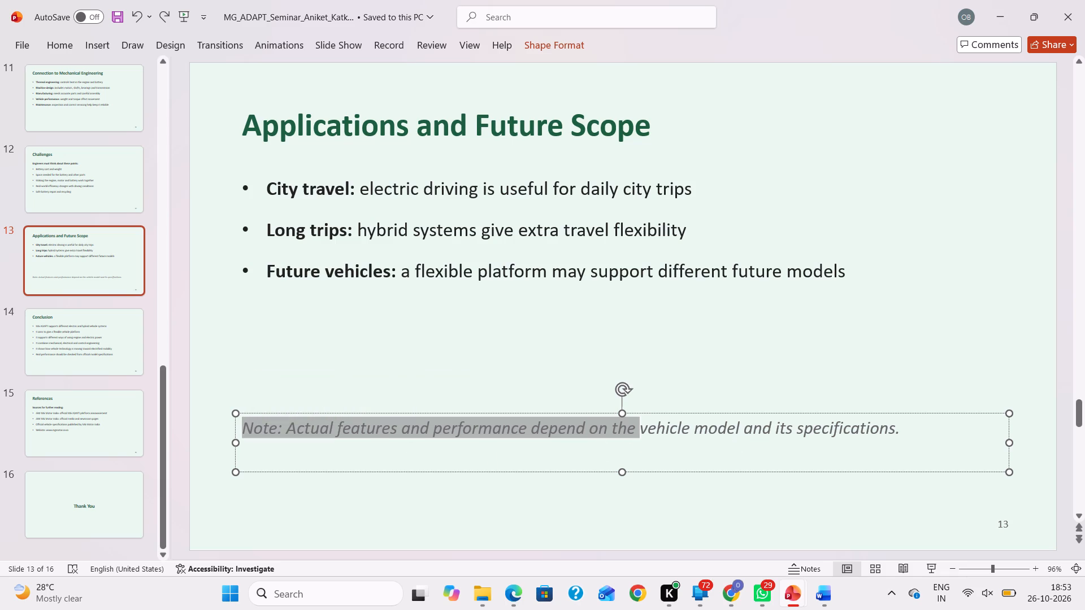
key("period")
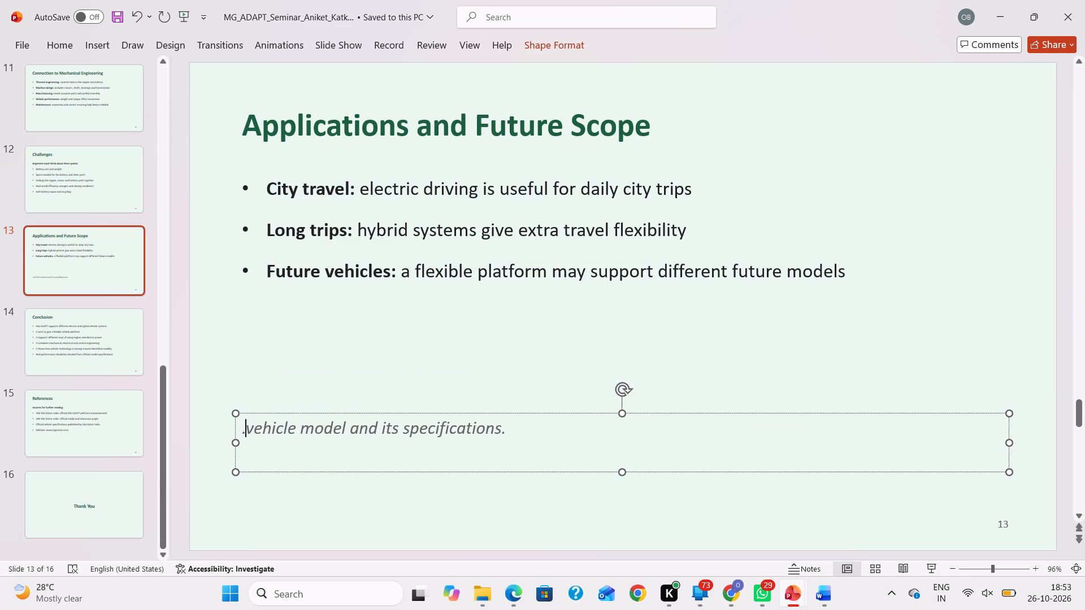
left_click(240, 430)
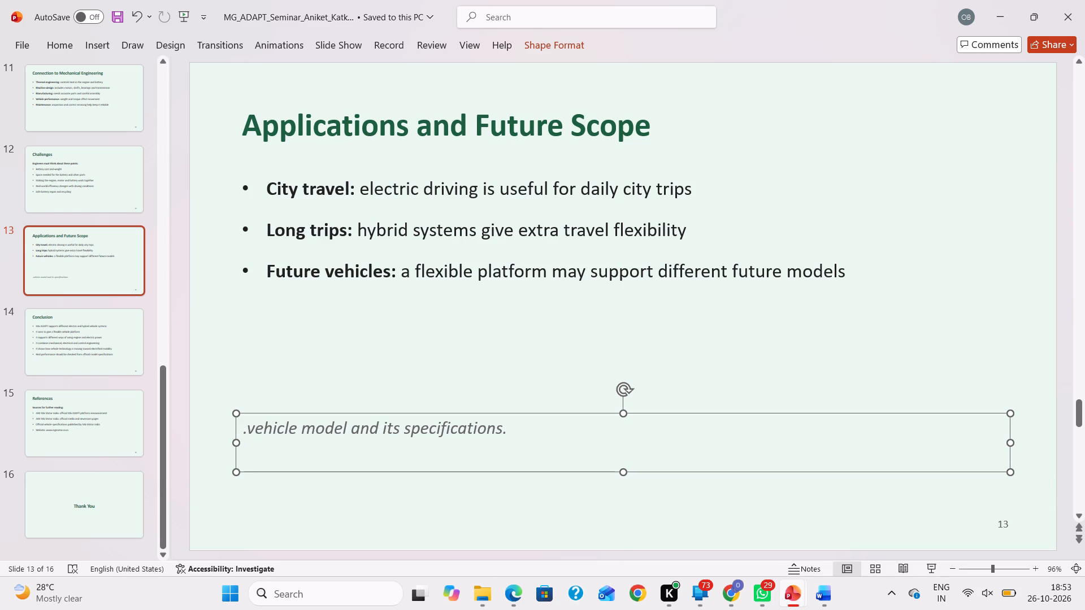
left_click_drag(250, 430, 457, 456)
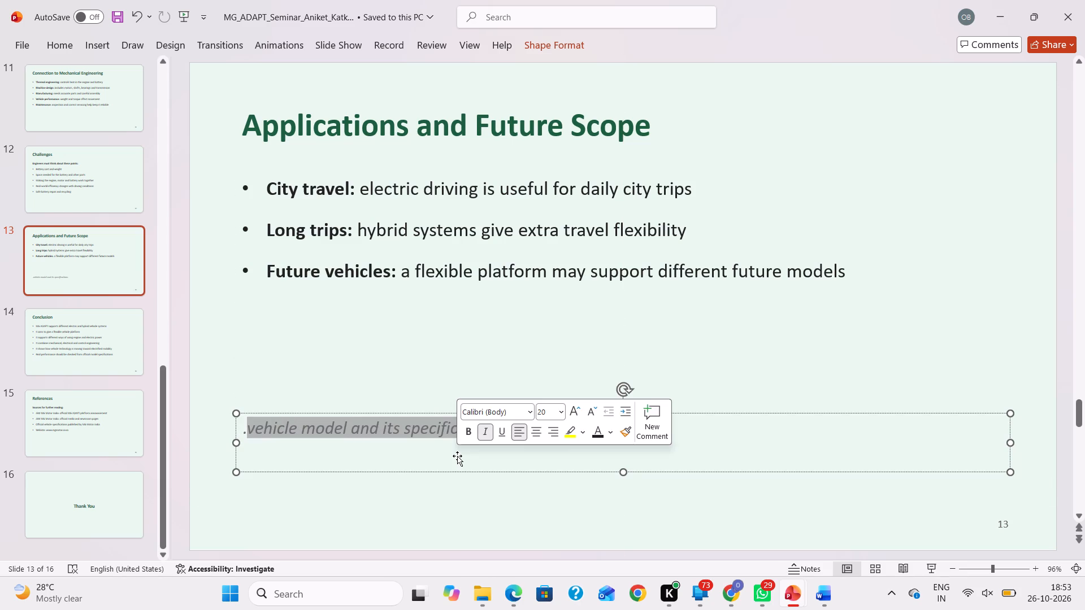
key("period")
key("BackSpace")
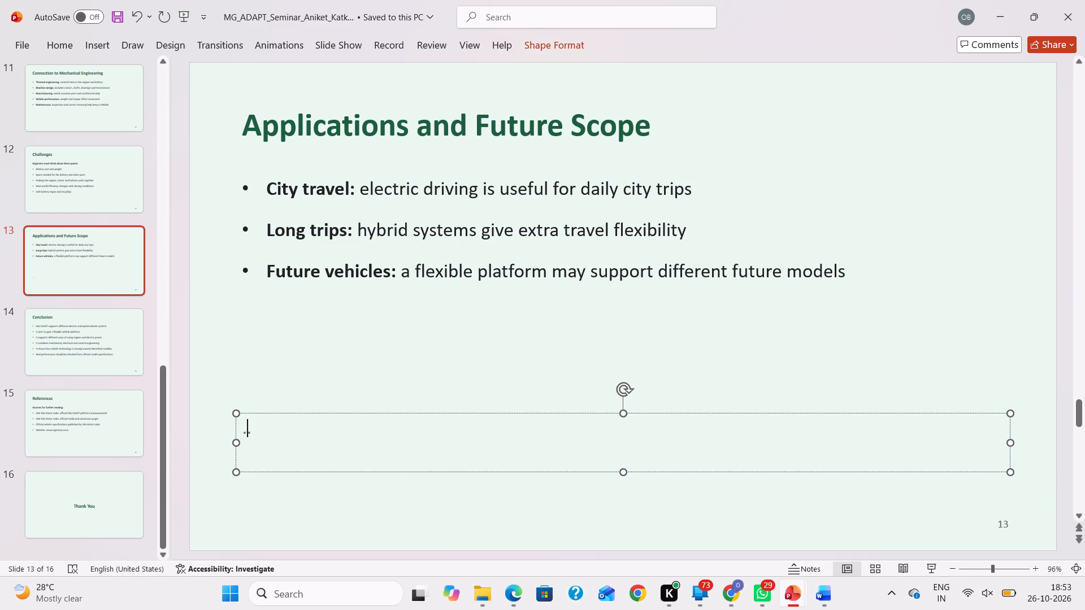
key("BackSpace")
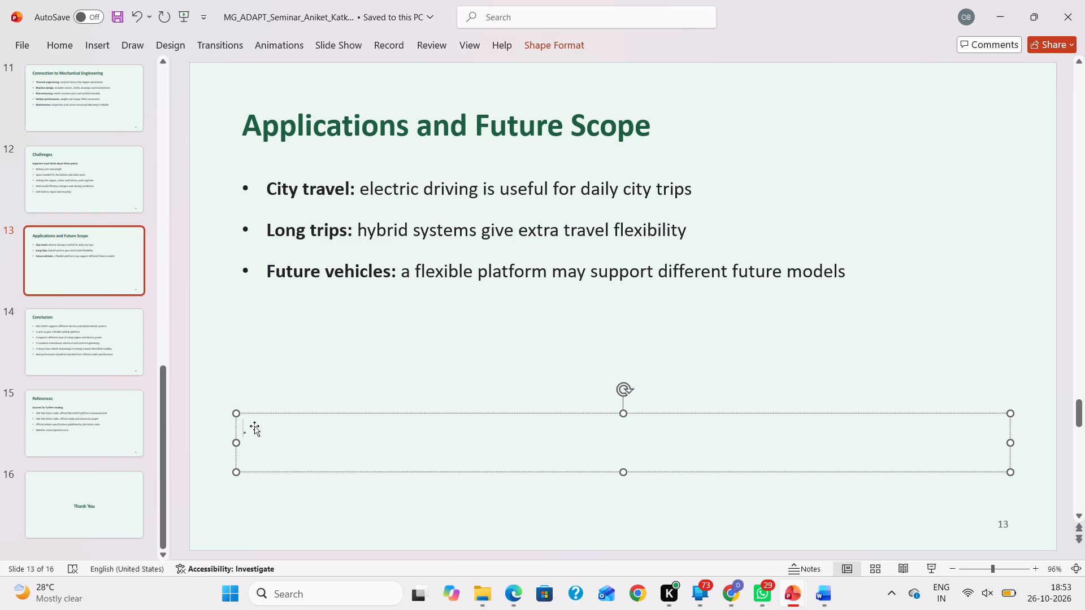
Delete the leftover note text box with its stray period from slide 13.
left_click(254, 426)
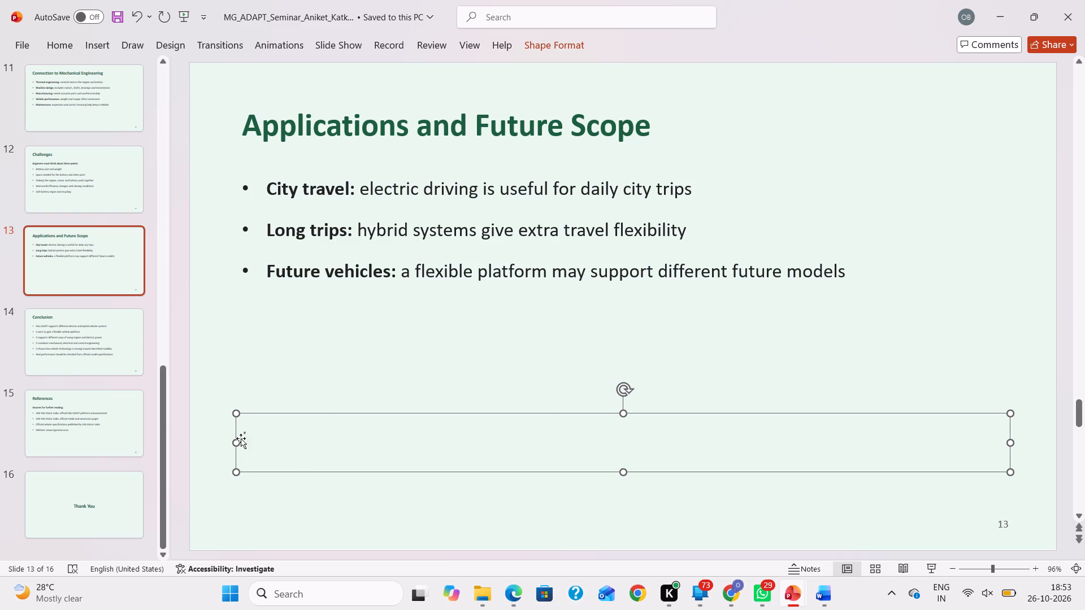
left_click(248, 434)
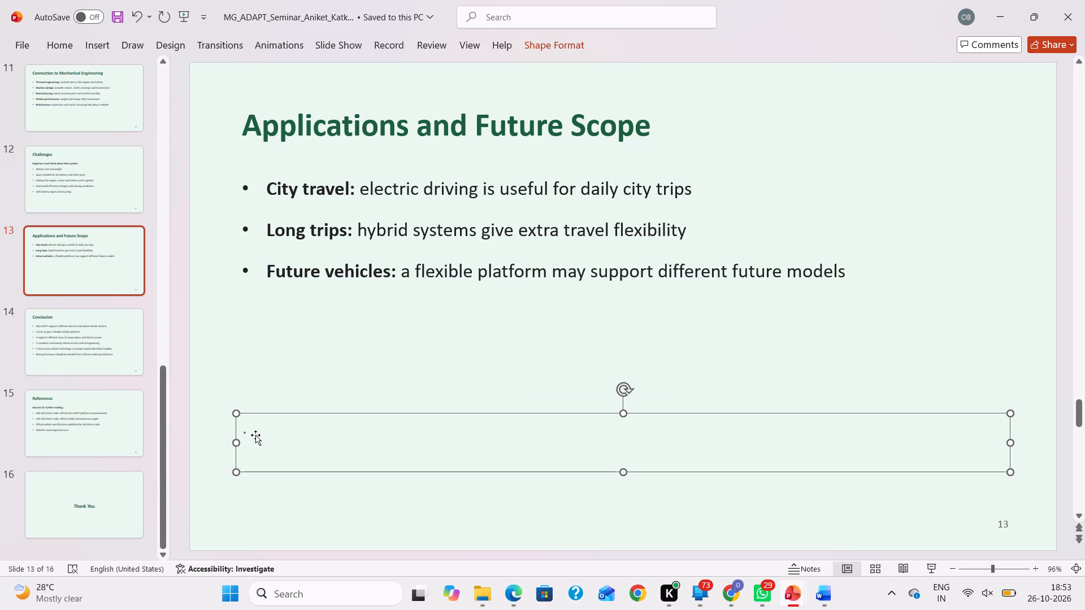
left_click(253, 433)
left_click(258, 430)
left_click(374, 315)
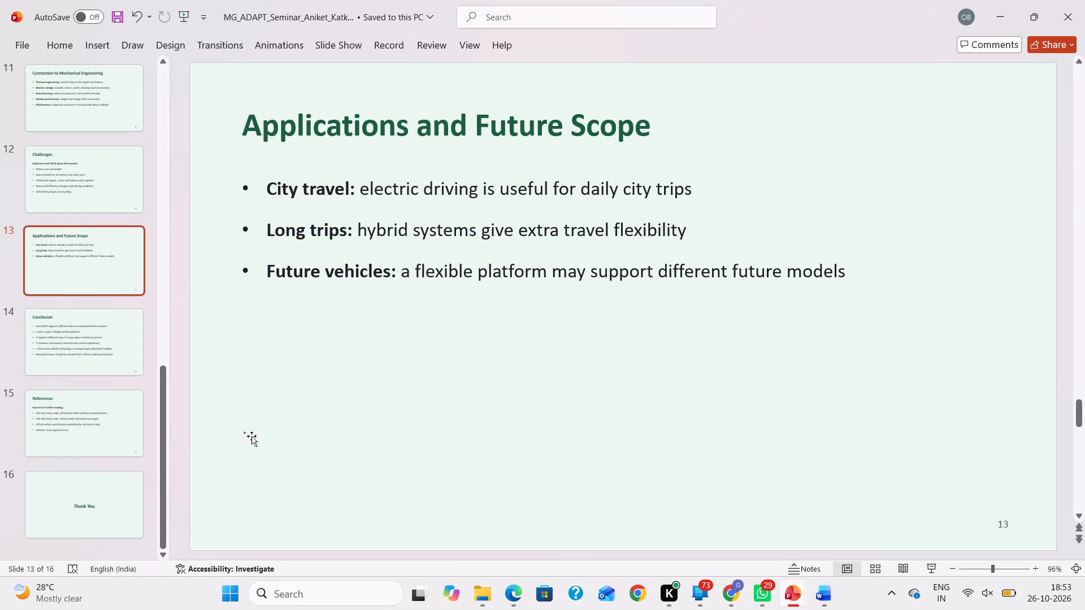
left_click(250, 436)
triple_click(250, 436)
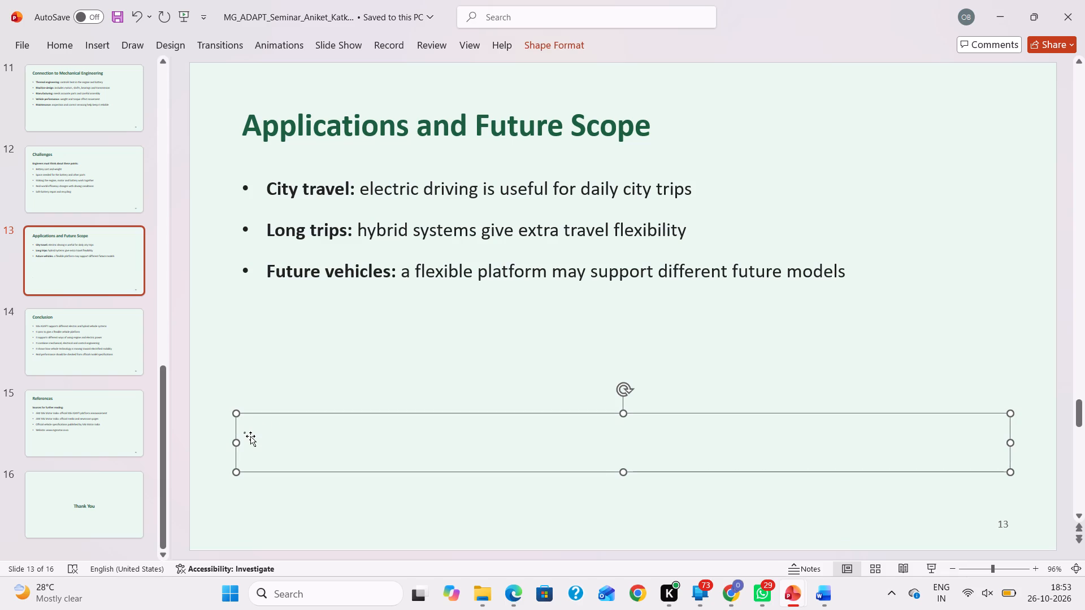
key("BackSpace")
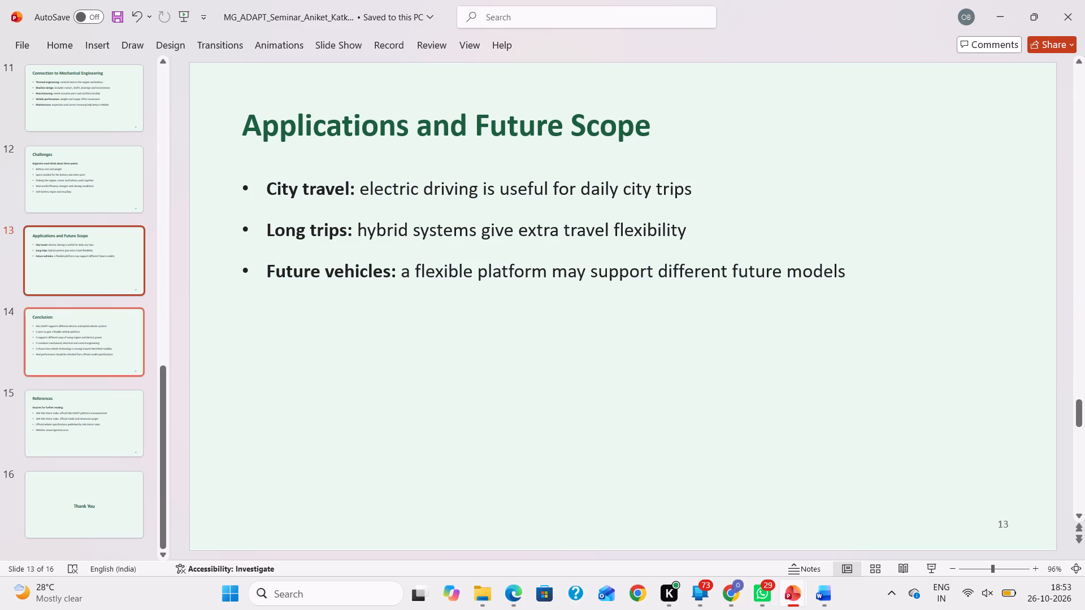
Look back over the slides around Applications and Future Scope and Challenges, and return to the title slide.
left_click(114, 325)
left_click(102, 285)
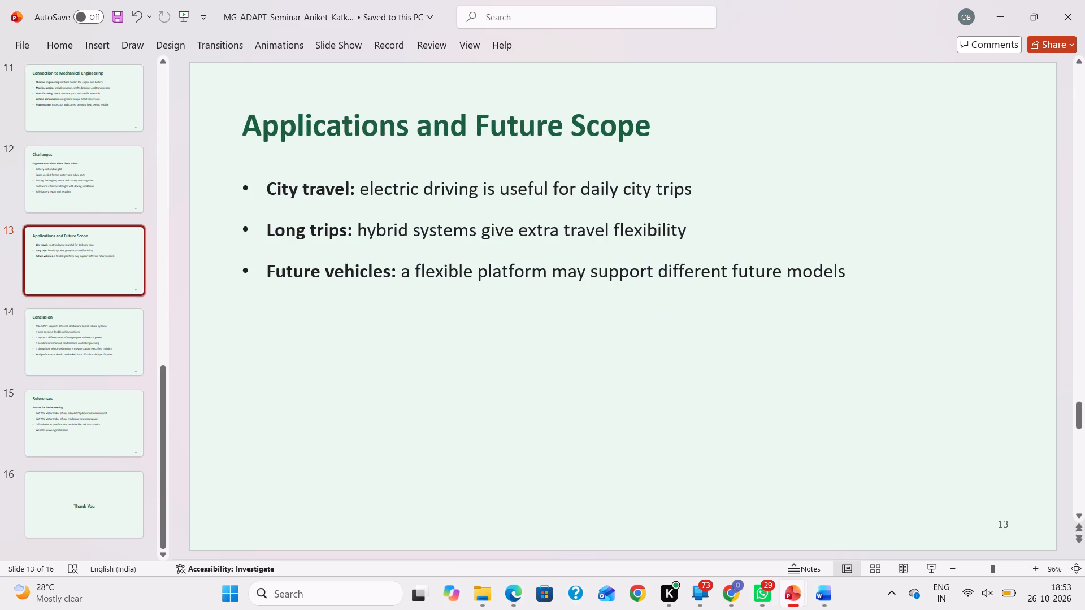
left_click(114, 213)
left_click(120, 168)
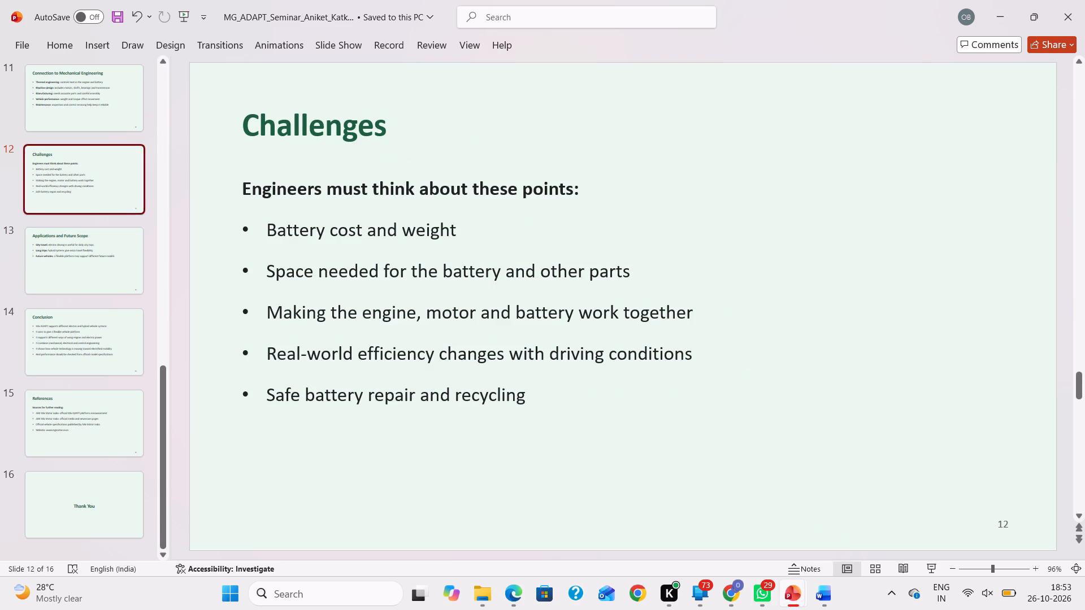
scroll(120, 168, "down", 1)
scroll(120, 168, "up", 6)
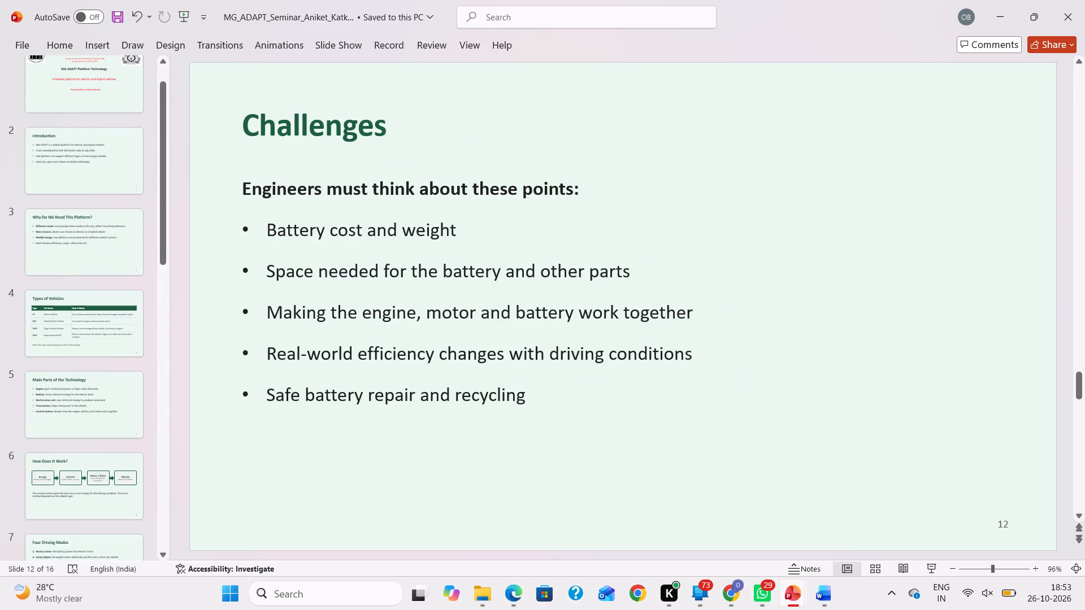
scroll(120, 168, "up", 3)
left_click(83, 111)
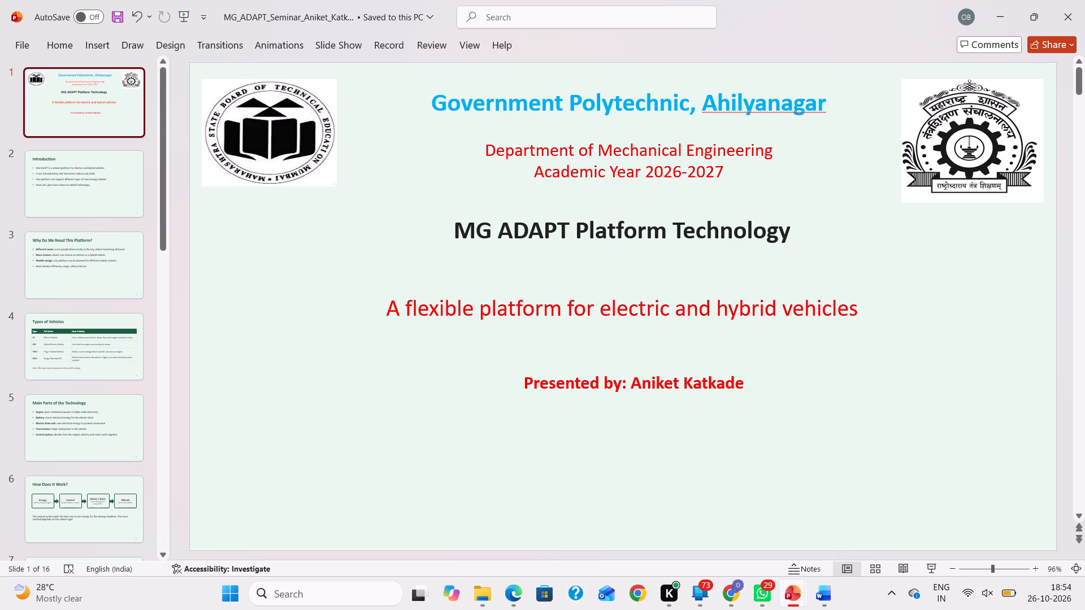
Recolour the department, academic year and "A flexible platform for electric and hybrid vehicles" lines on the title slide black.
left_click_drag(491, 147, 667, 187)
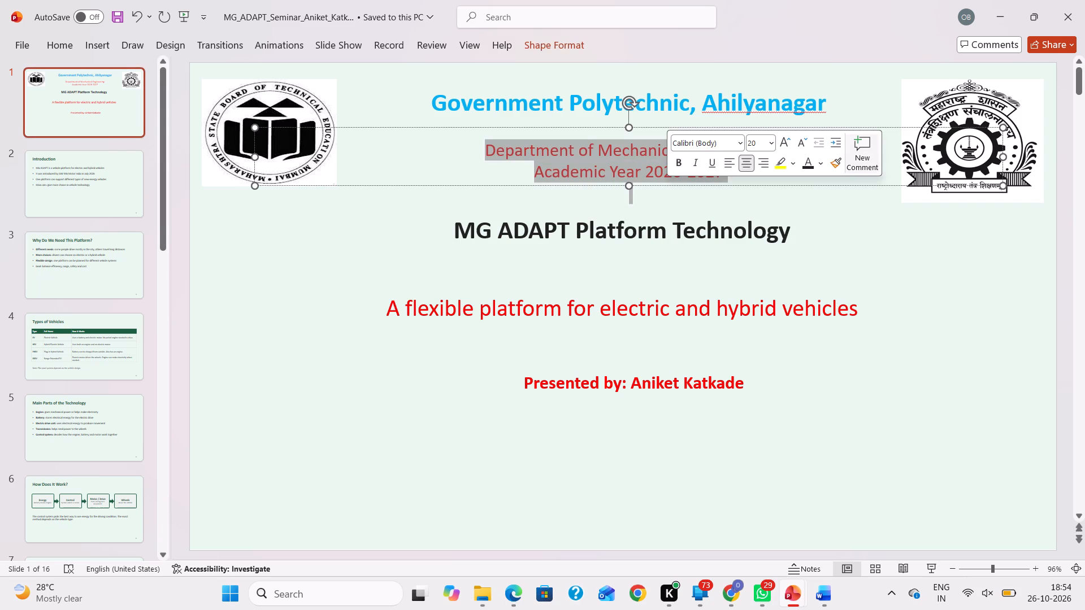
left_click(809, 160)
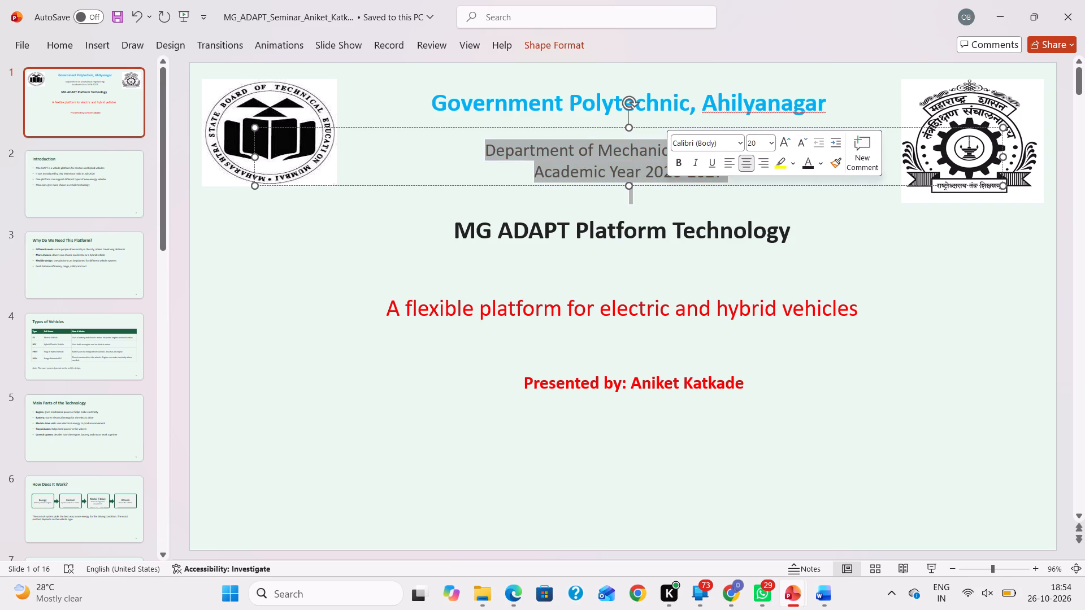
left_click(449, 250)
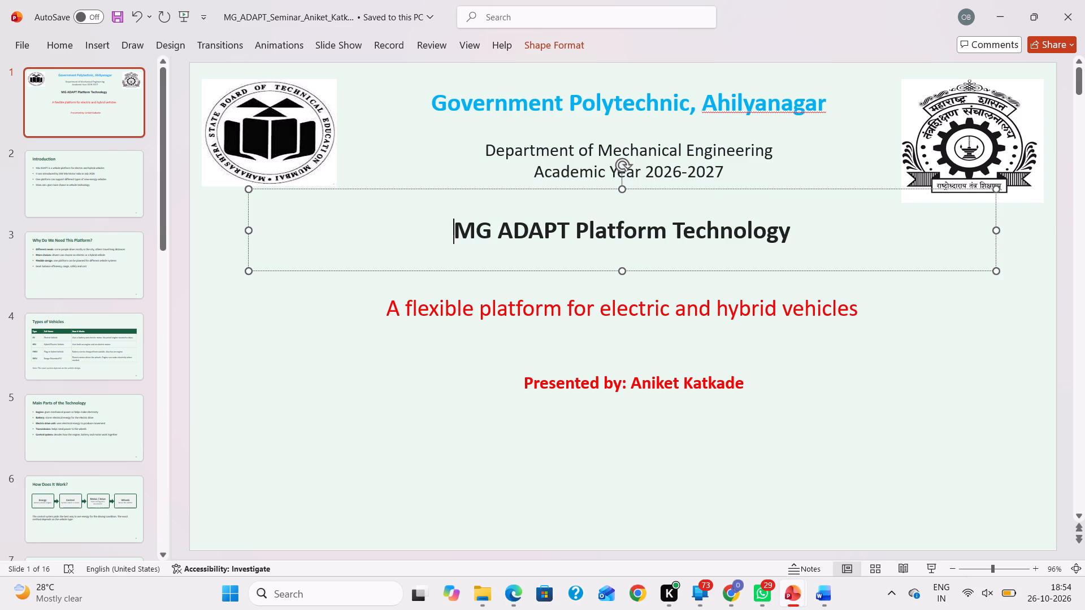
left_click_drag(387, 306, 842, 300)
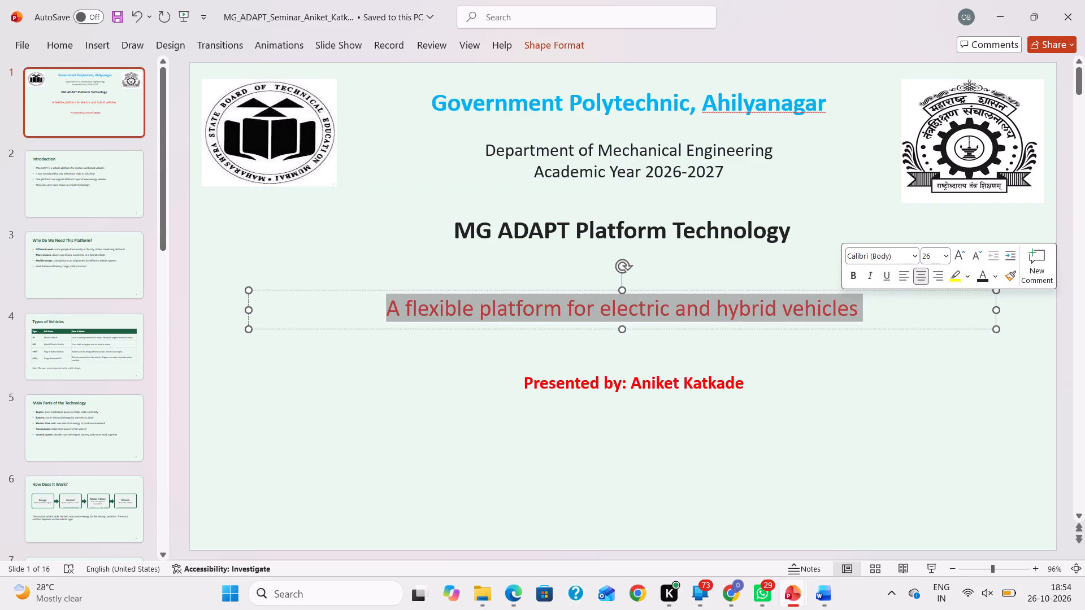
left_click(982, 276)
Change the "Presented by" line on the title slide to black text.
left_click_drag(533, 400, 515, 386)
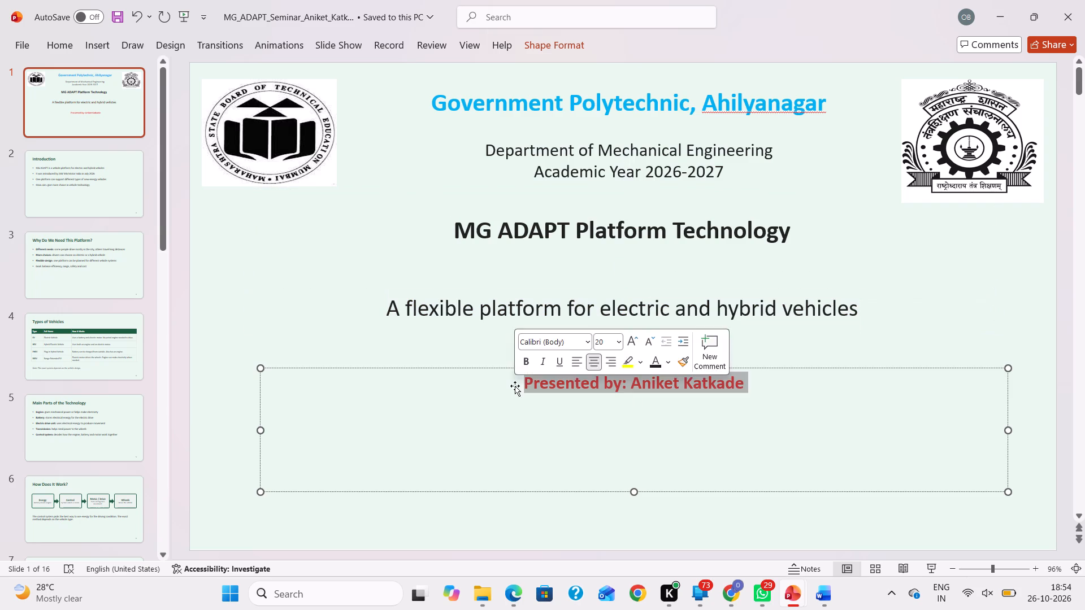
double_click(515, 386)
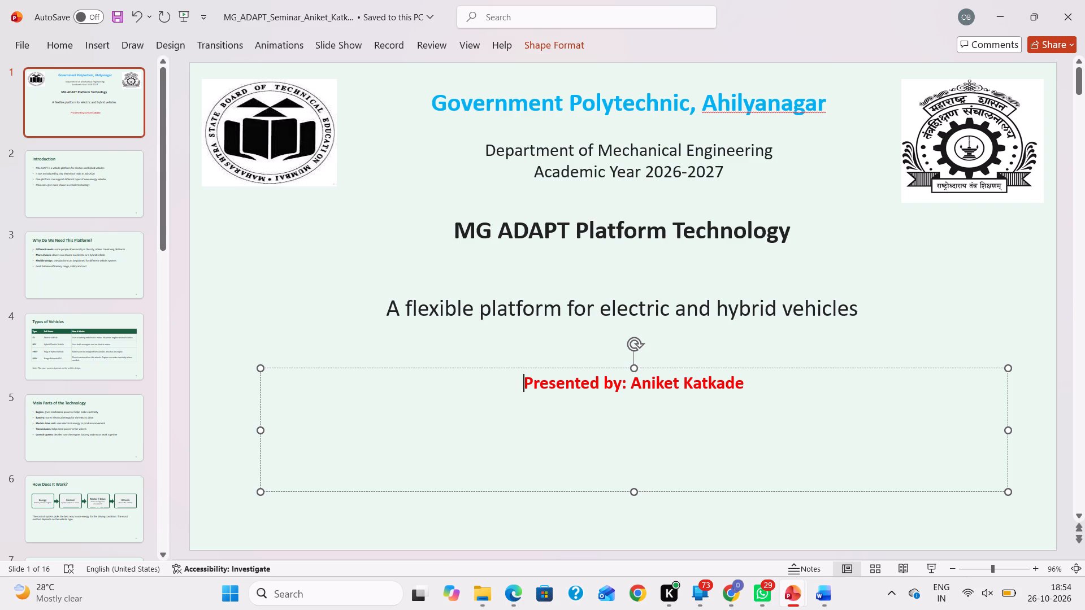
left_click_drag(524, 381, 728, 383)
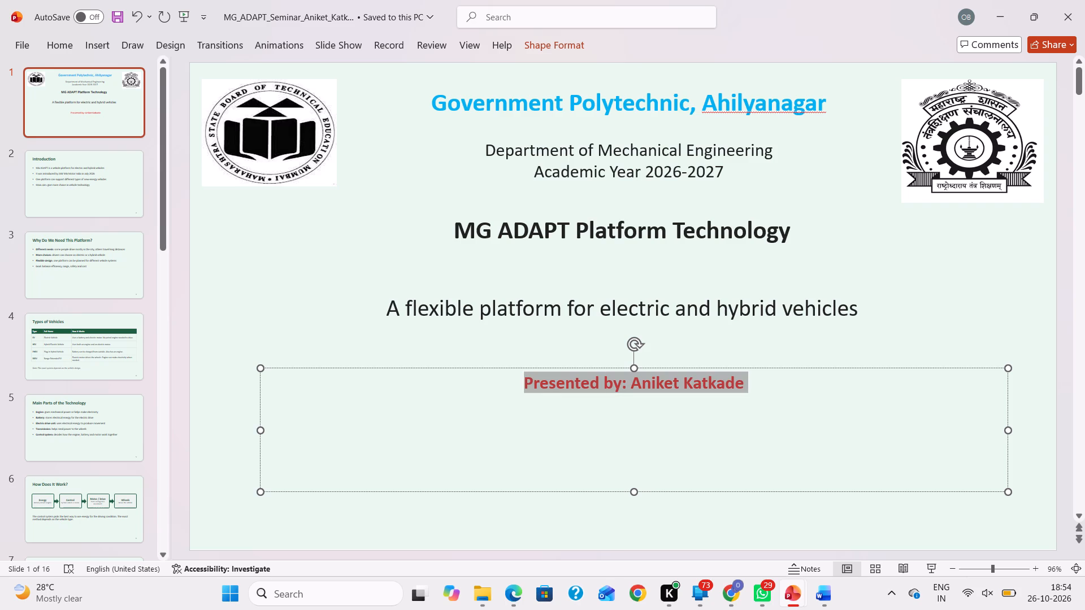
left_click_drag(728, 383, 747, 387)
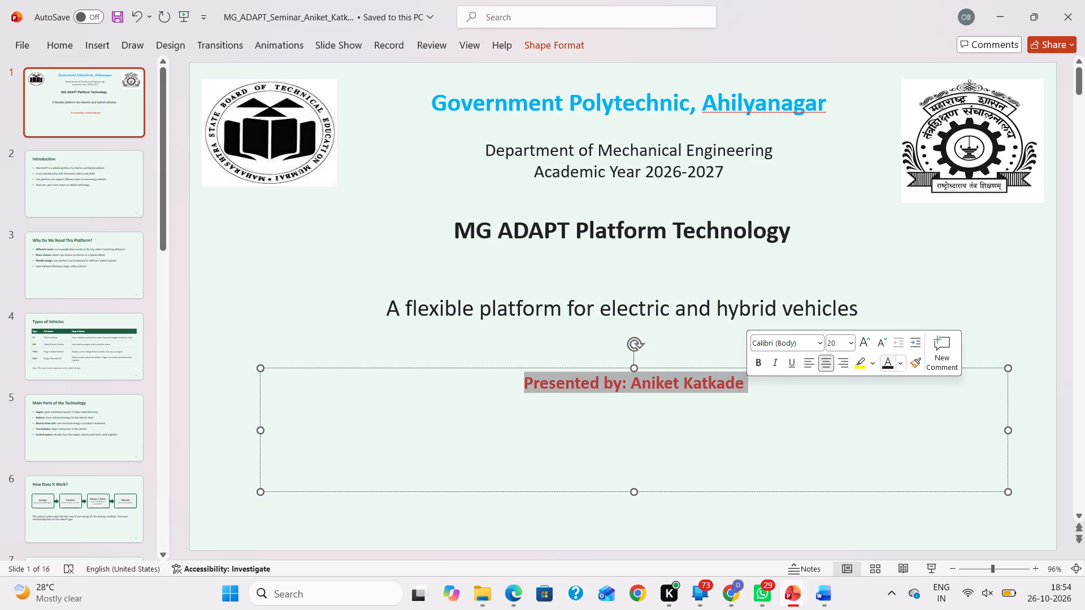
left_click(889, 367)
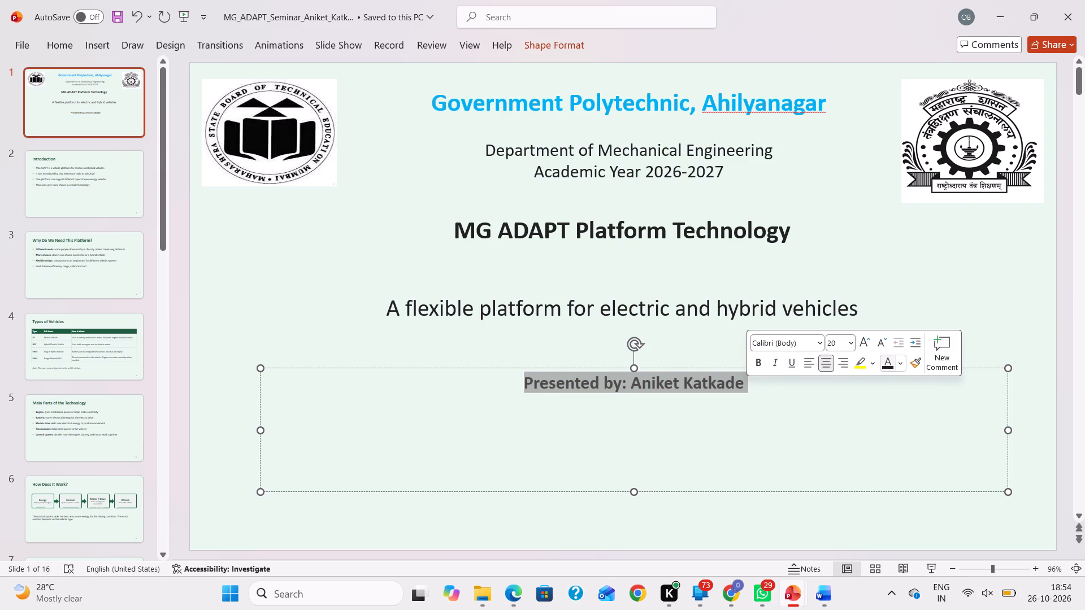
left_click(631, 441)
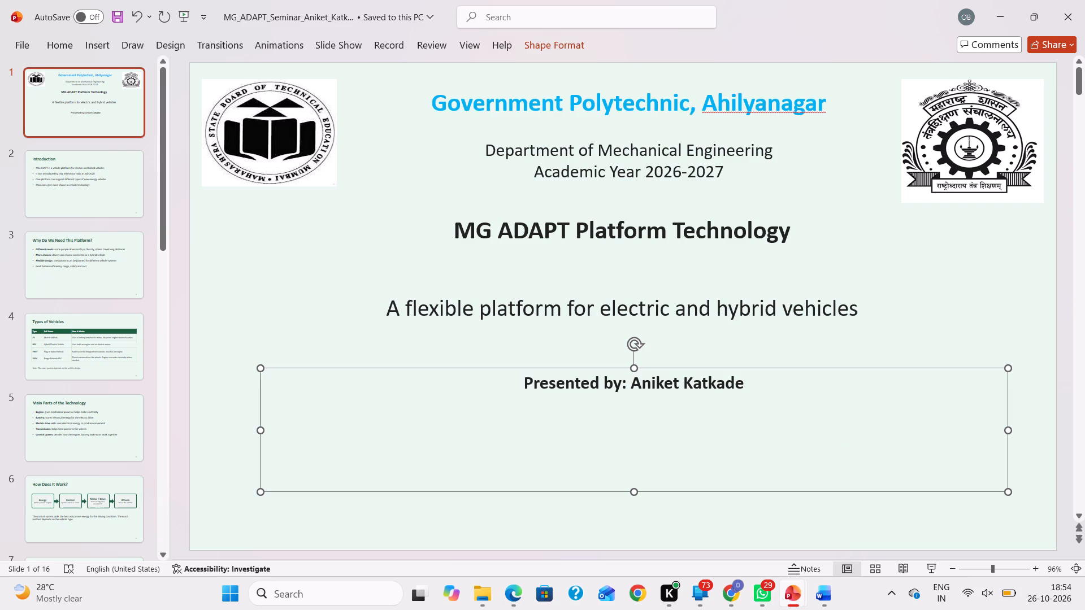
Add a "Guided By:" label on a new line beneath the "Presented by" line.
left_click(531, 413)
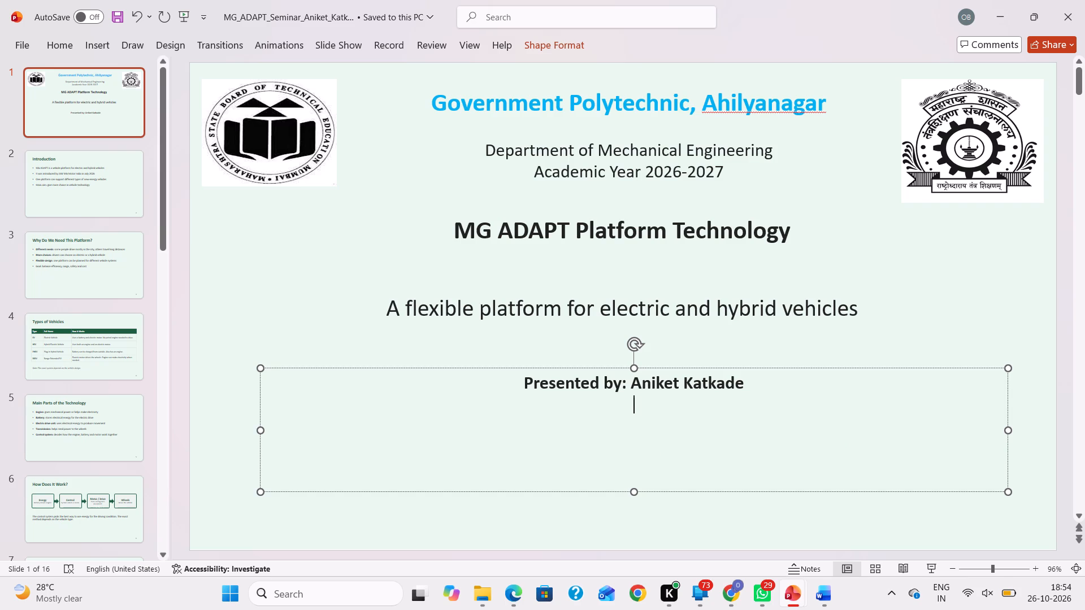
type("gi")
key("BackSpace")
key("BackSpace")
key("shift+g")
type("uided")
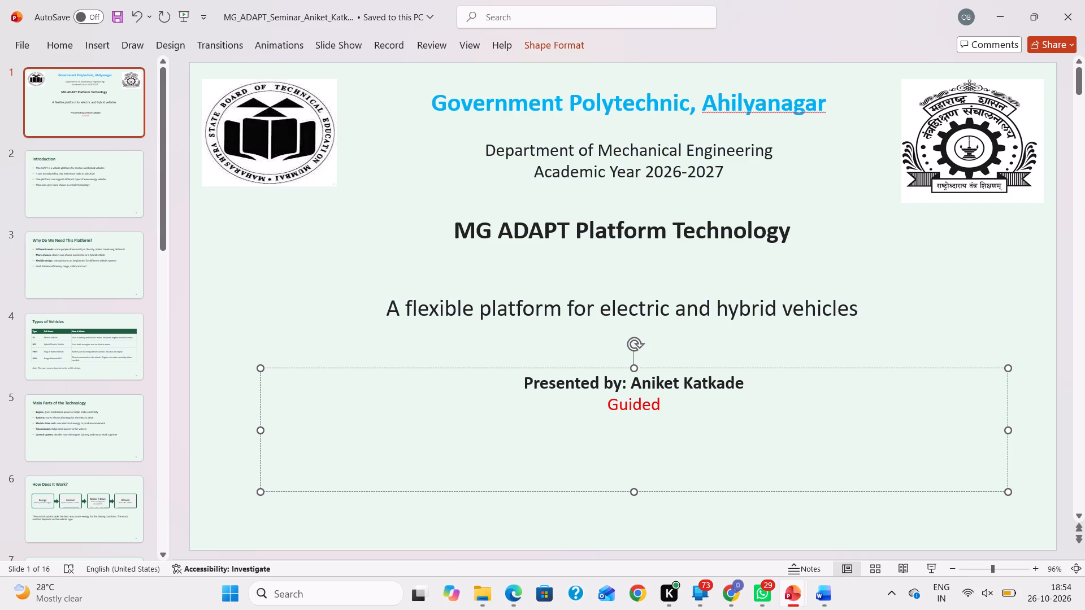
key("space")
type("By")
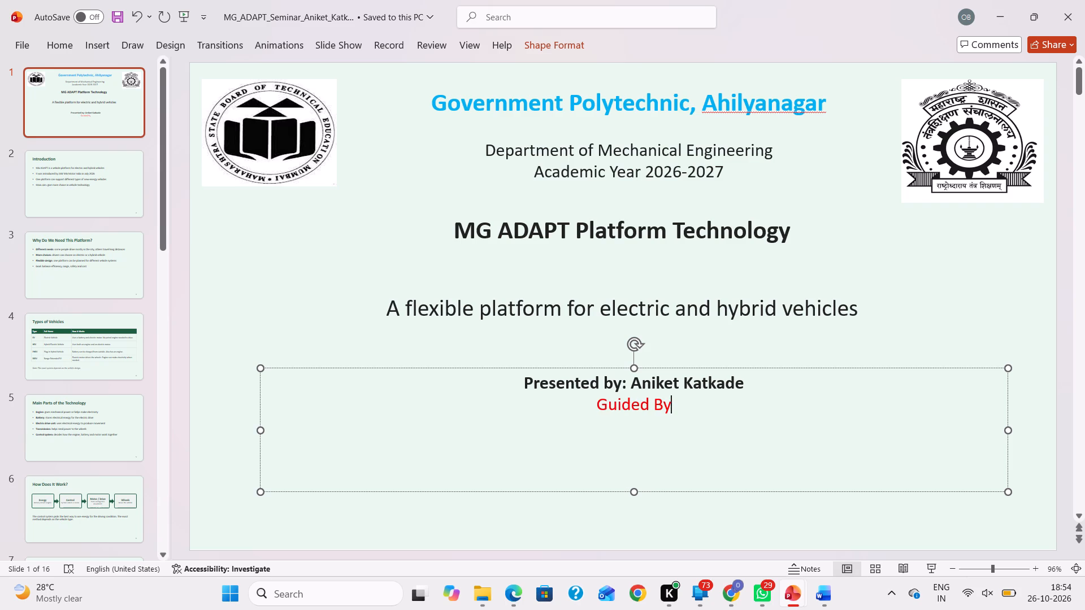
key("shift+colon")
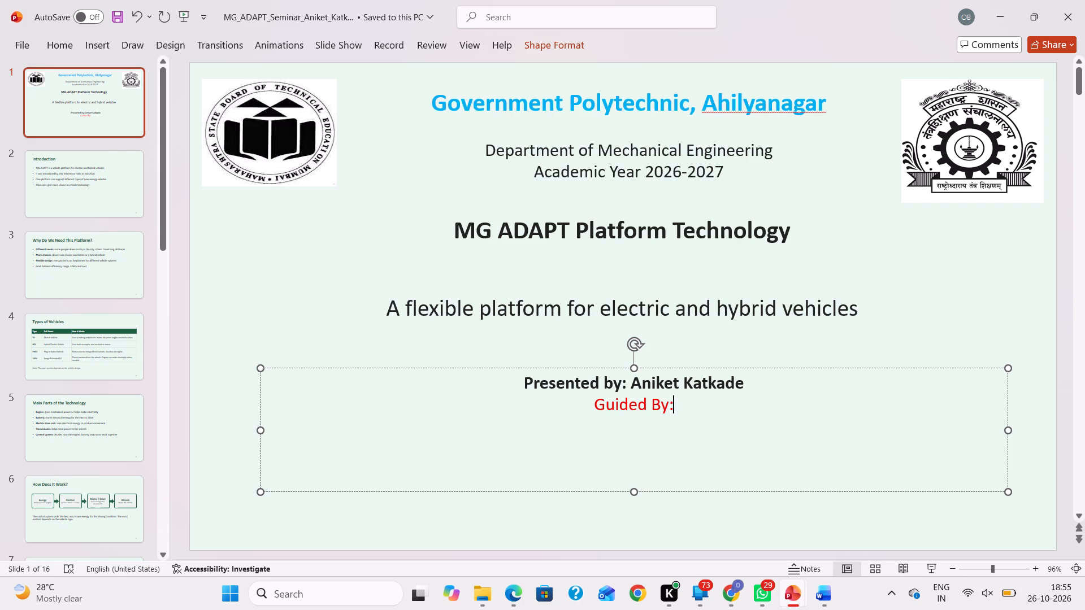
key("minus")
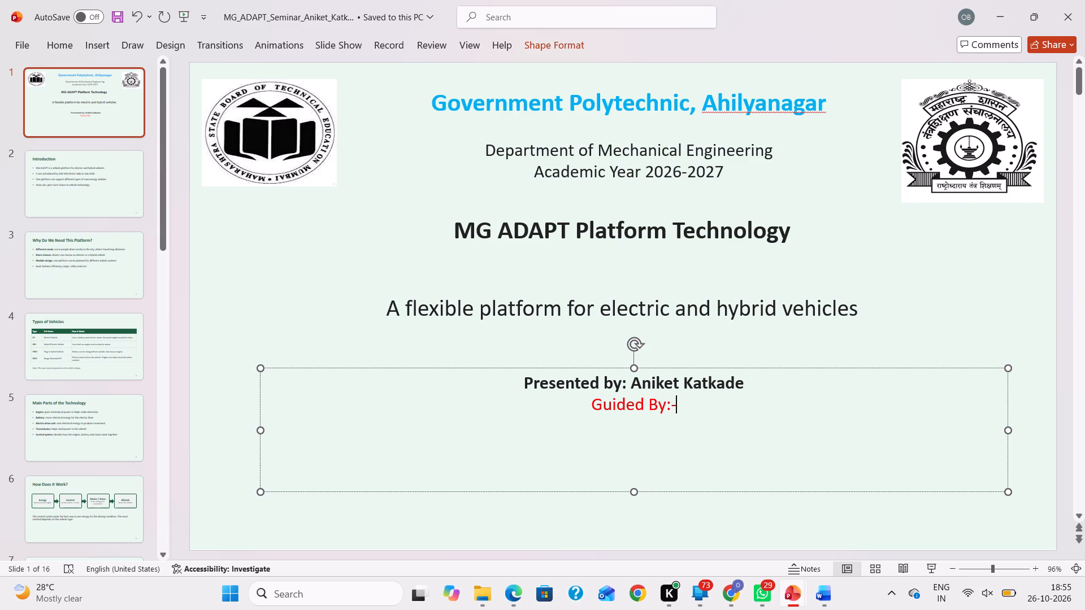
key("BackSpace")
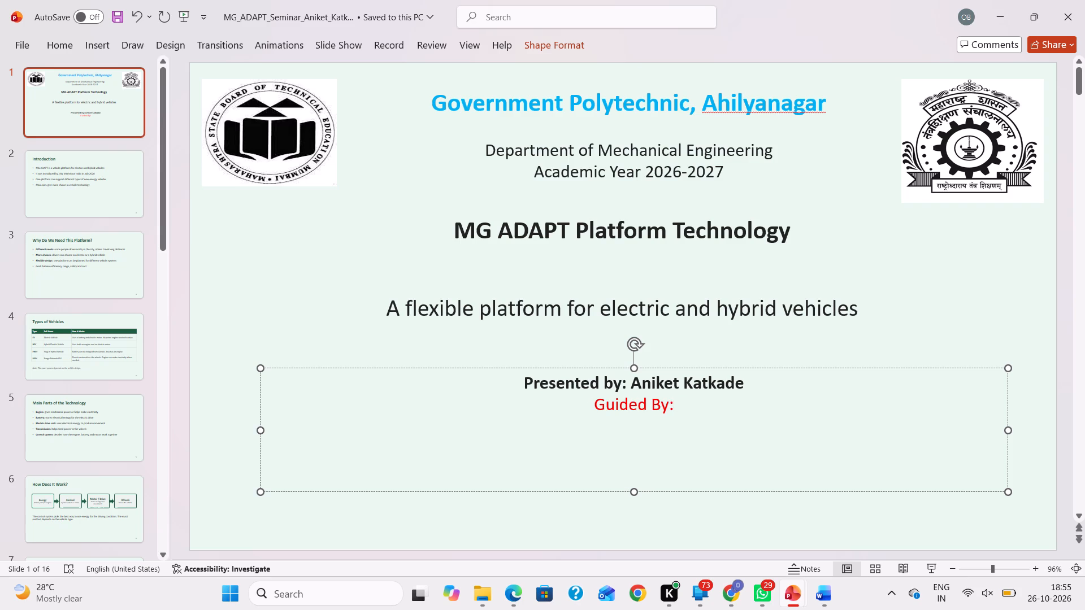
Enter the guide's initials and surname after "Guided By:", with spaces after the colon and between initials and surname.
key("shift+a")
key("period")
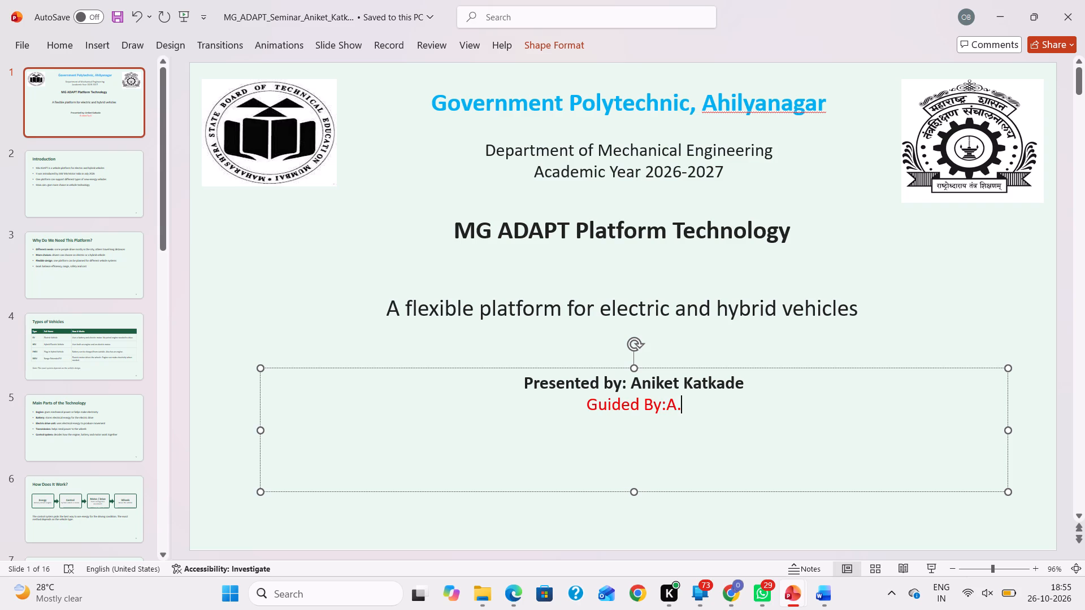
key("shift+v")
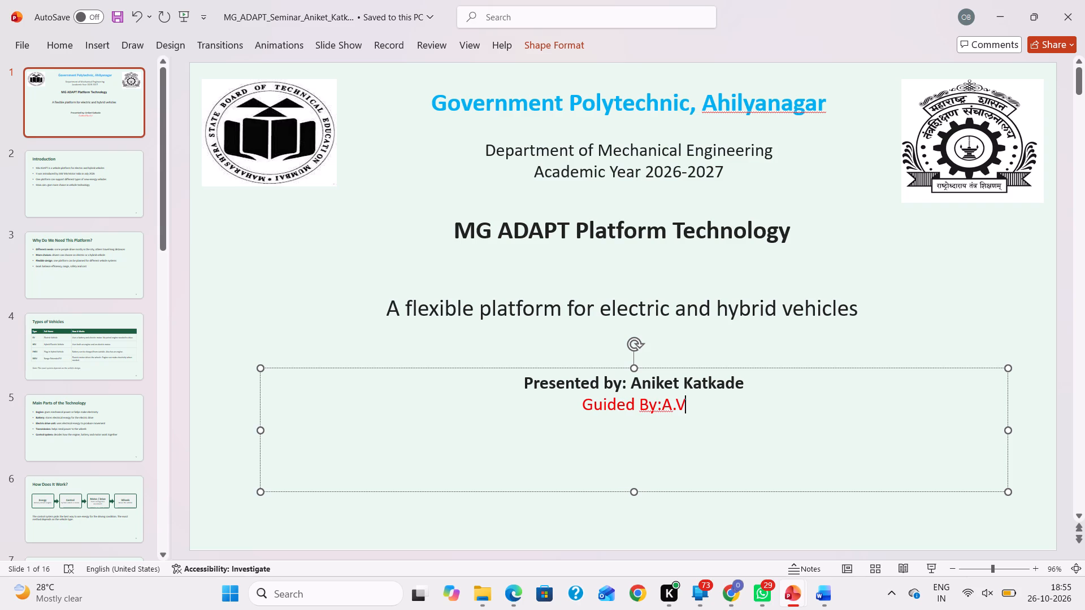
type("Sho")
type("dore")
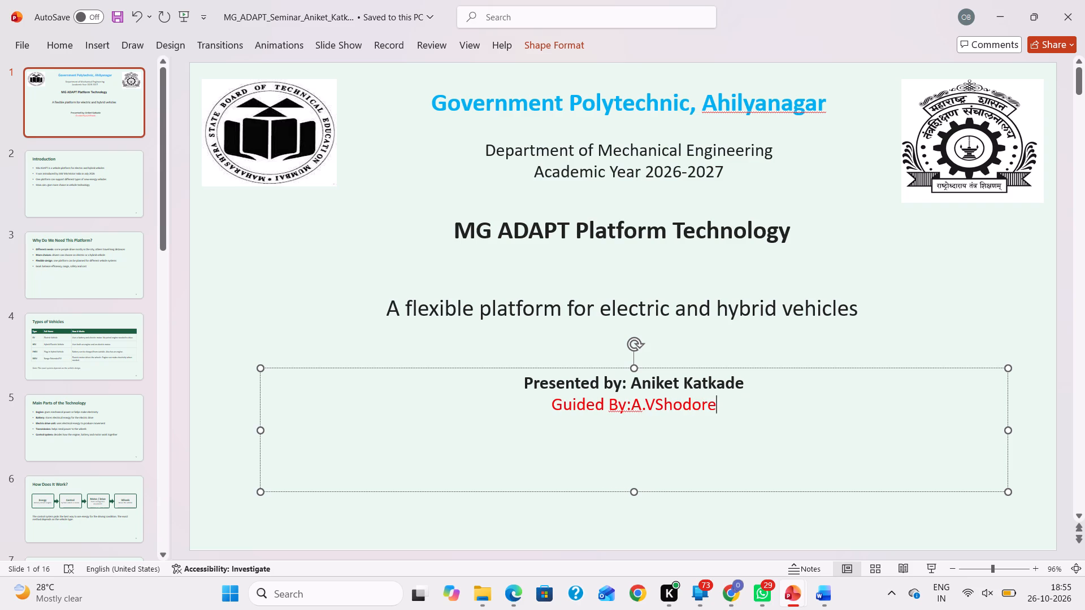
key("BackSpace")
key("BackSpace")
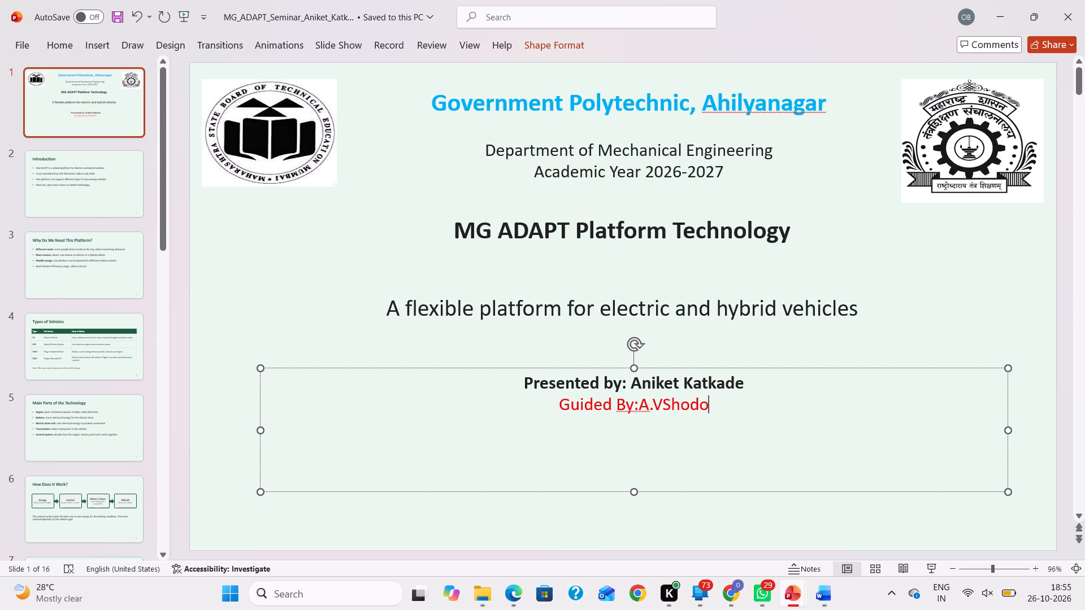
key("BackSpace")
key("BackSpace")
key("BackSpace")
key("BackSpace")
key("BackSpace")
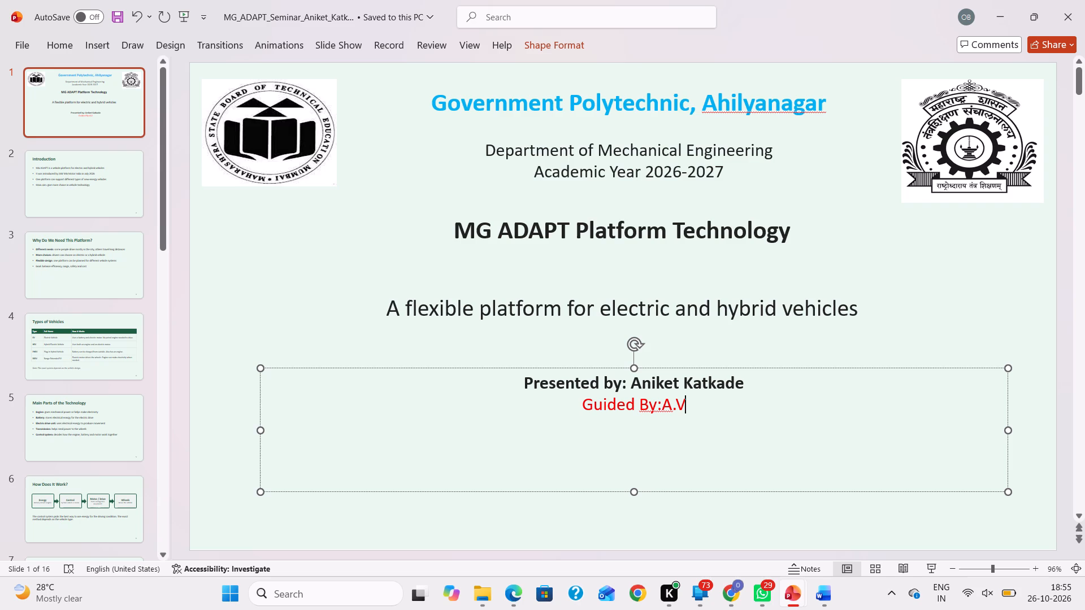
left_click(665, 405)
key("space")
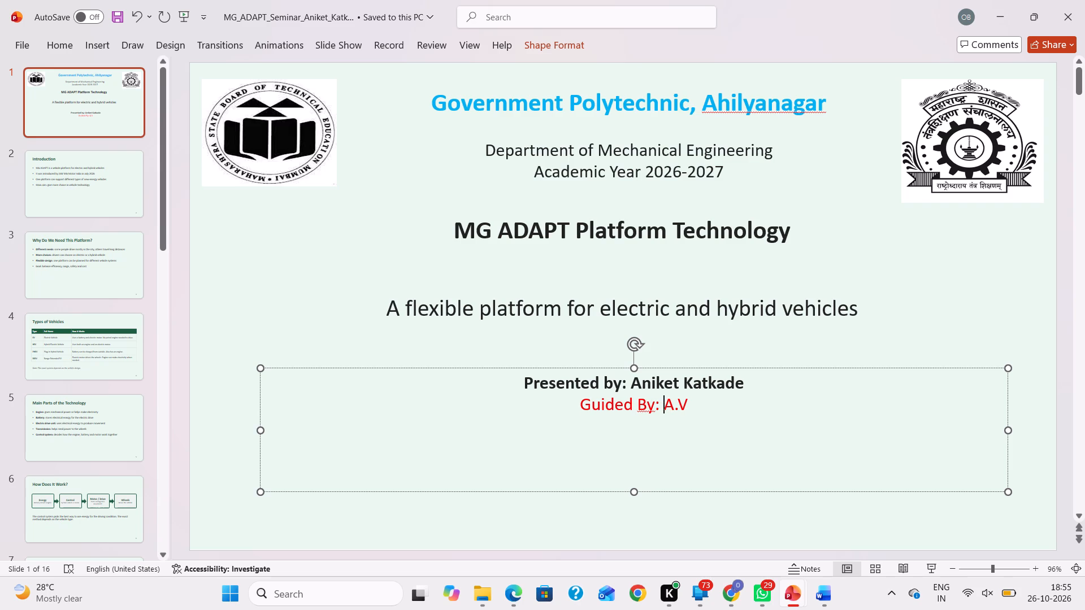
left_click(697, 407)
key("space")
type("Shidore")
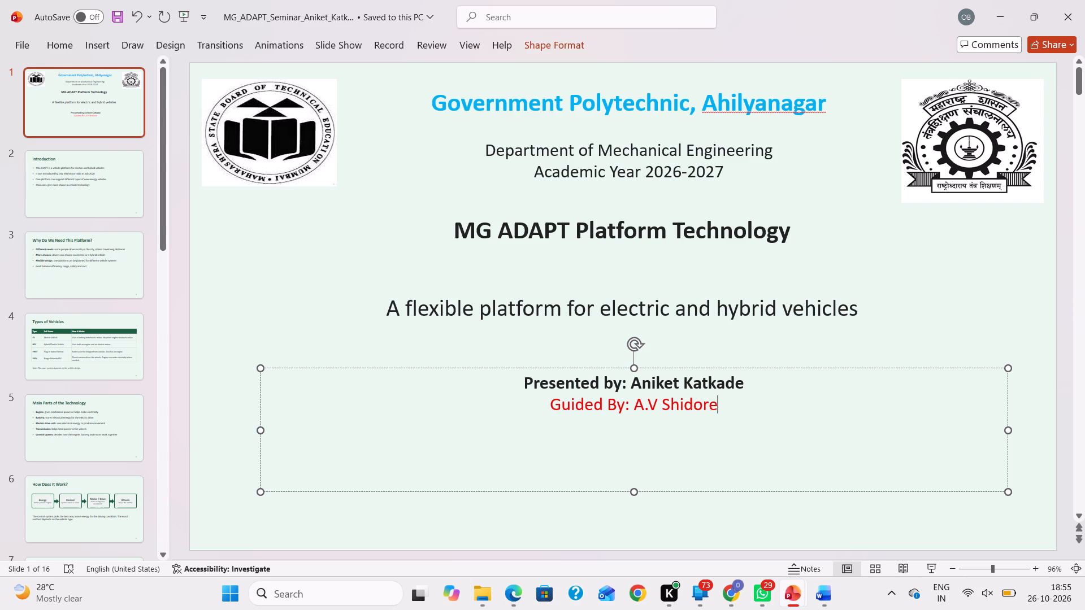
Move the presenter and guide text box lower on the title slide, centred beneath the tagline.
double_click(552, 408)
left_click_drag(631, 455, 612, 472)
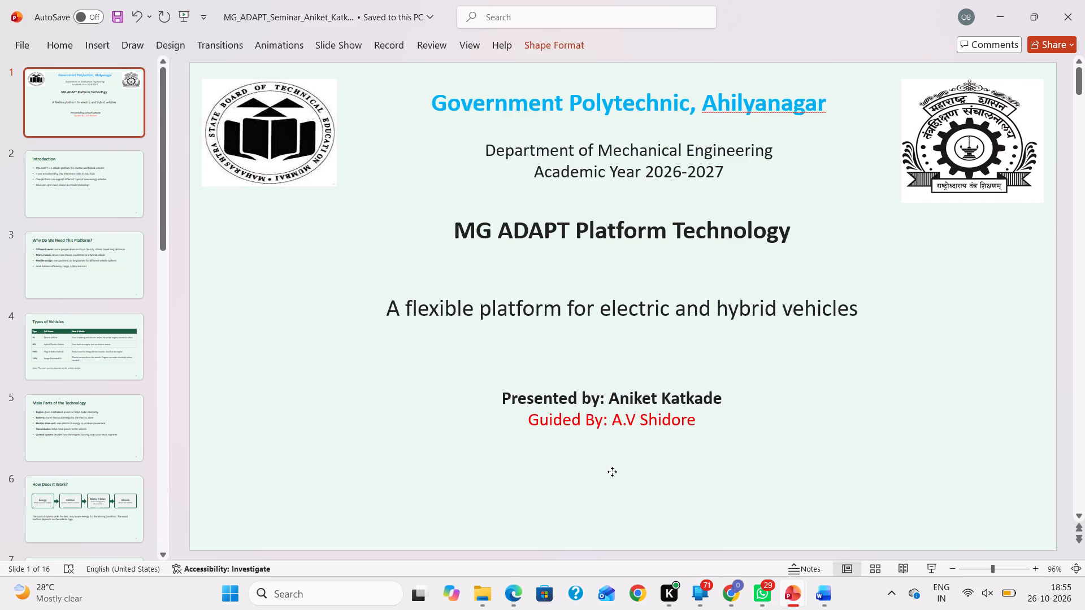
left_click_drag(612, 472, 619, 489)
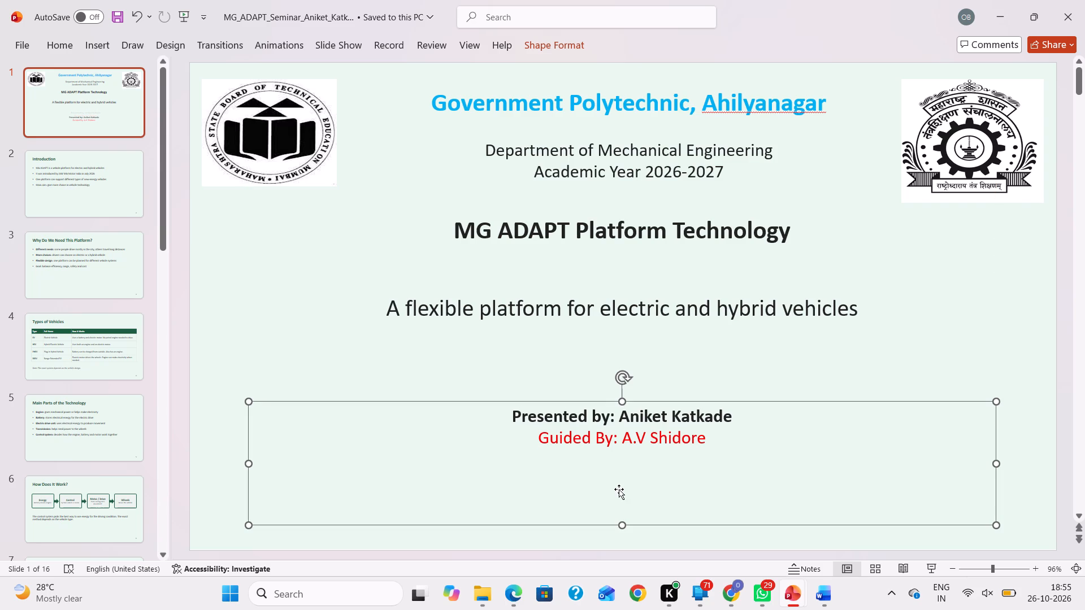
Recolour the "Presented by" and "Guided By" lines black so both match.
left_click_drag(514, 417, 629, 450)
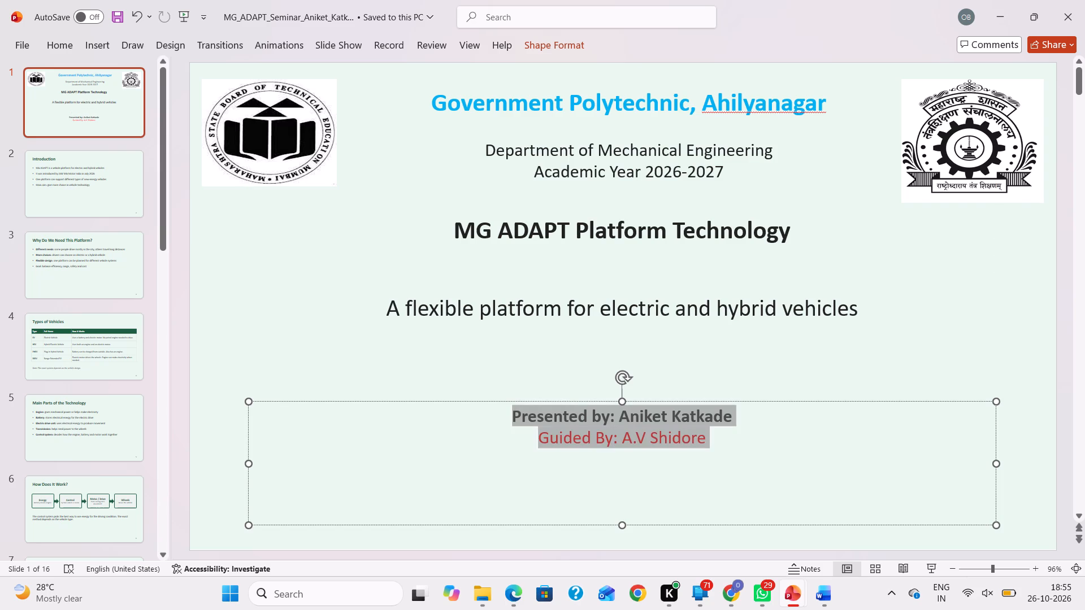
left_click_drag(629, 450, 659, 450)
left_click(798, 430)
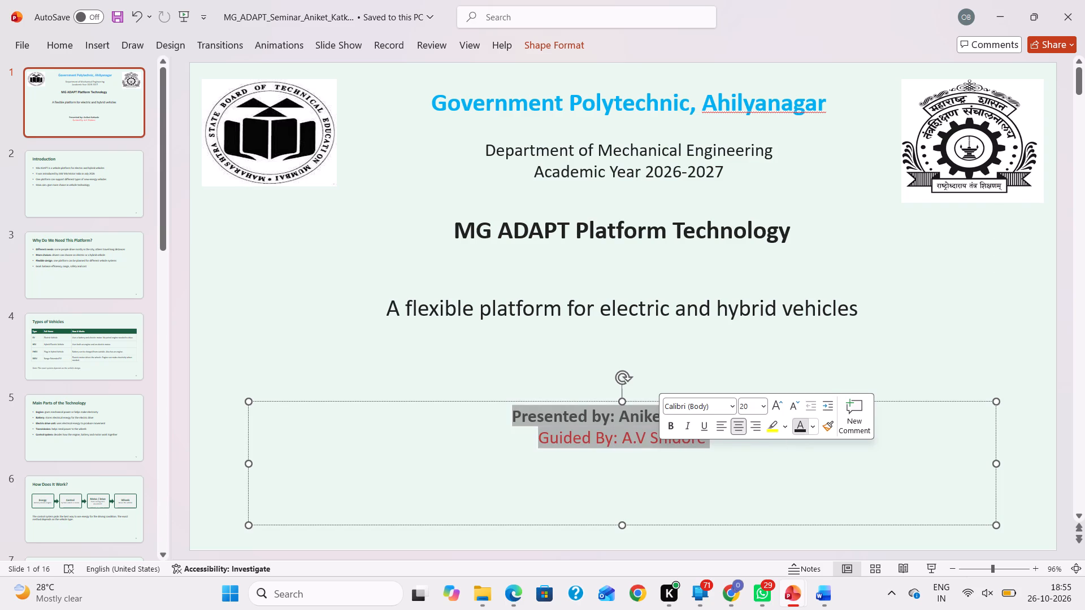
left_click(460, 498)
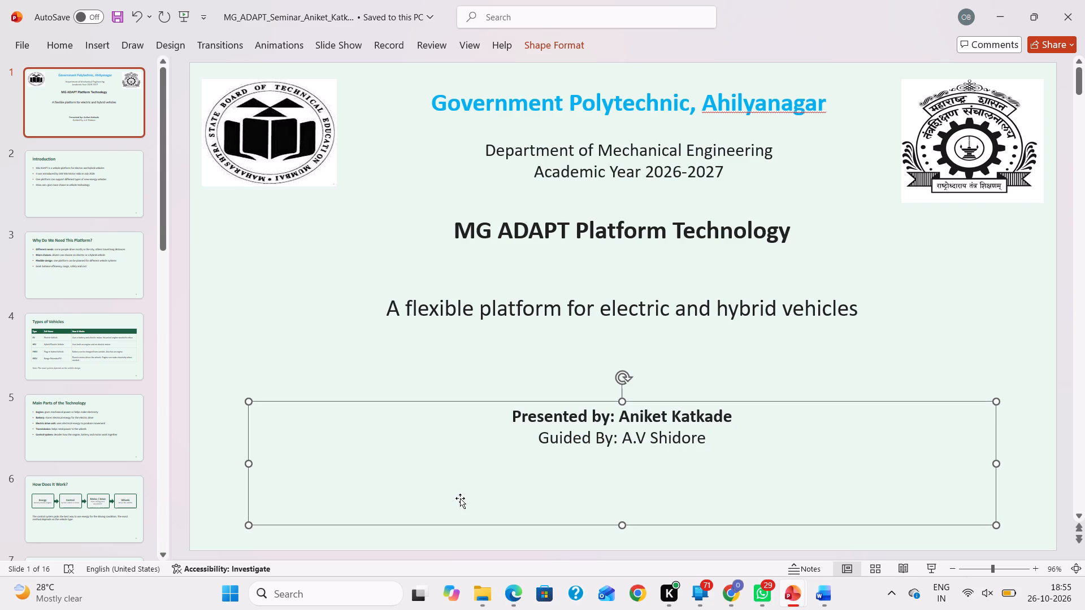
Make the "Guided By" line bold.
left_click_drag(540, 435, 709, 443)
left_click(726, 416)
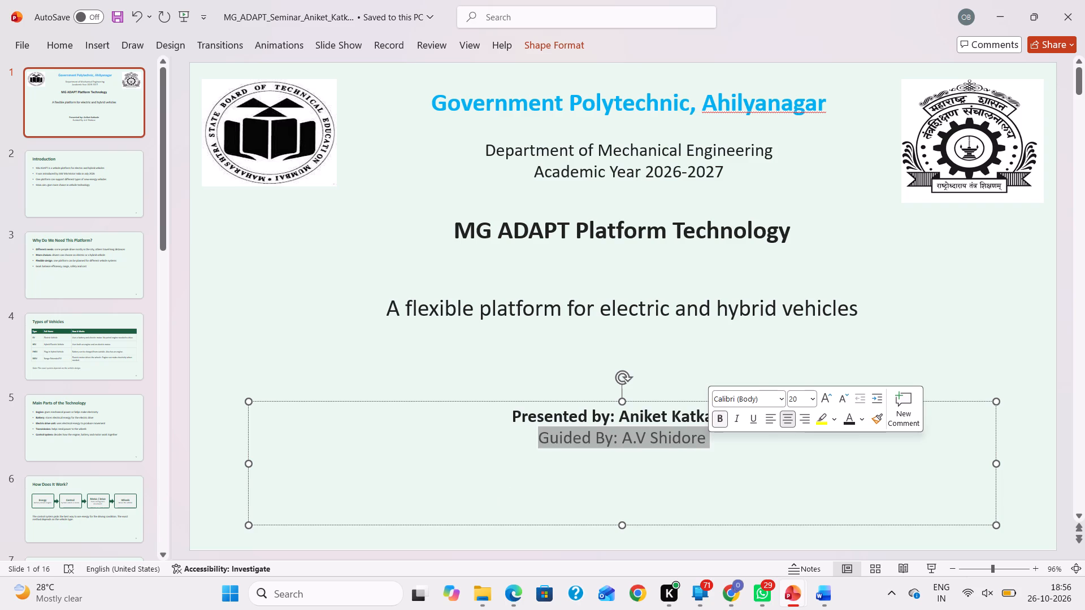
left_click(545, 502)
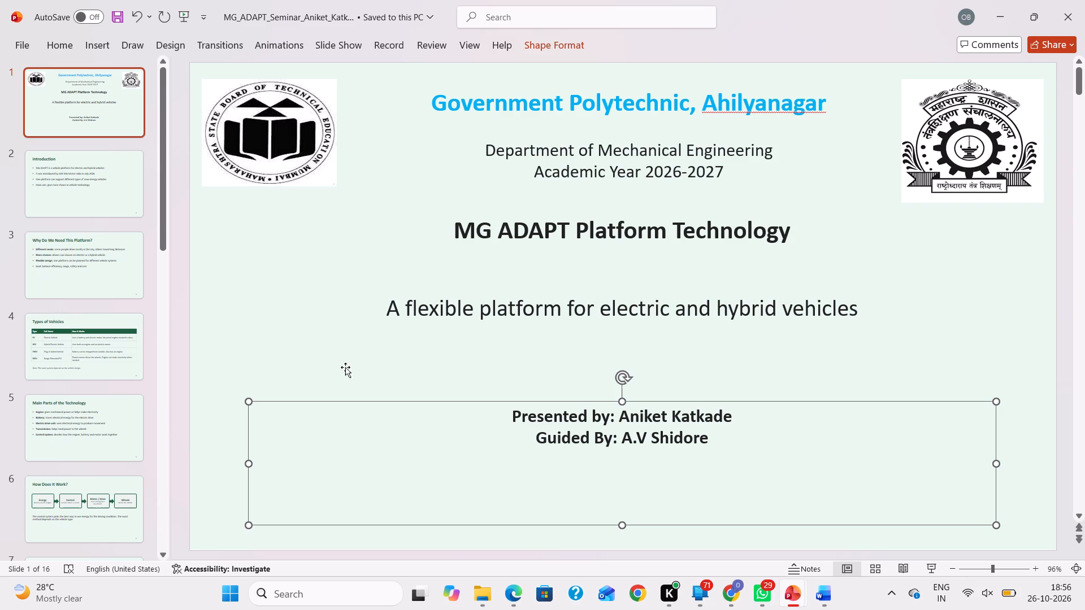
Delete the italic note about the exact system below the table on the "Types of Vehicles" slide.
left_click(99, 197)
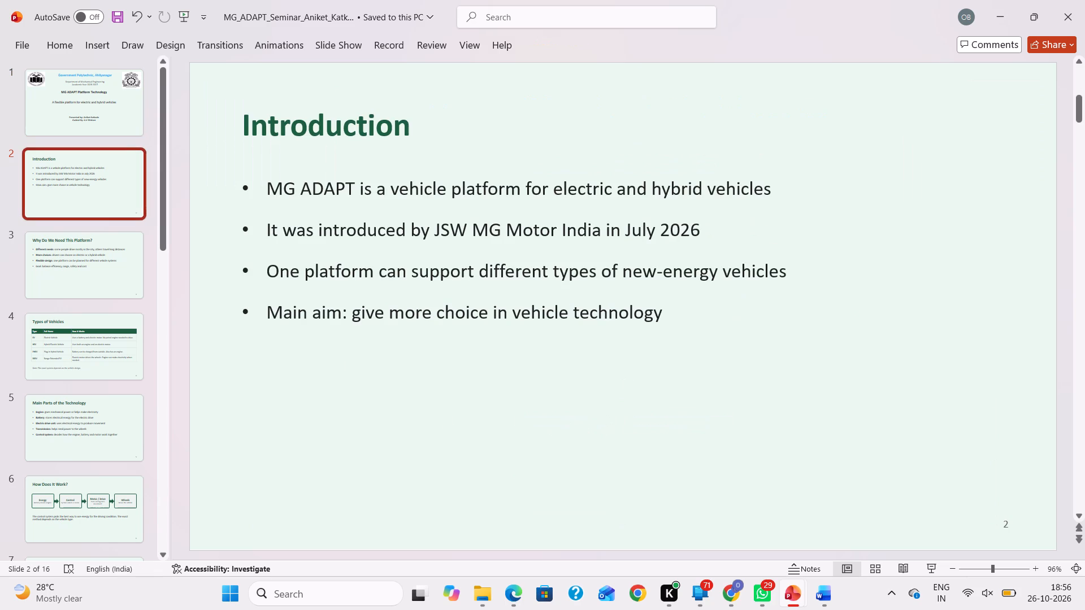
left_click(76, 259)
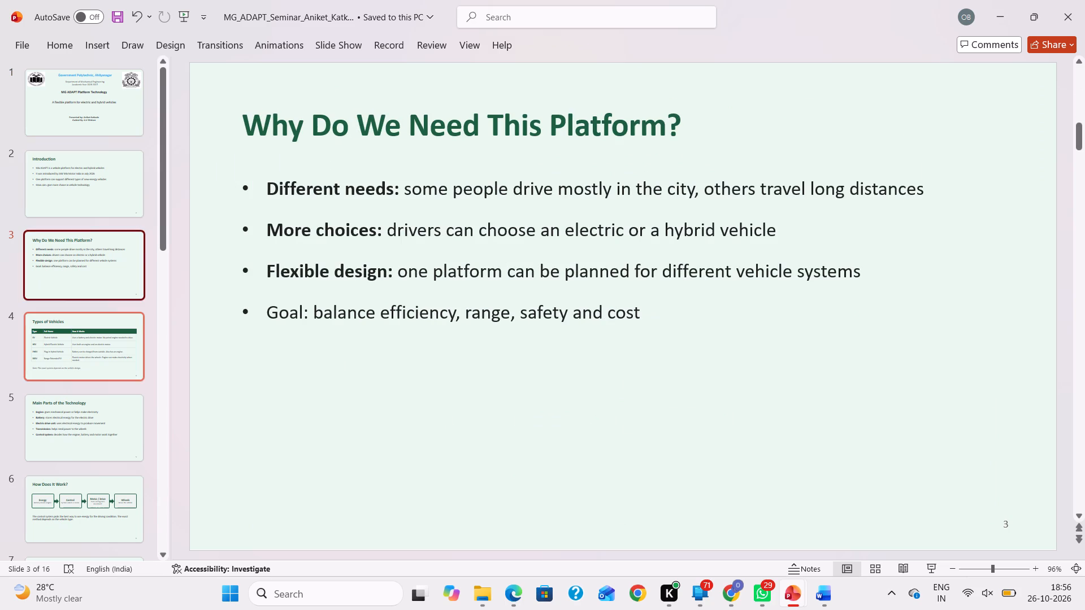
left_click(83, 323)
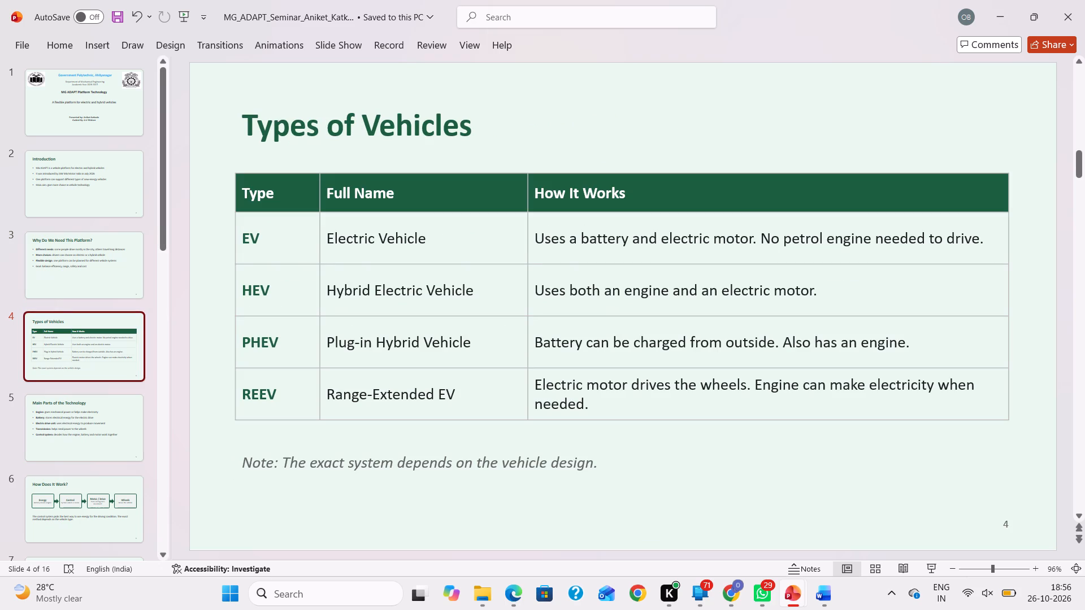
left_click_drag(243, 463, 576, 486)
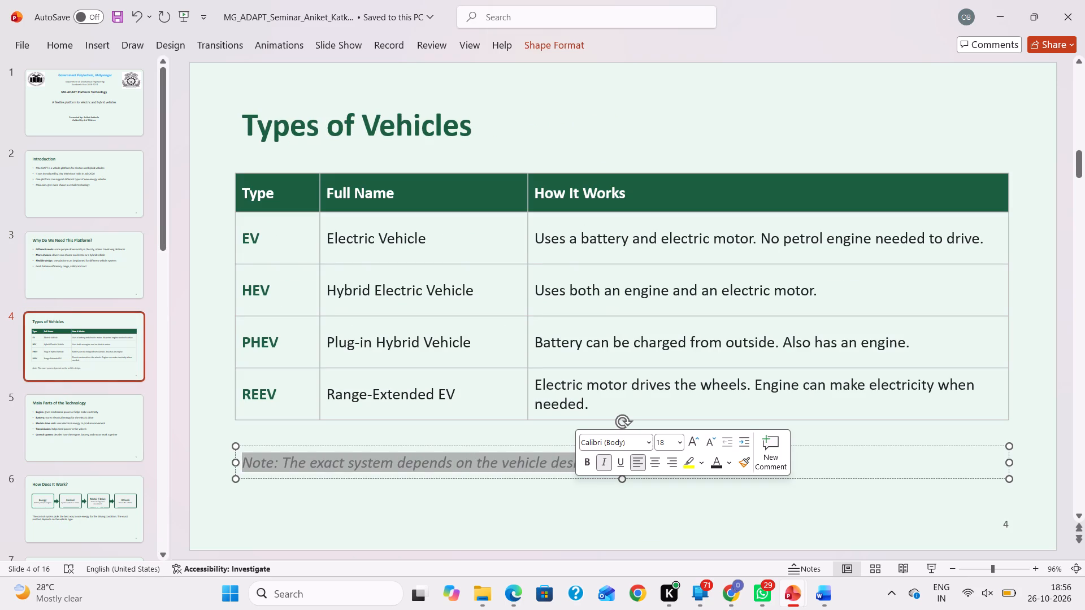
key("BackSpace")
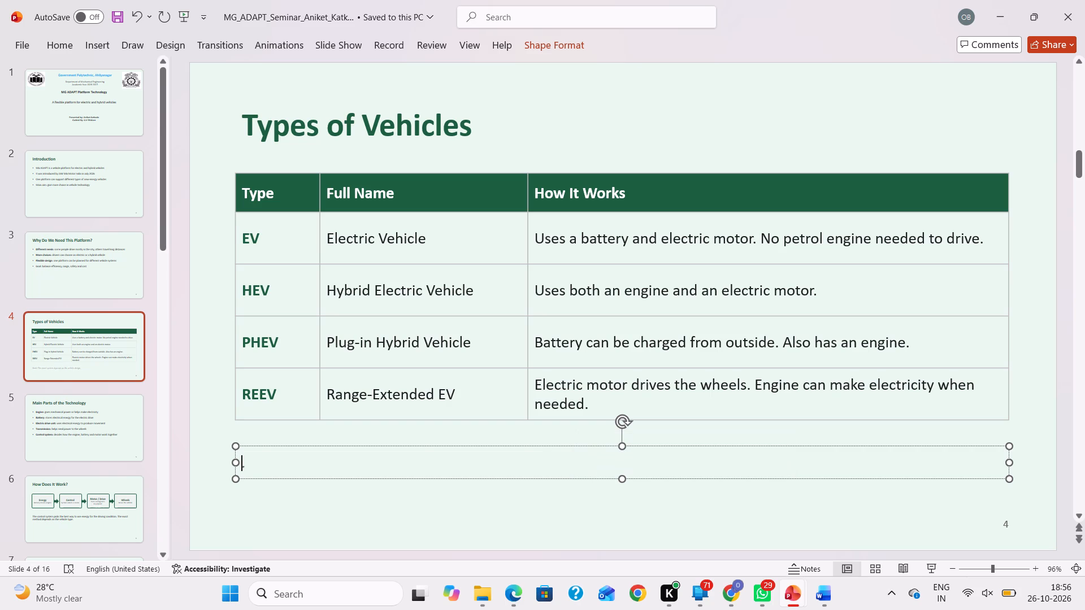
key("BackSpace")
double_click(249, 462)
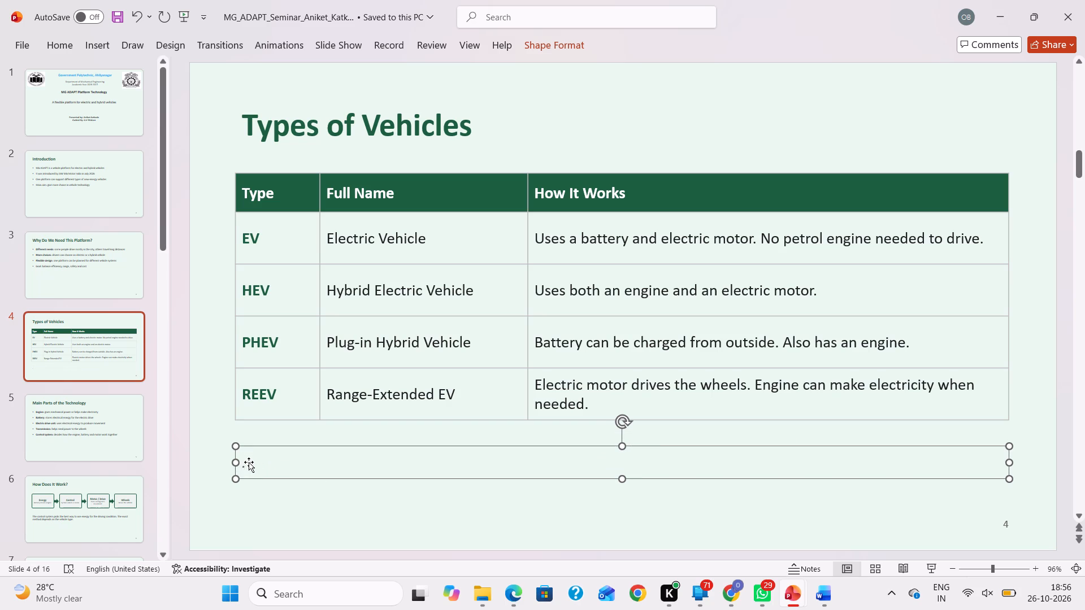
key("BackSpace")
key("BackSpace")
left_click(209, 444)
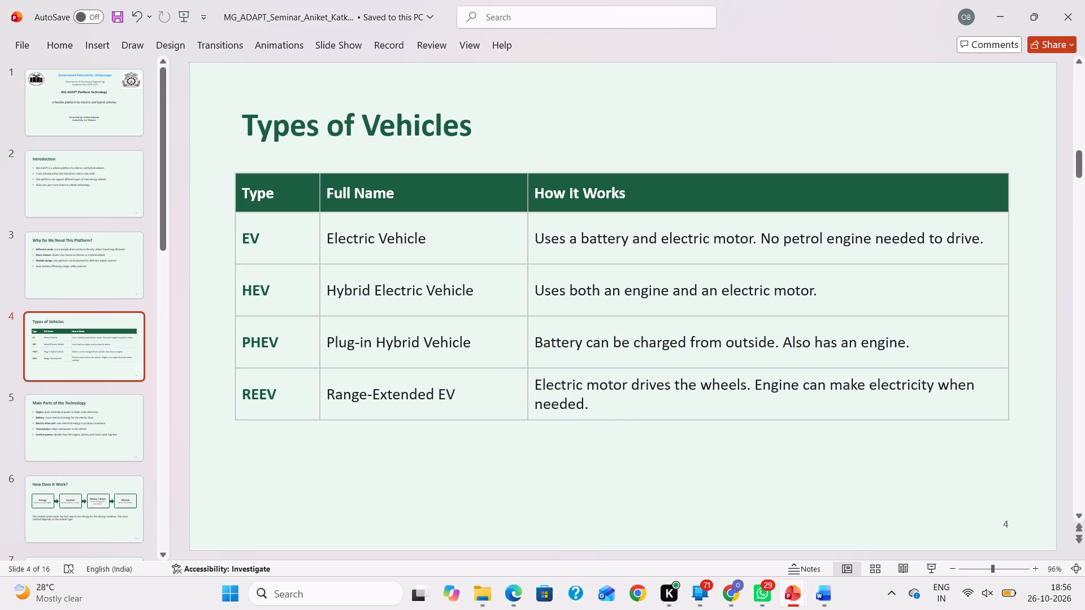
Review the "Main Parts of the Technology" and "How Does It Work?" slides and the remaining slide thumbnails through the end.
left_click(110, 412)
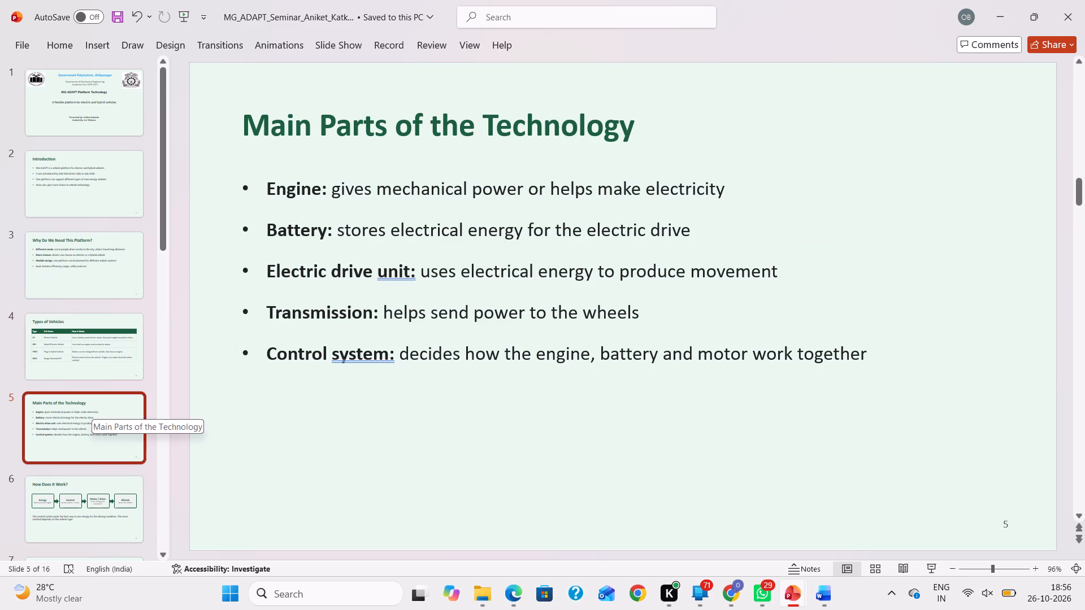
left_click(92, 496)
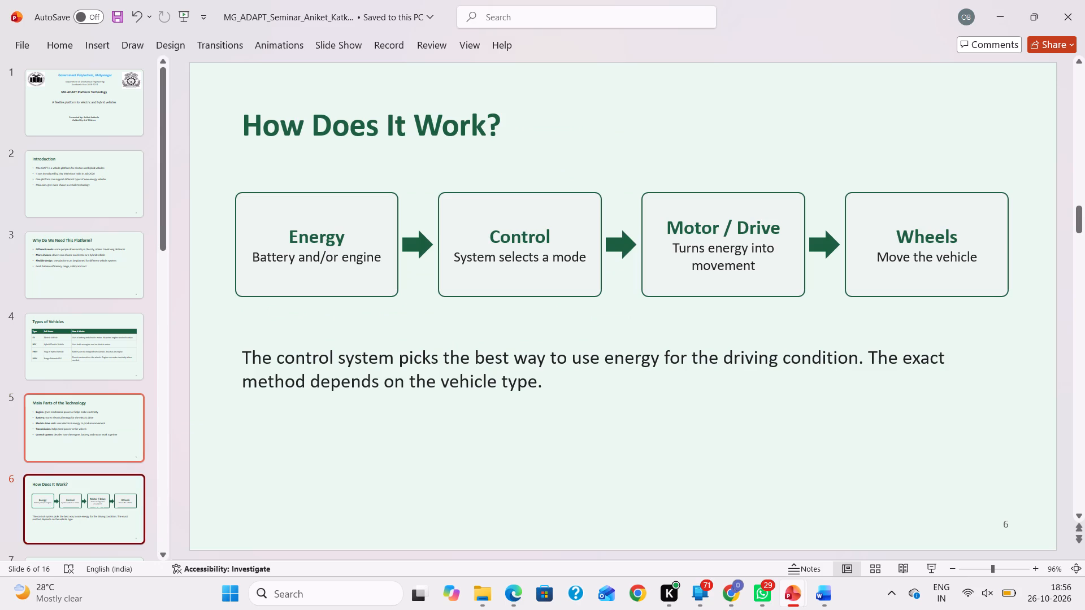
scroll(70, 457, "down", 3)
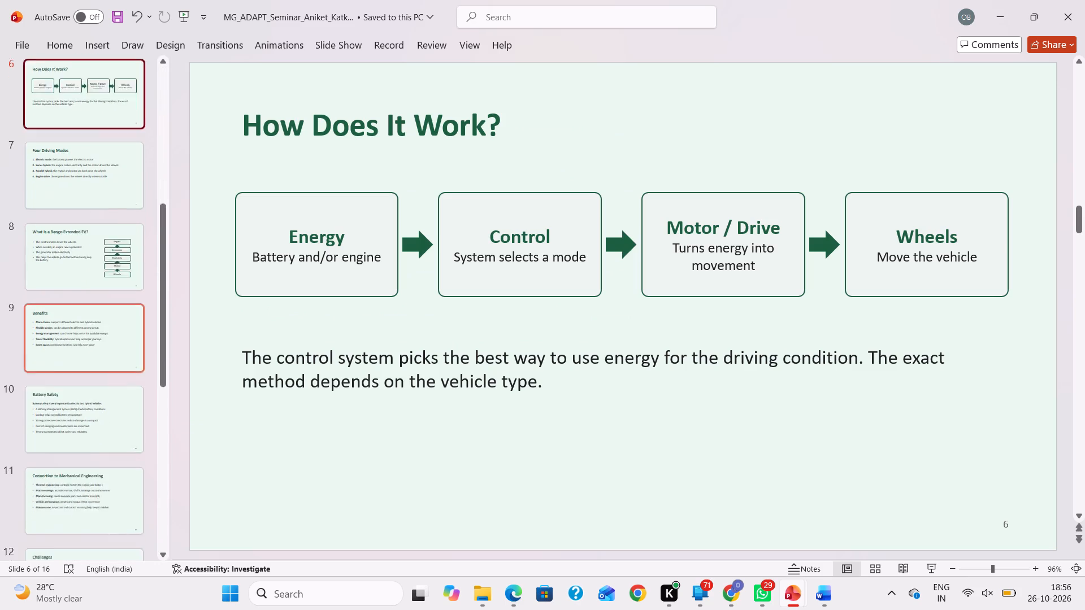
scroll(70, 457, "down", 4)
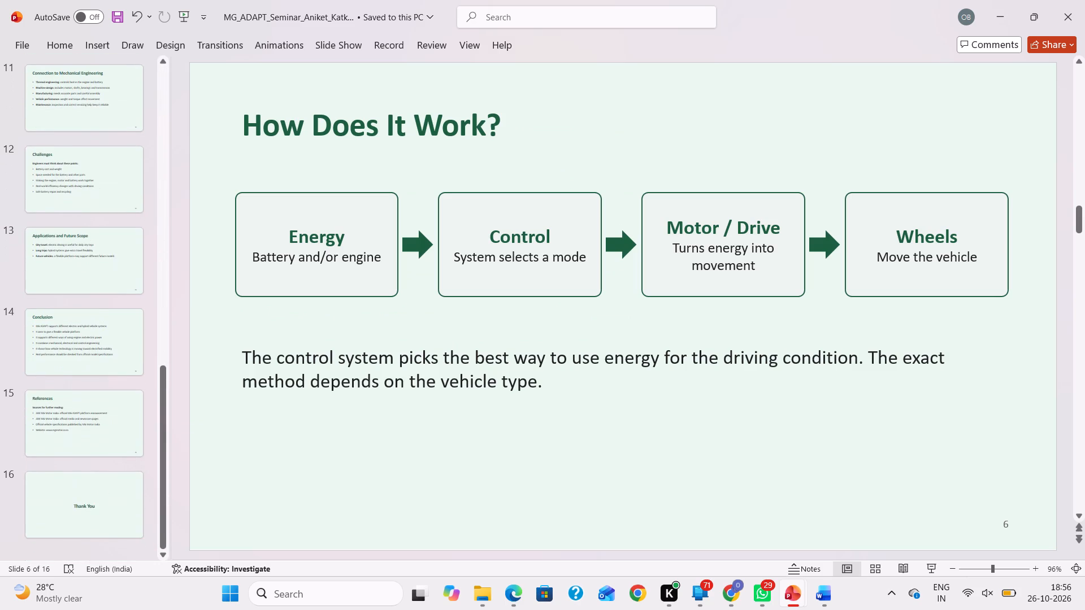
scroll(70, 457, "down", 1)
Retype the closing slide's text in capitals as "THANK YOU".
left_click(99, 522)
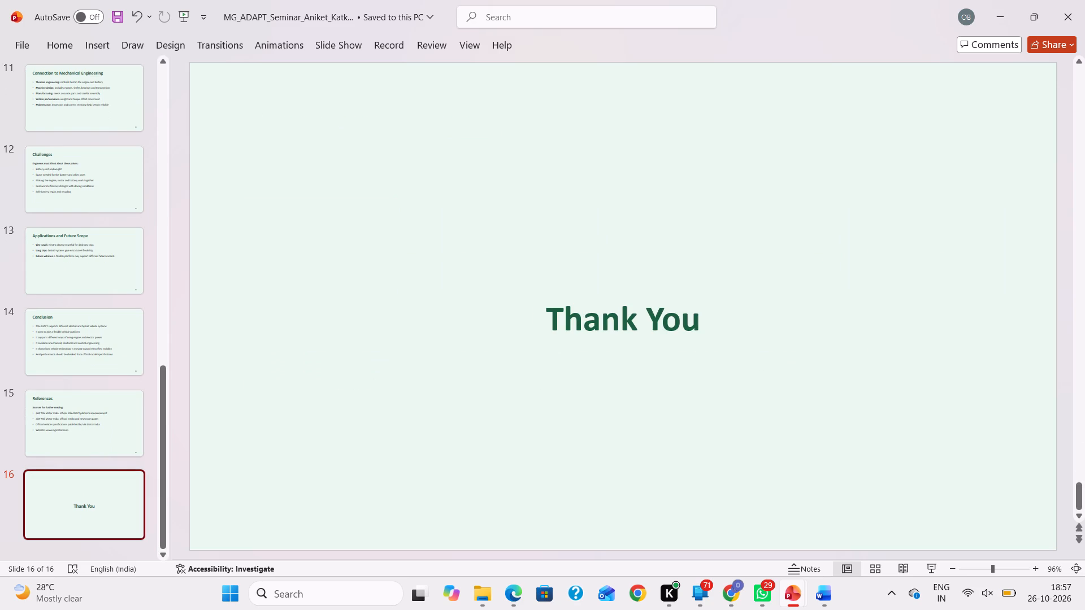
left_click(706, 318)
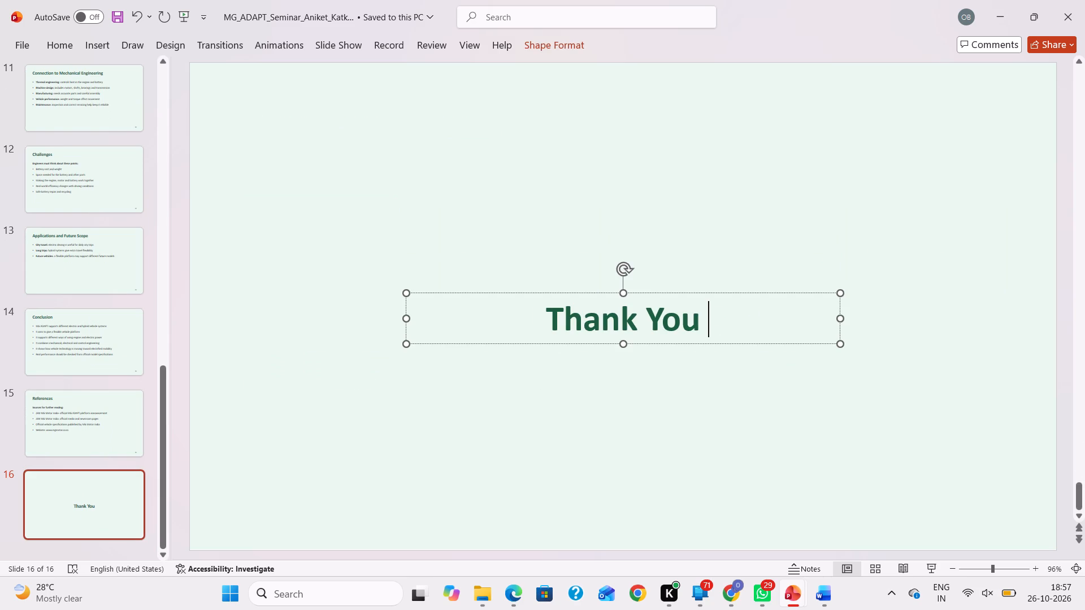
key("BackSpace")
key("BackSpace")
key("BackSpace")
key("BackSpace")
key("BackSpace")
key("BackSpace")
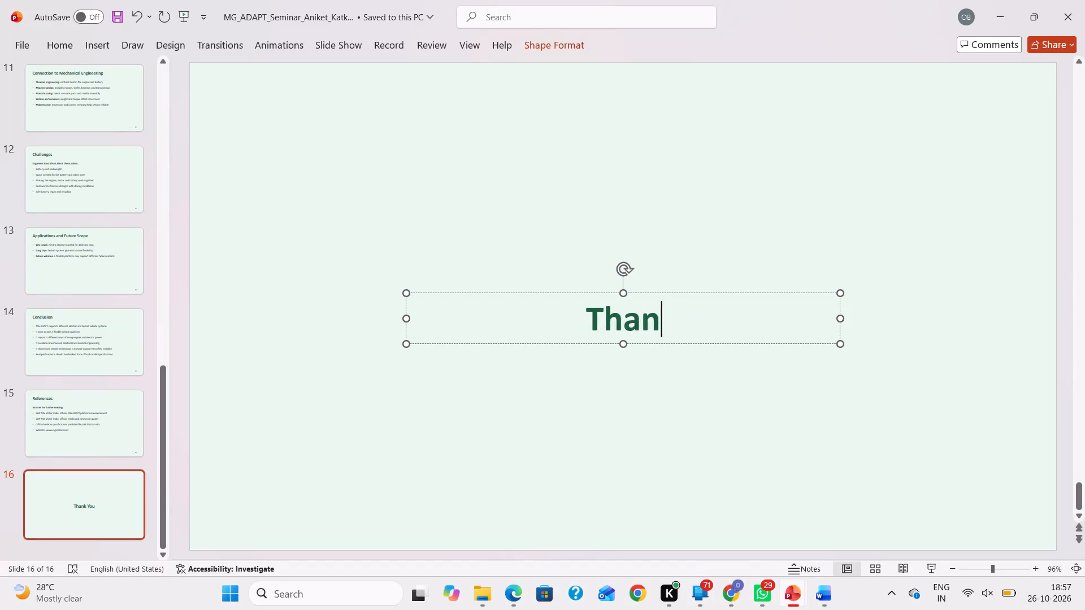
key("BackSpace")
key("BackSpace")
key("BackSpace")
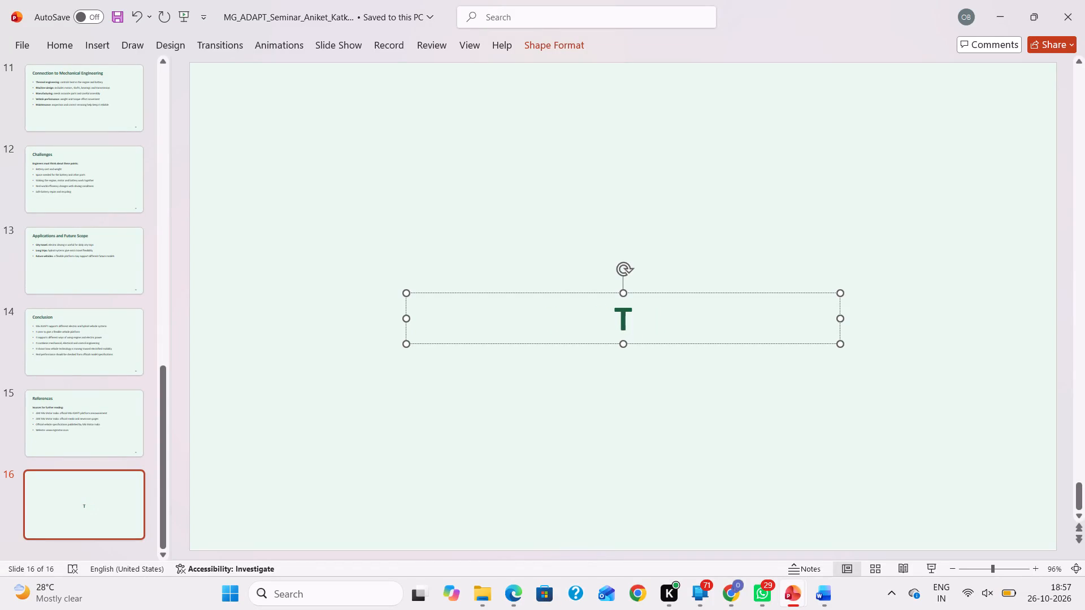
type("HANK")
key("space")
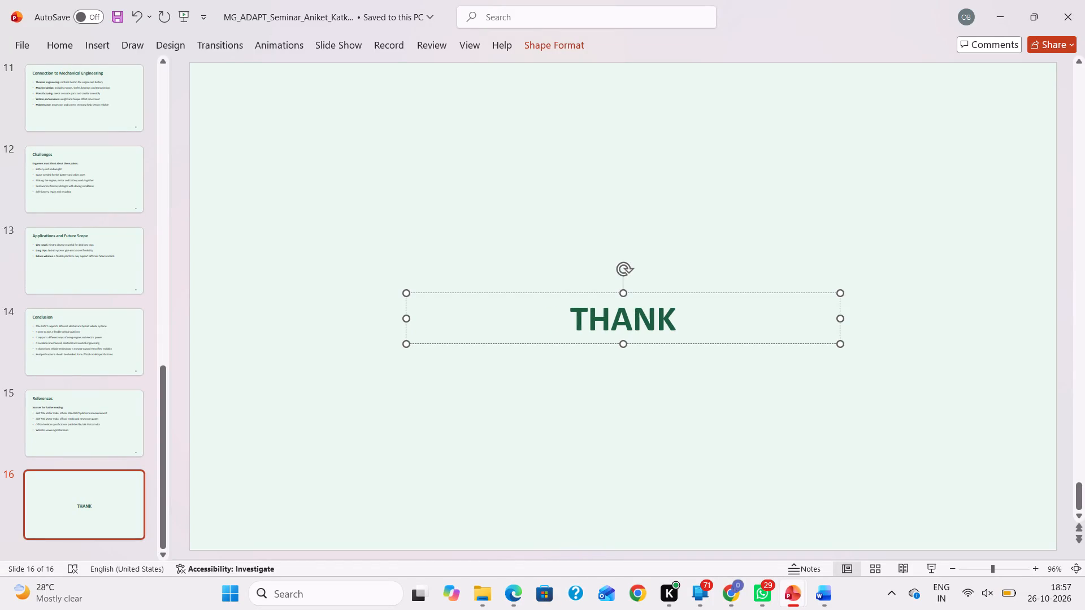
type("TOU")
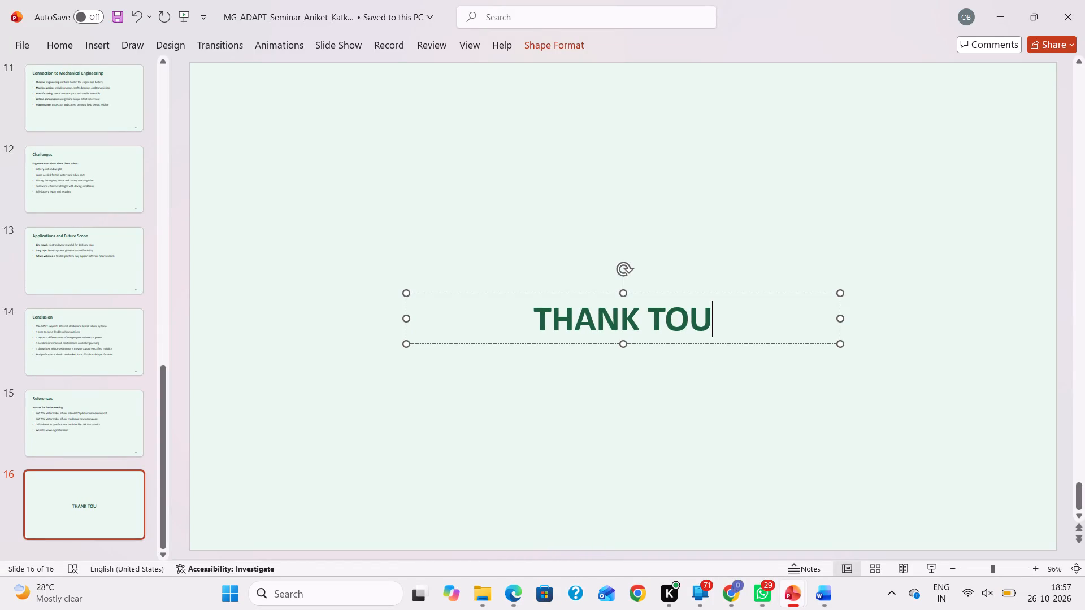
key("BackSpace")
key("BackSpace")
key("BackSpace")
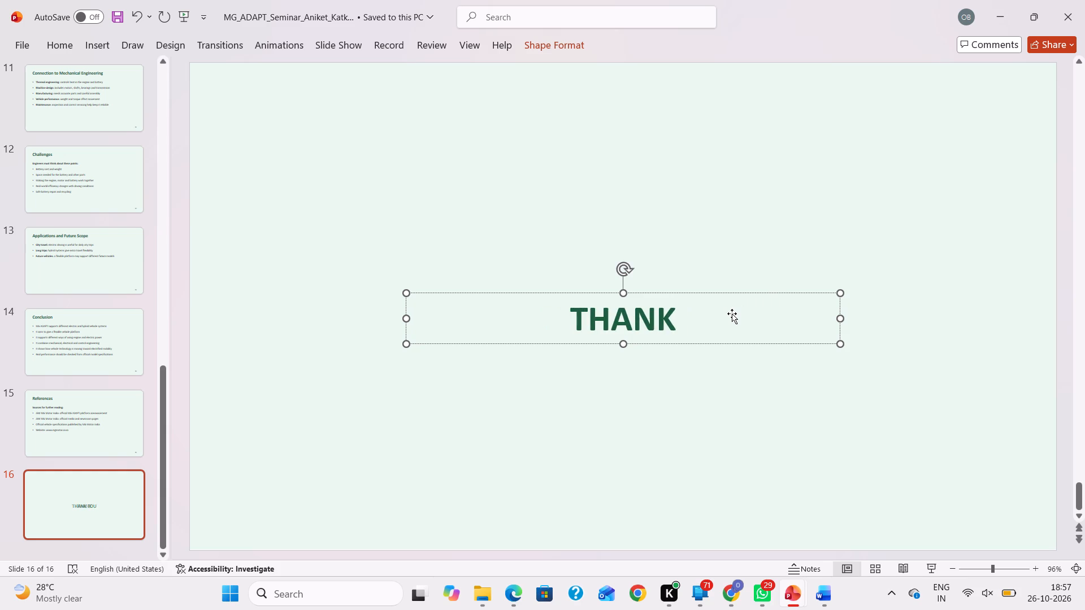
type("YOU")
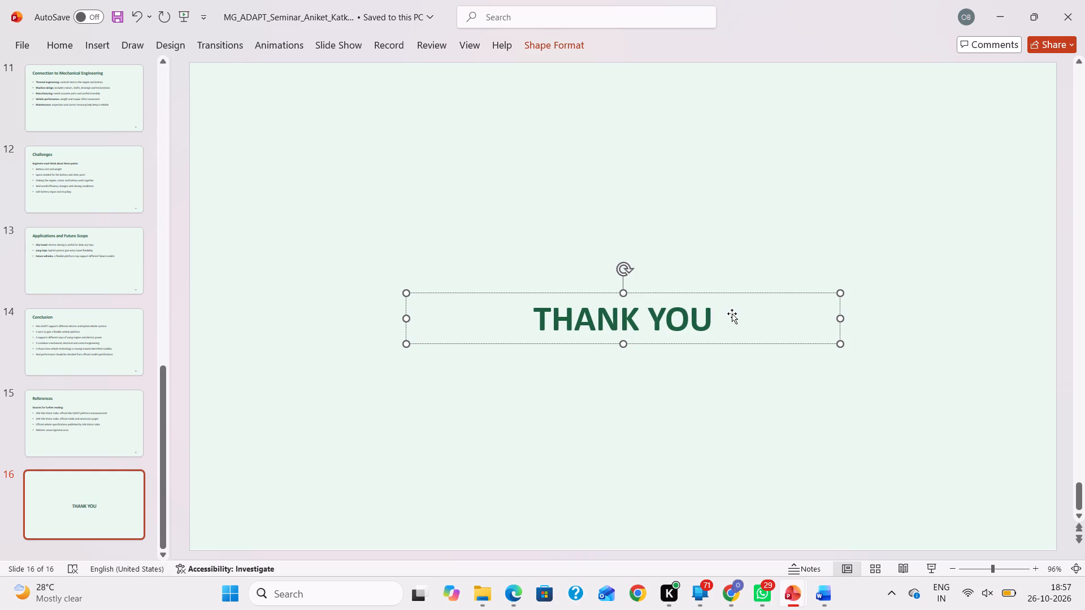
left_click(480, 464)
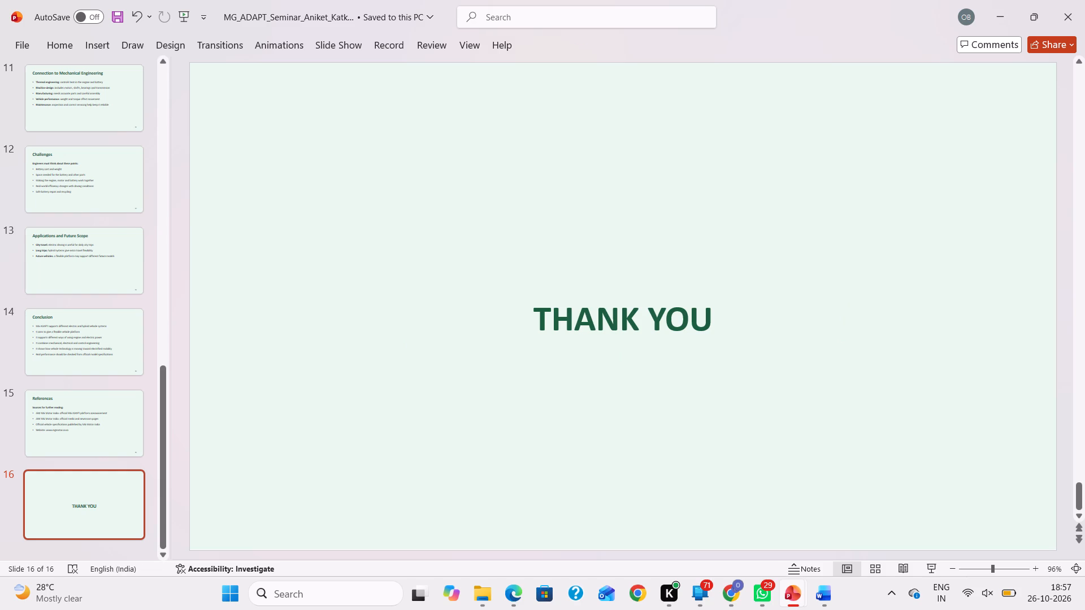
Look through slides 2 to 6 again for content and empty space, ending on the "Introduction" slide.
scroll(18, 164, "up", 5)
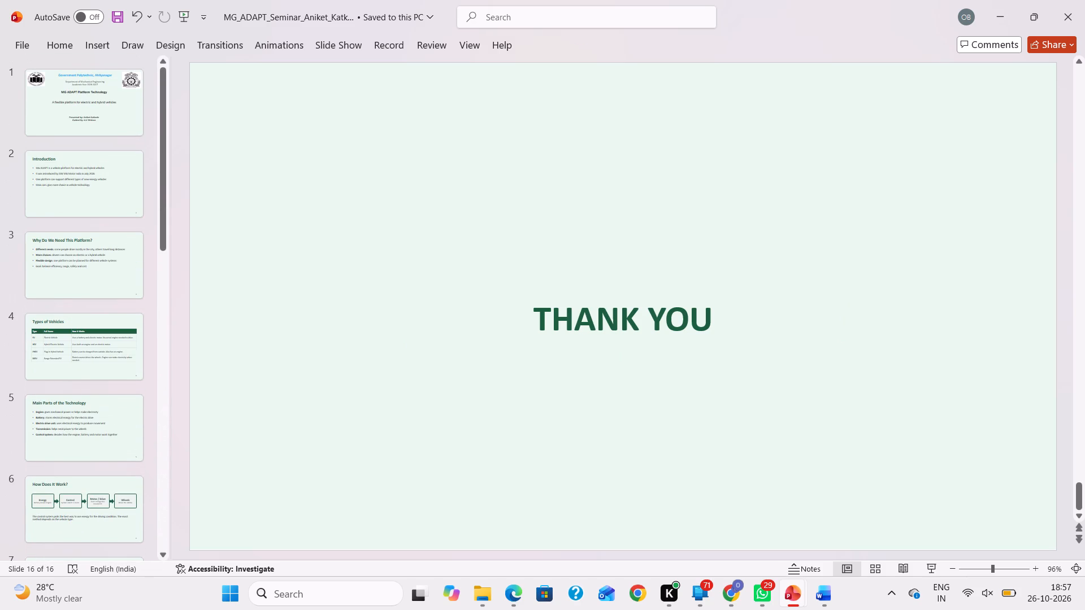
scroll(18, 164, "up", 5)
left_click(102, 193)
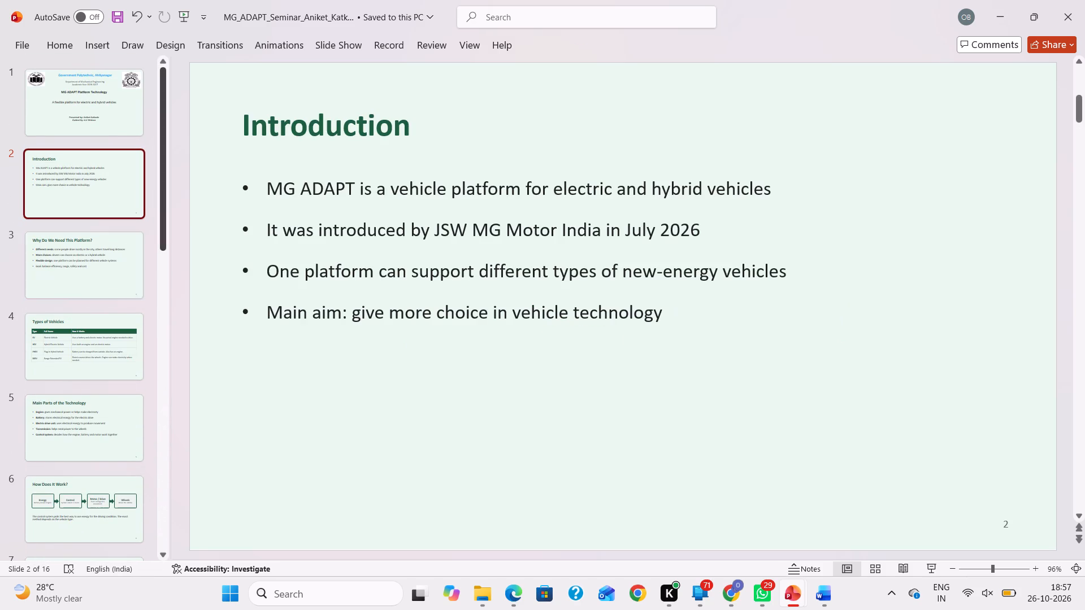
left_click(80, 259)
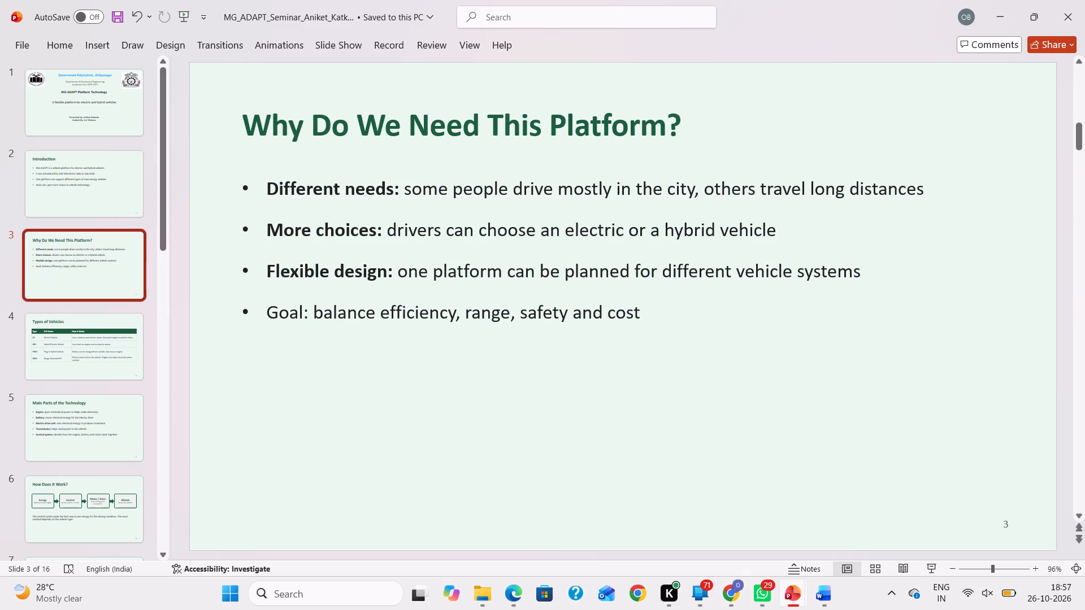
left_click(45, 338)
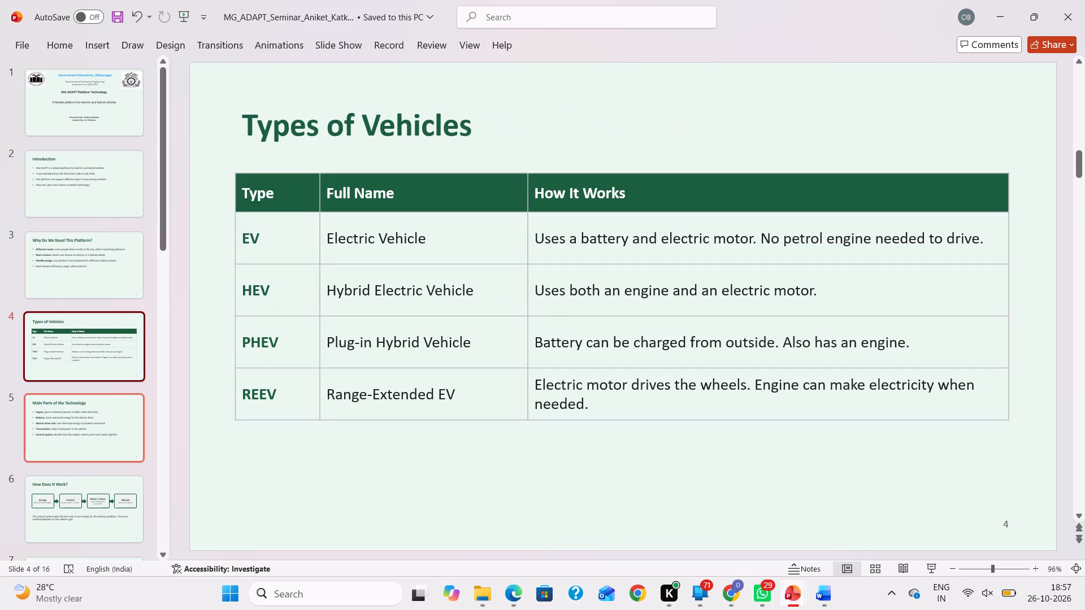
left_click(58, 419)
left_click(92, 500)
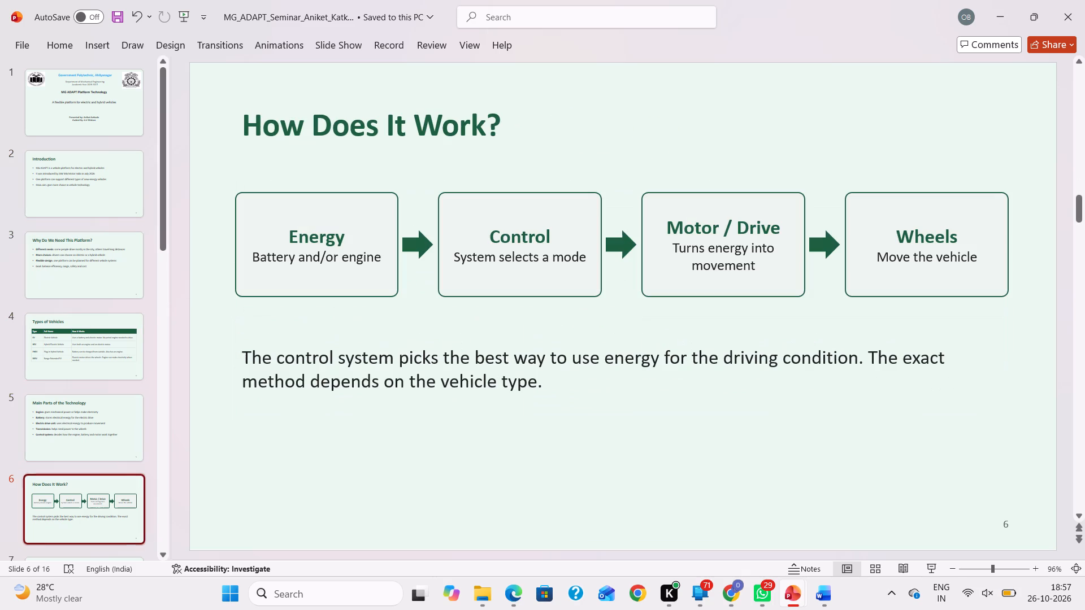
left_click(76, 157)
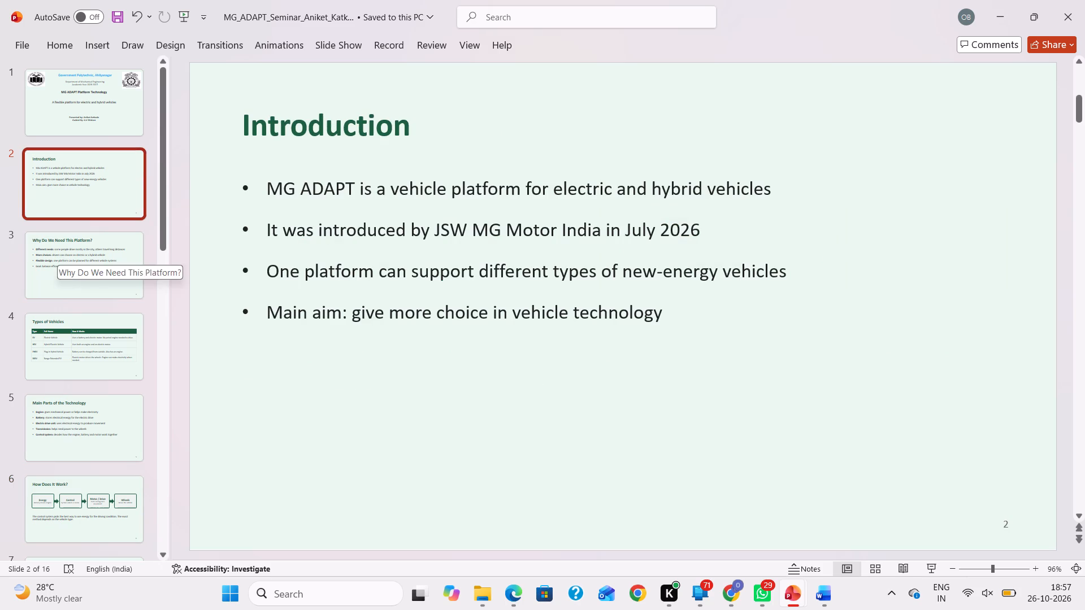
Switch to Chrome and search Google for "mg adapt platform", showing the image results.
left_click(731, 591)
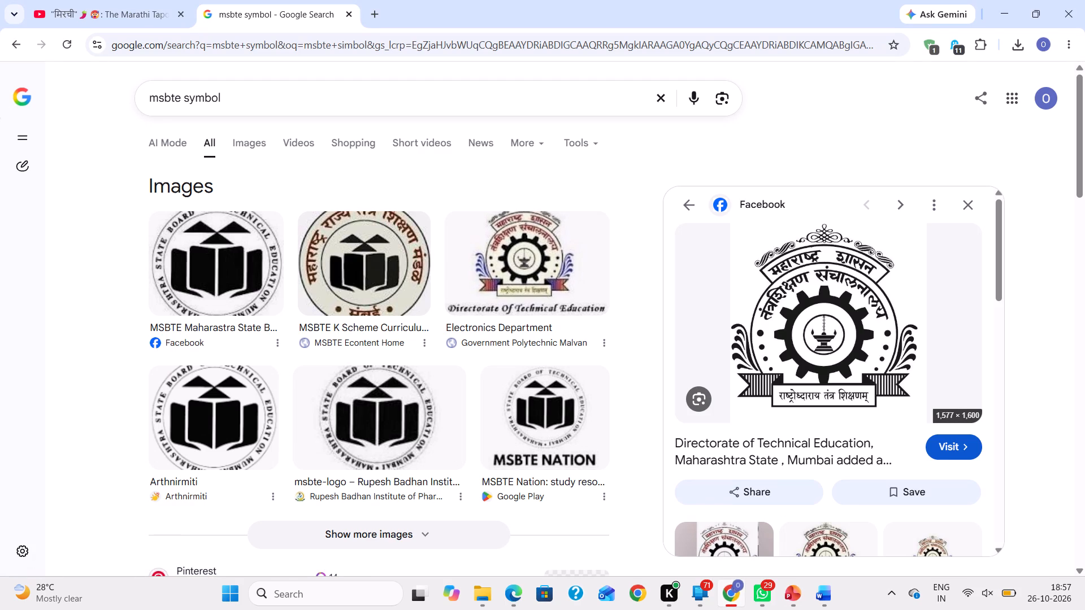
left_click(657, 91)
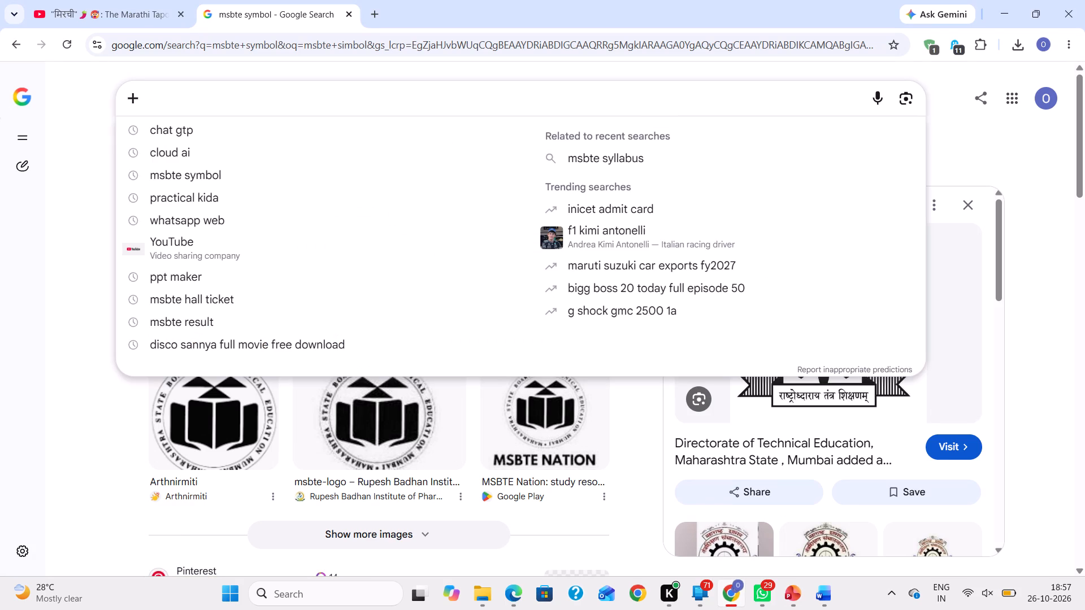
key("m")
type("g adapt po")
key("BackSpace")
type("platform")
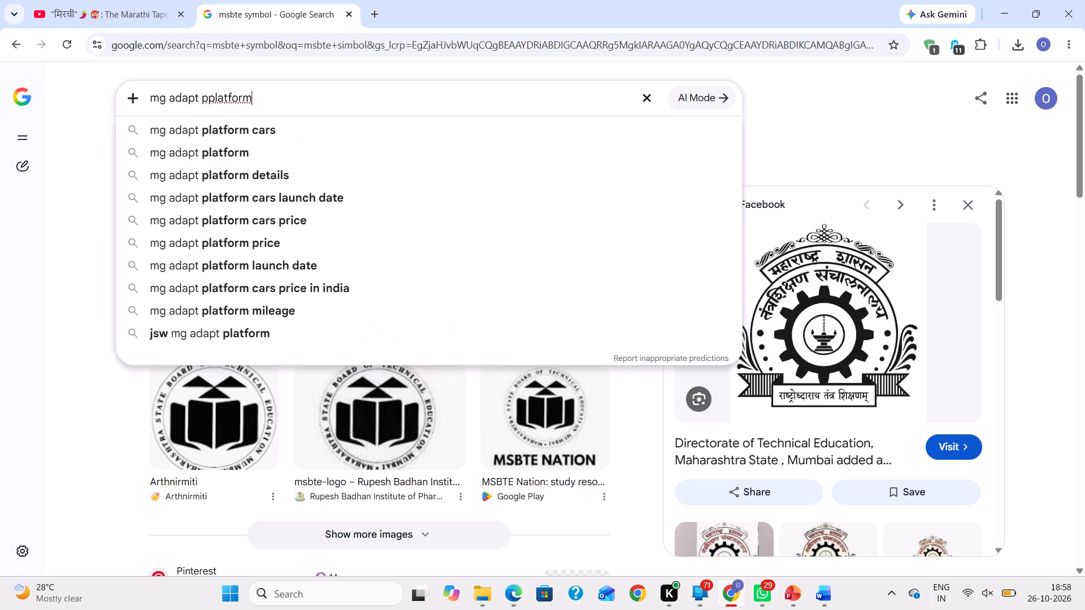
left_click(329, 154)
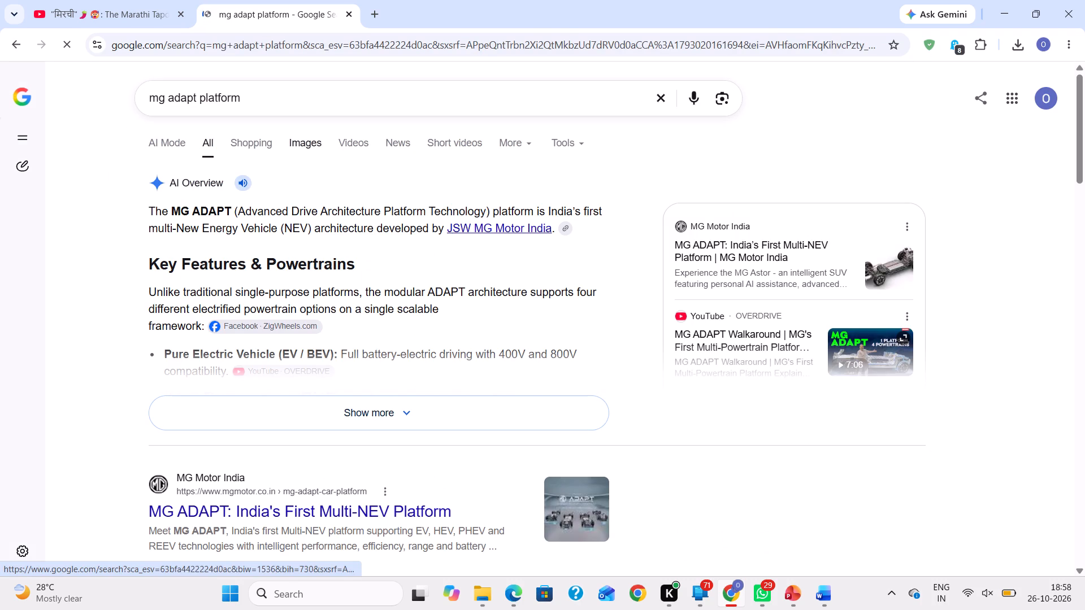
left_click(315, 150)
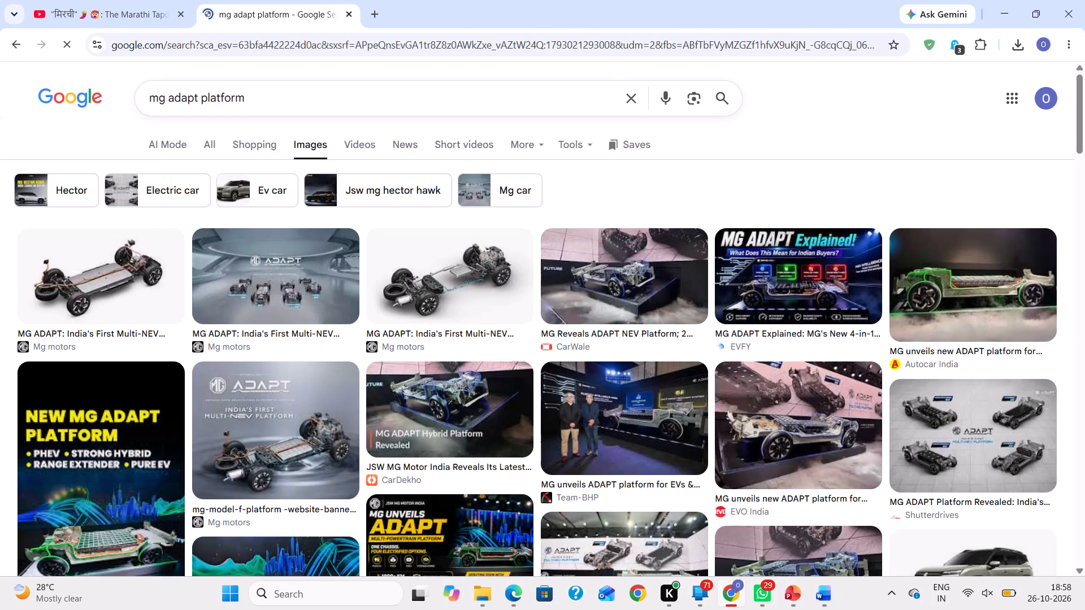
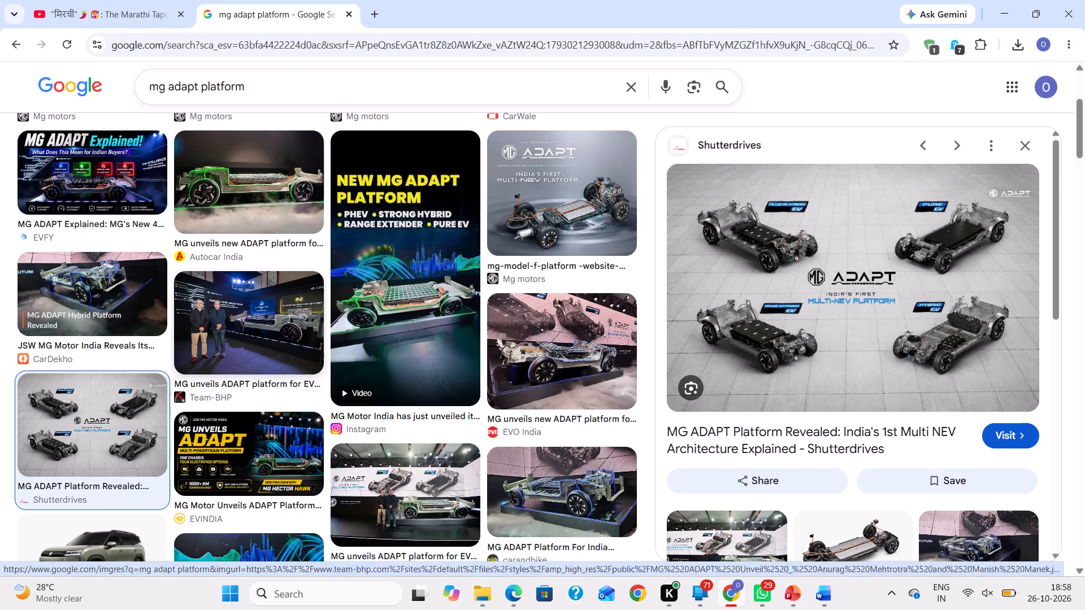
Browse the MG ADAPT platform image results and preview the AllAboutEVs "Features, Technology & Innovation" image.
scroll(343, 432, "down", 2)
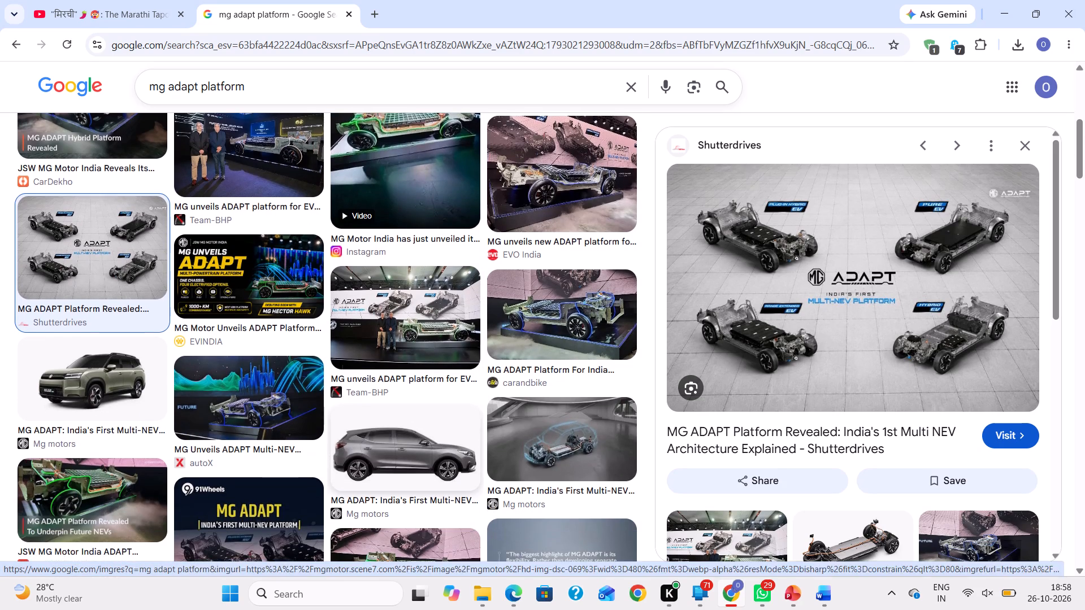
scroll(343, 432, "down", 1)
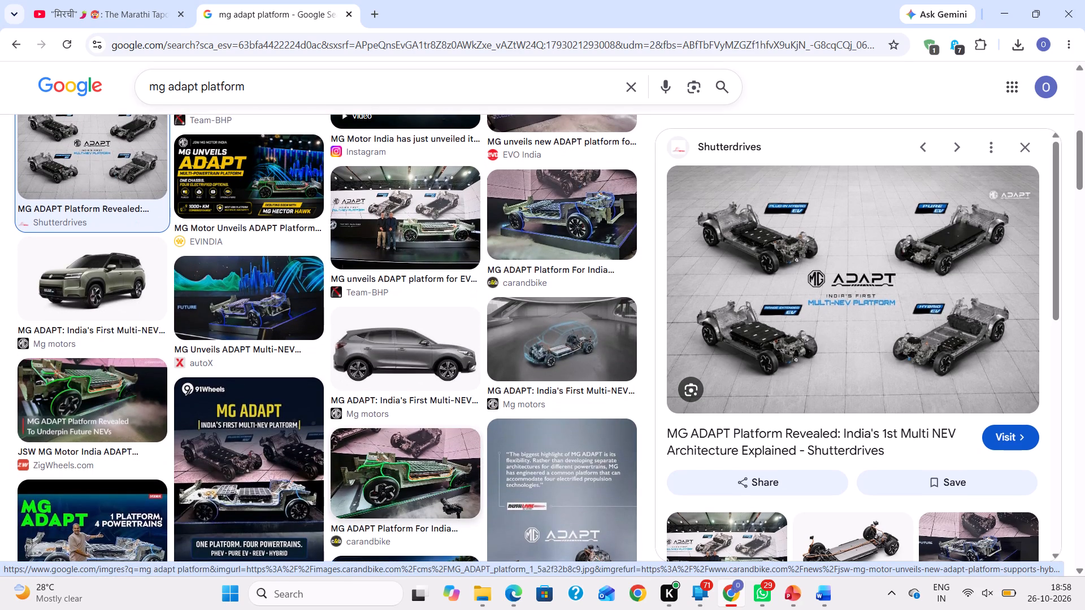
scroll(343, 432, "down", 1)
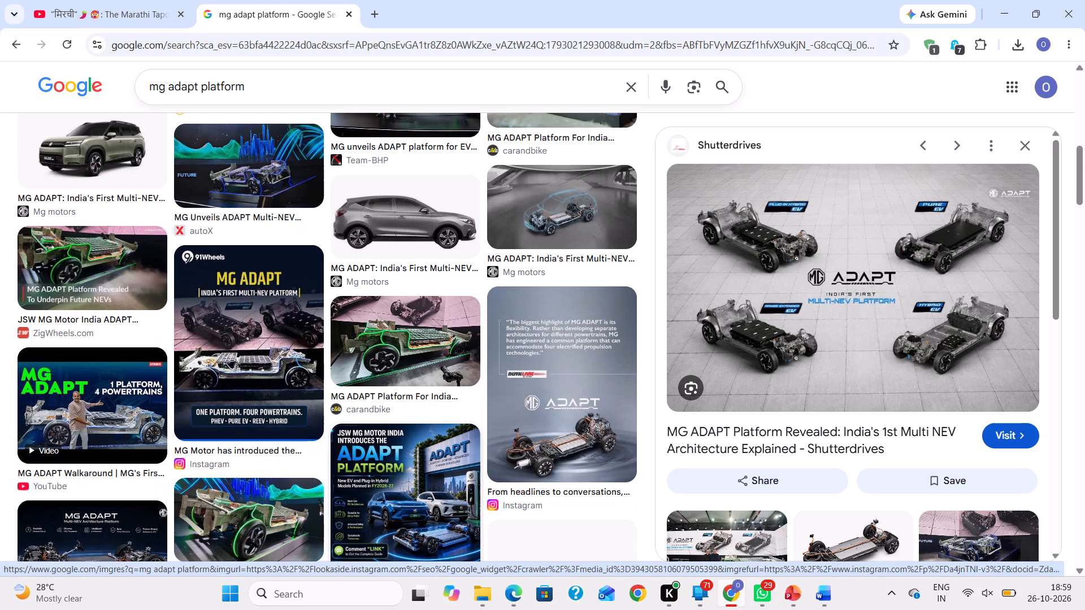
scroll(343, 432, "down", 2)
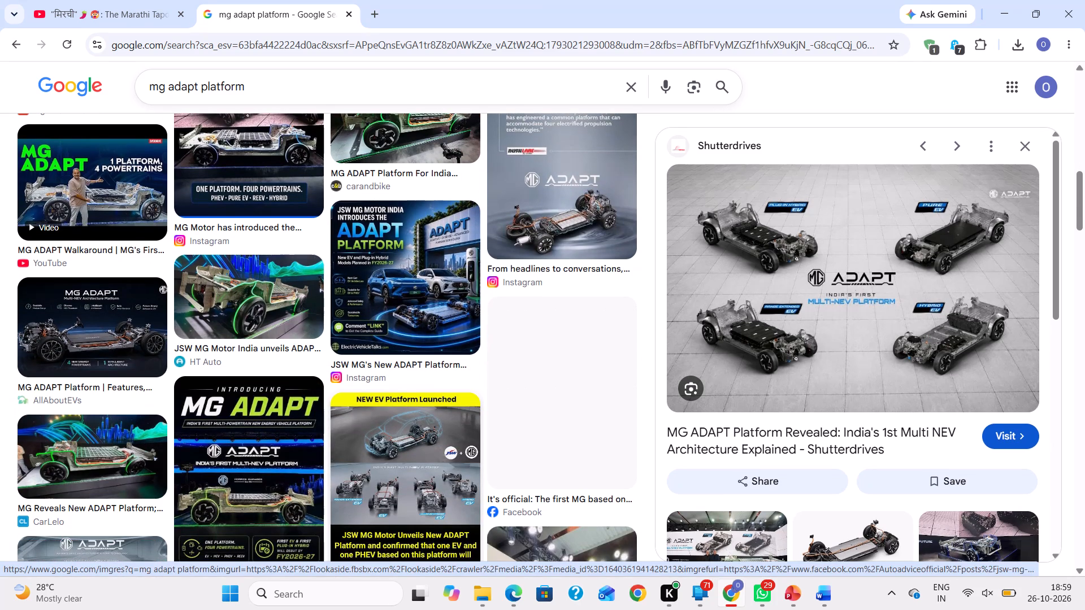
left_click(72, 306)
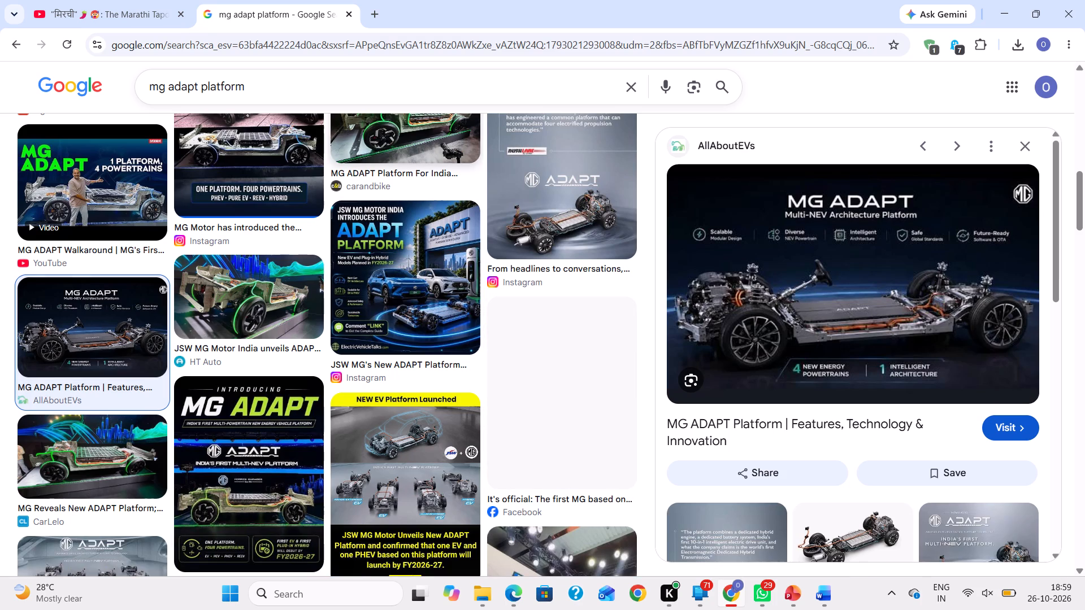
Refine the Google image search to "mg adapt platform diagram".
left_click(313, 91)
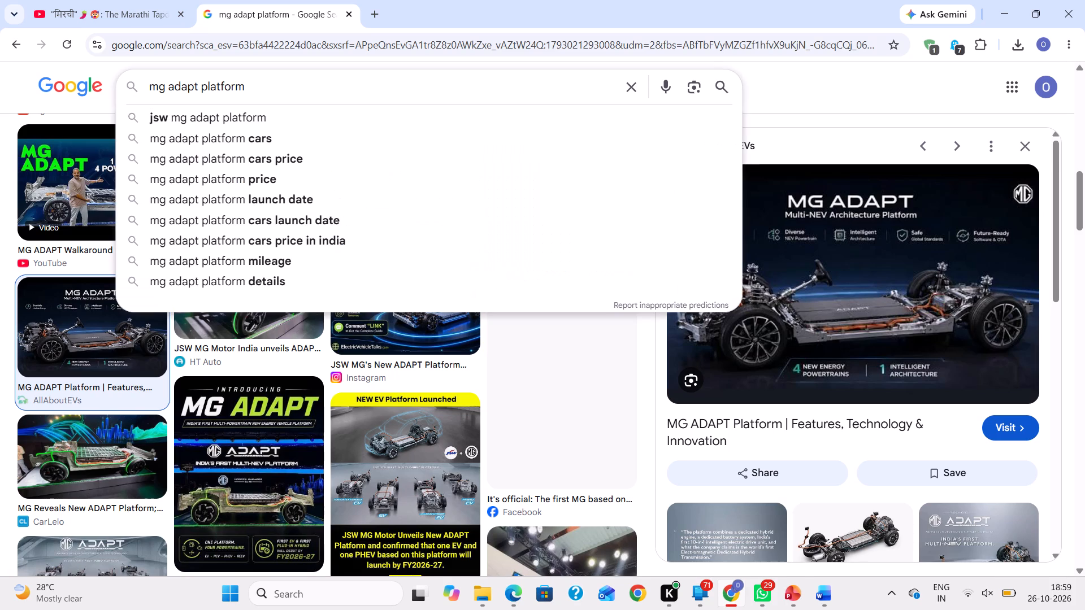
key("space")
type("diagra")
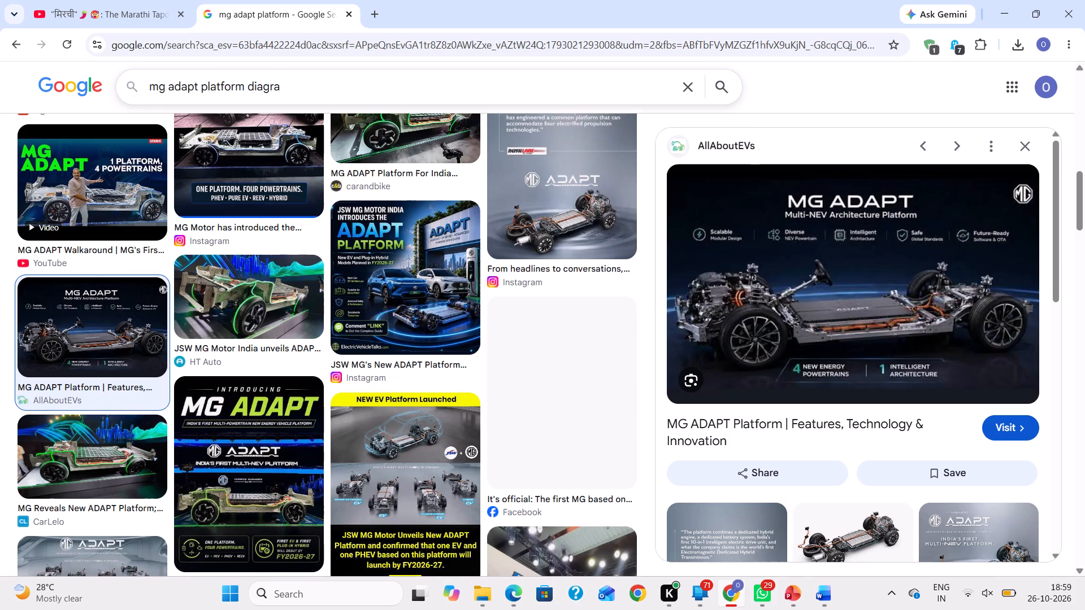
key("m")
left_click(713, 80)
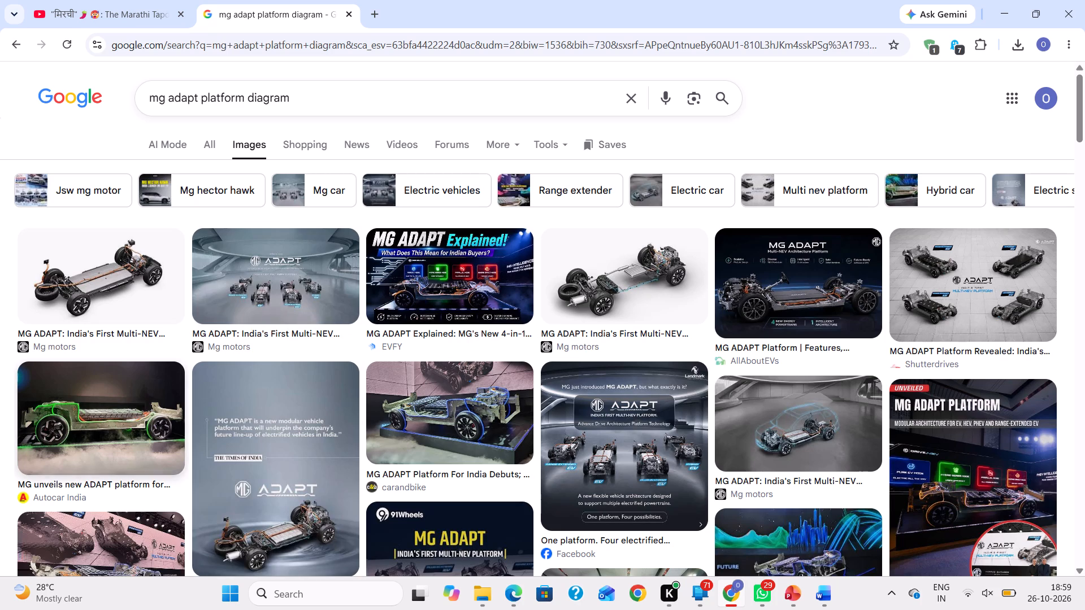
Copy the Mg motors image of four chassis under the ADAPT logo and paste it onto PowerPoint's "Introduction" slide.
left_click(272, 263)
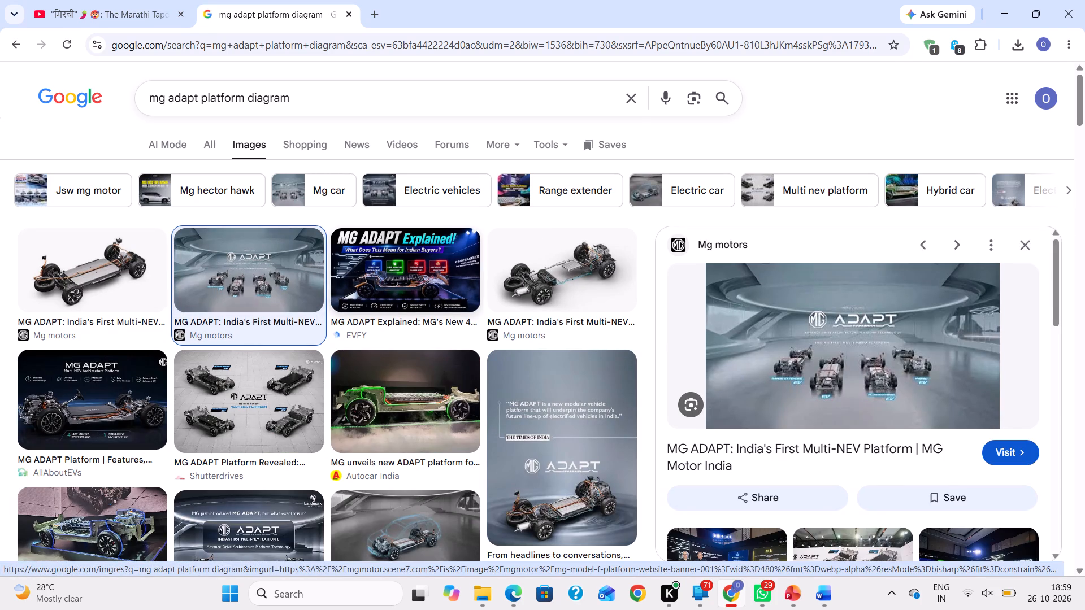
right_click(861, 343)
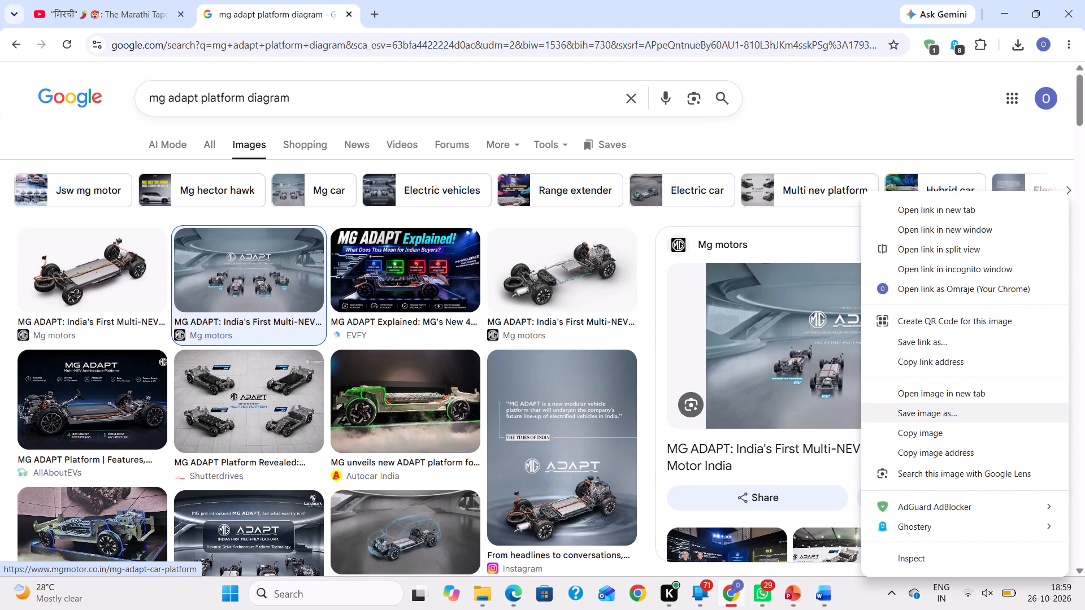
left_click(928, 428)
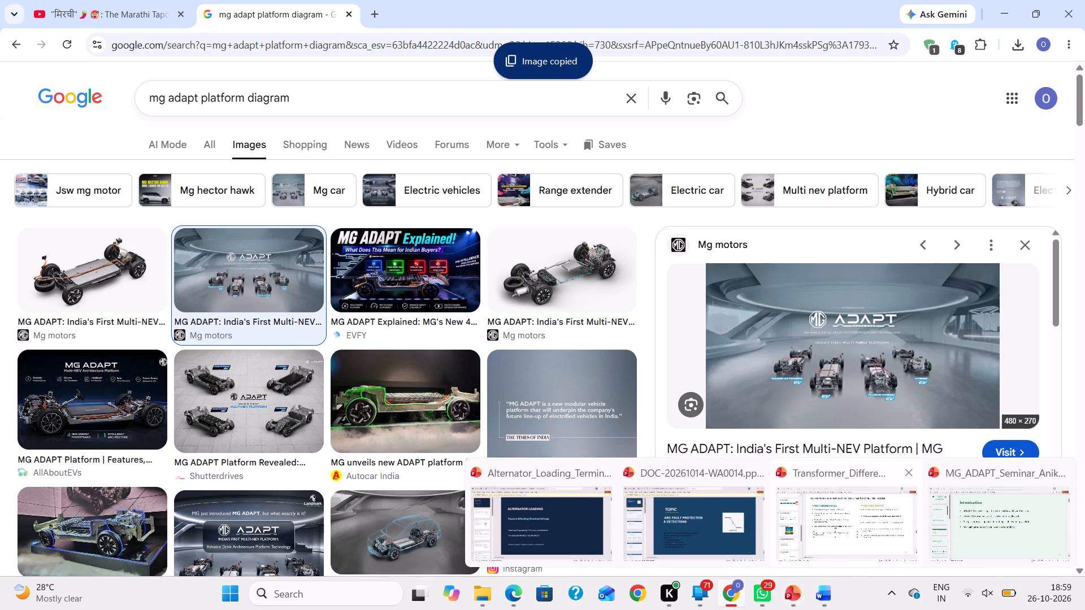
left_click(976, 525)
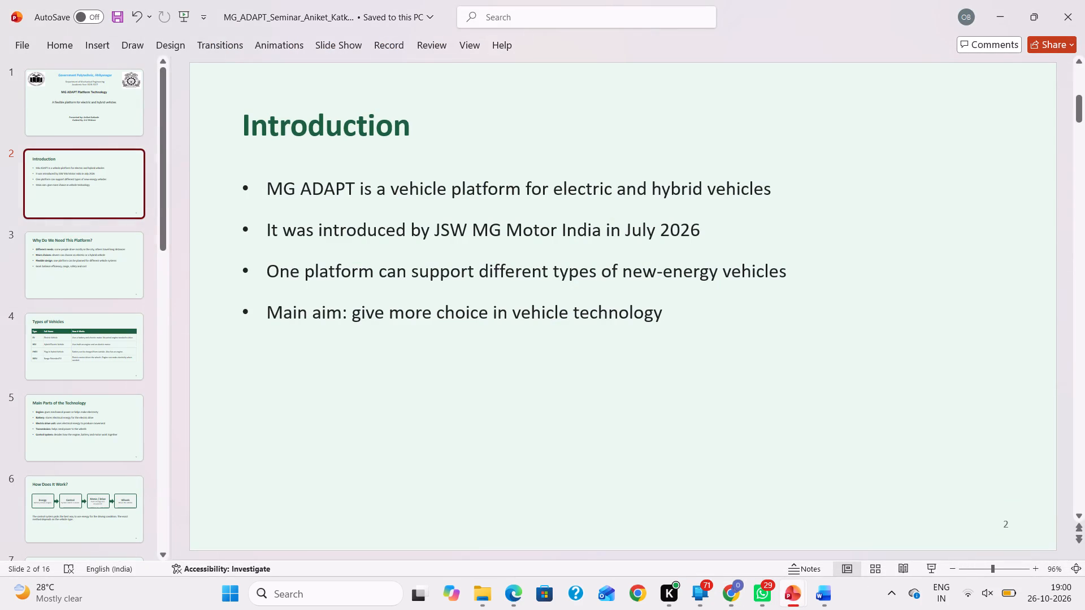
left_click(856, 307)
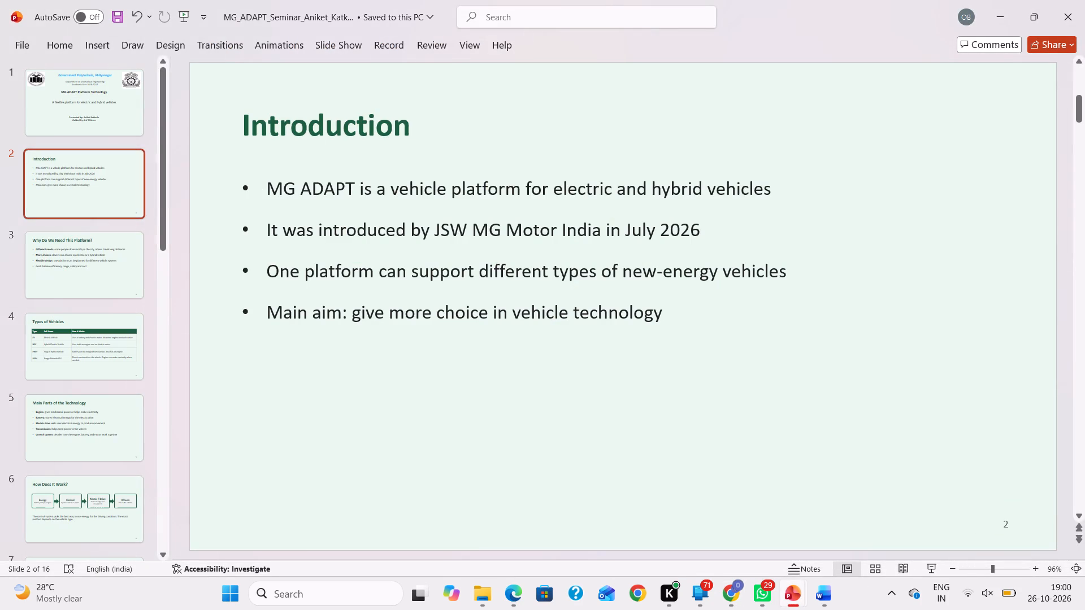
key("v")
key("ctrl+v")
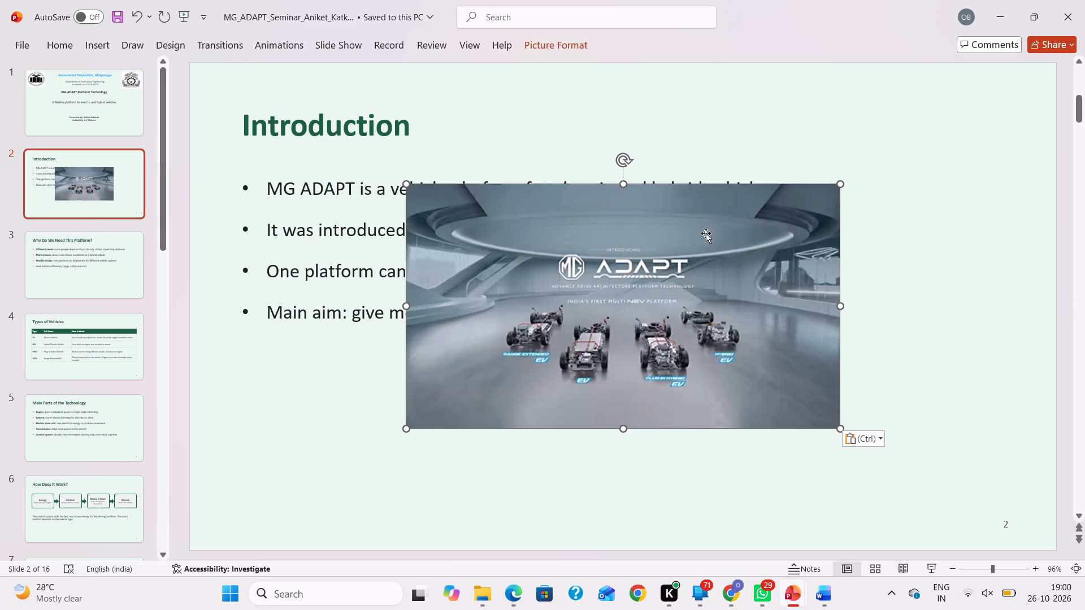
Shrink the pasted ADAPT picture and place it to the right of the "Introduction" bullets, clear of the text.
left_click_drag(620, 182, 630, 195)
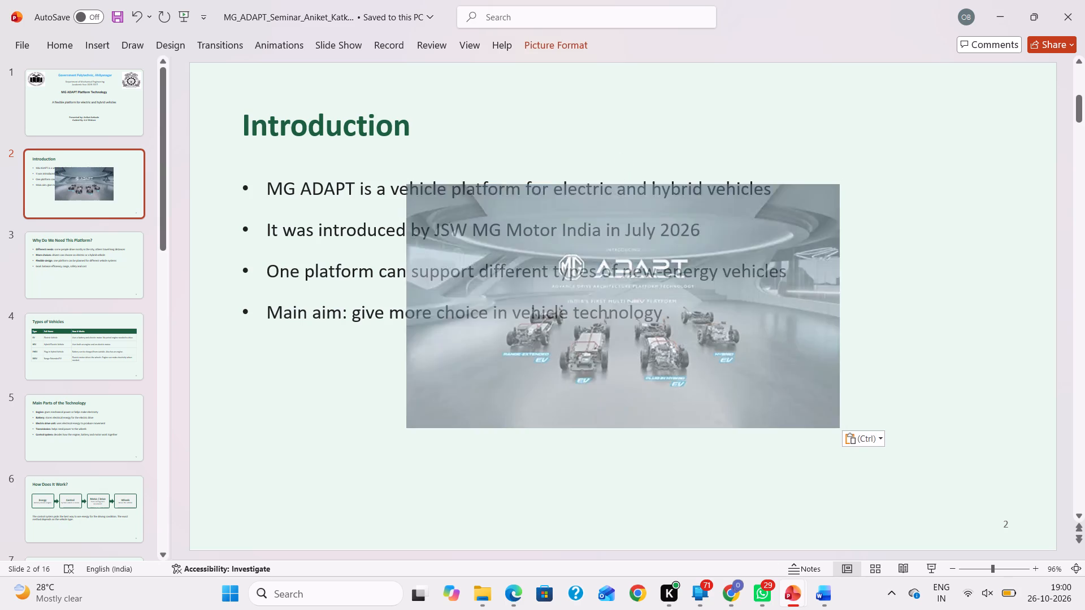
left_click_drag(630, 195, 679, 329)
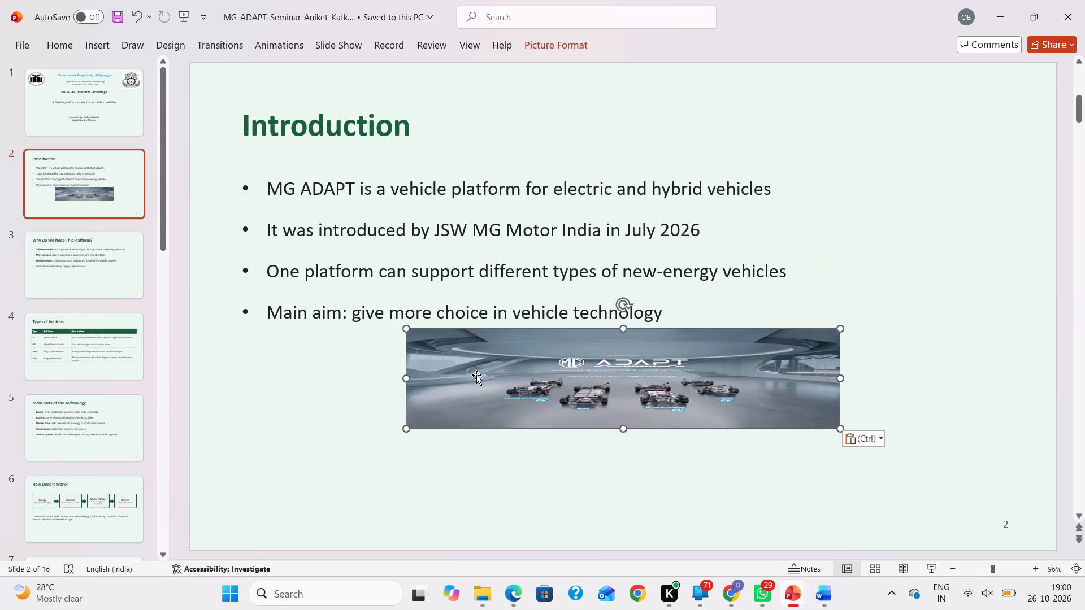
left_click_drag(405, 378, 493, 374)
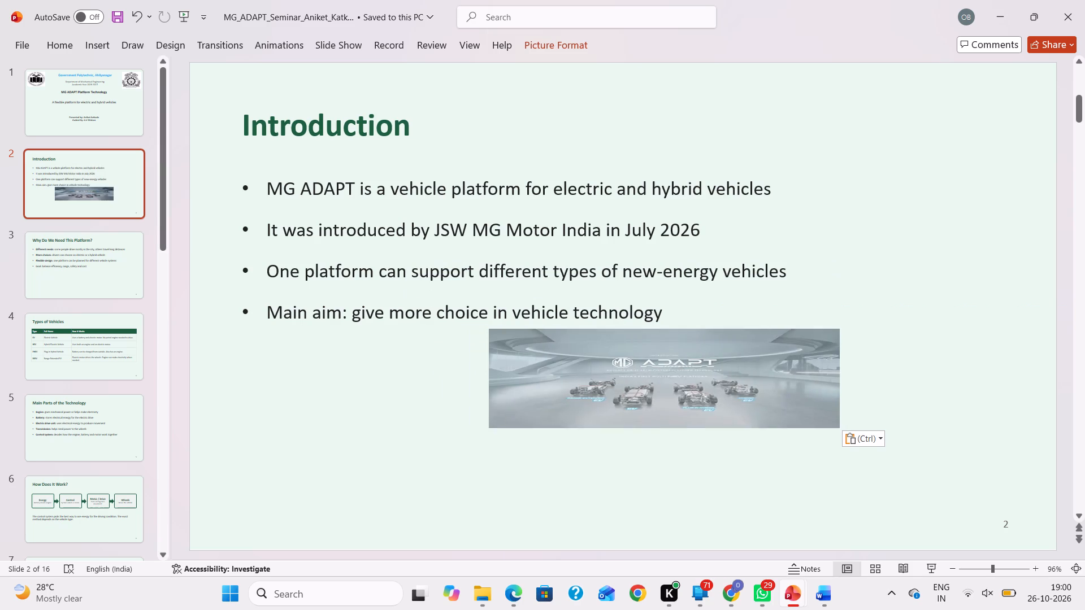
left_click_drag(493, 374, 599, 382)
left_click_drag(656, 382, 836, 255)
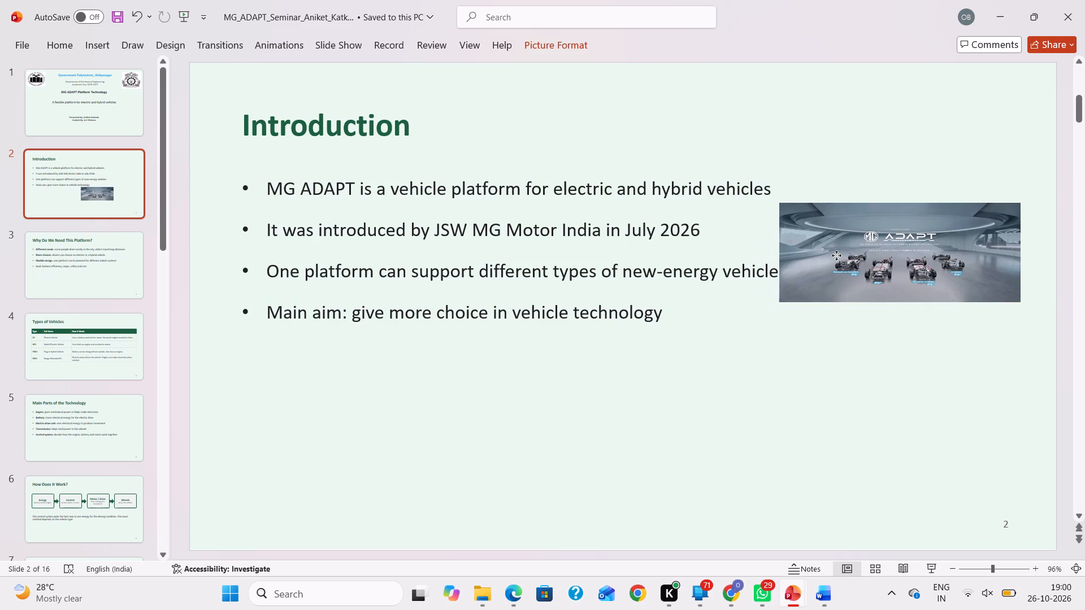
left_click_drag(836, 255, 844, 258)
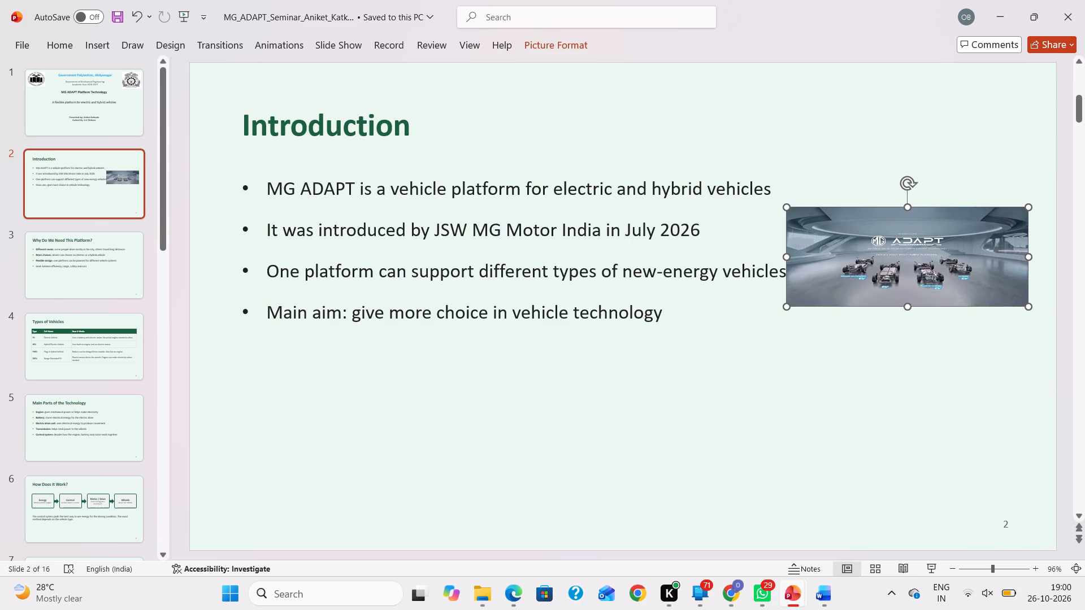
left_click_drag(909, 209, 893, 154)
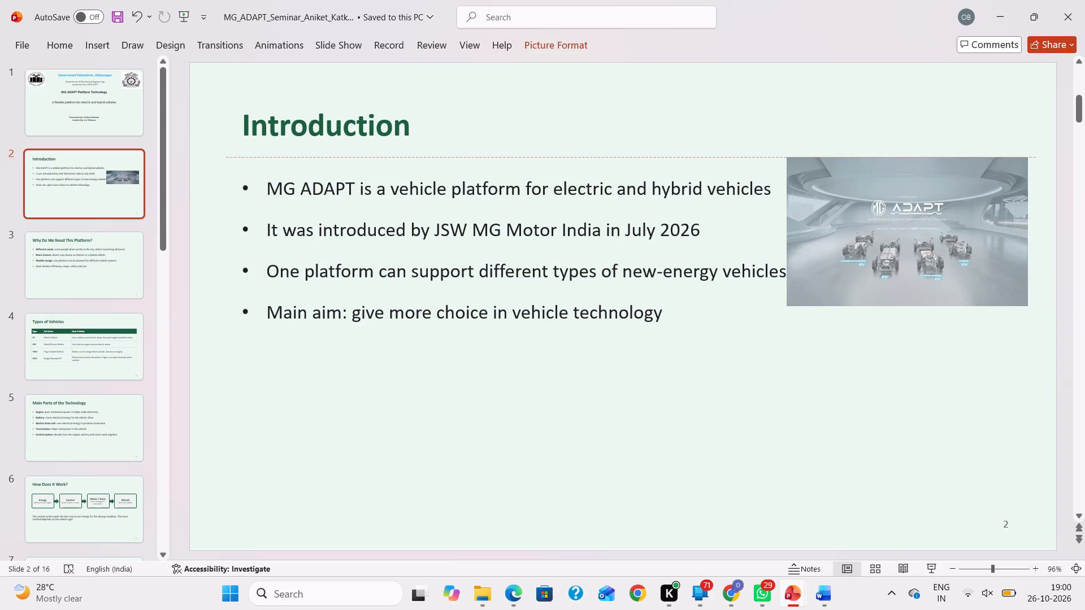
left_click_drag(893, 154, 893, 154)
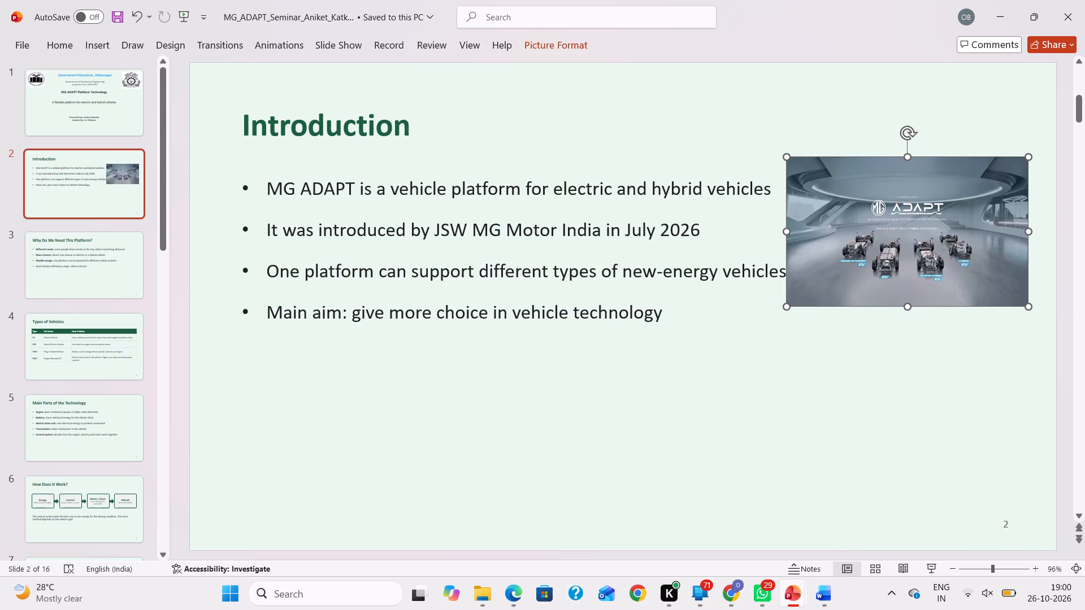
left_click_drag(912, 310, 919, 327)
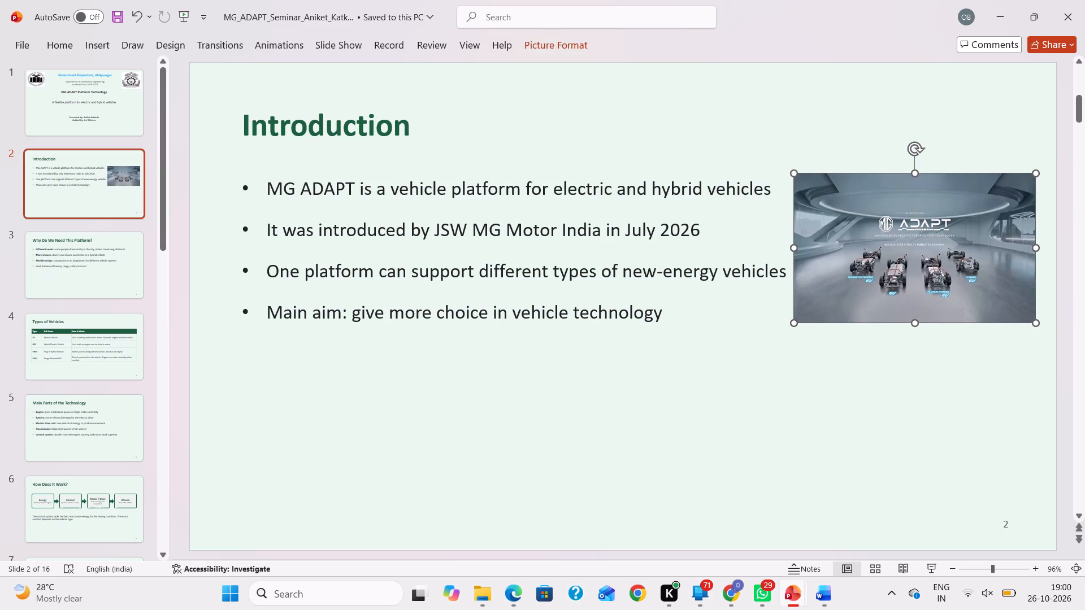
left_click_drag(913, 324, 917, 335)
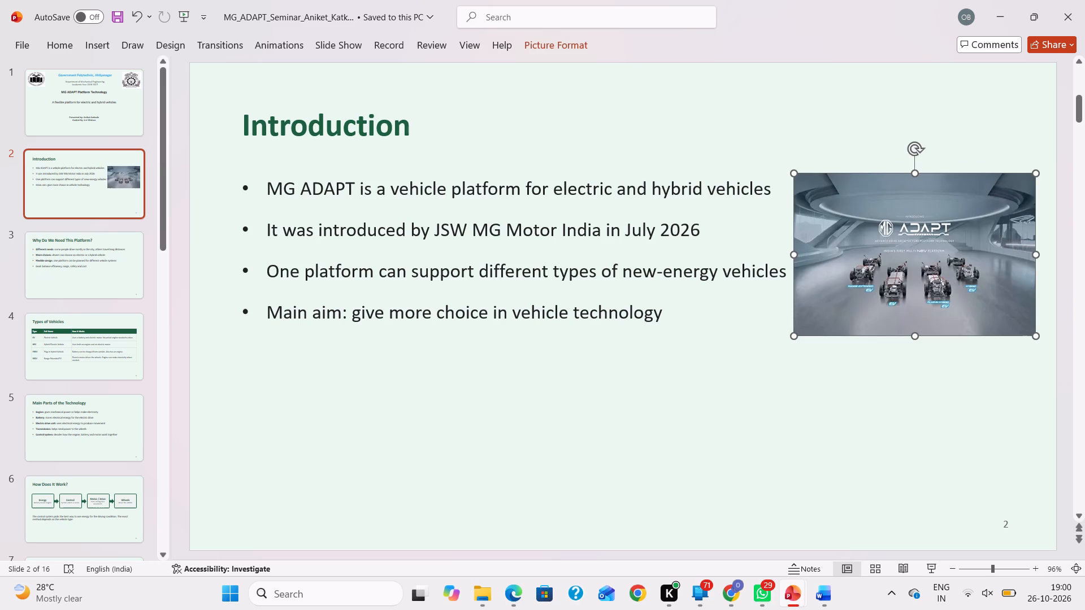
left_click_drag(912, 335, 910, 326)
left_click(849, 339)
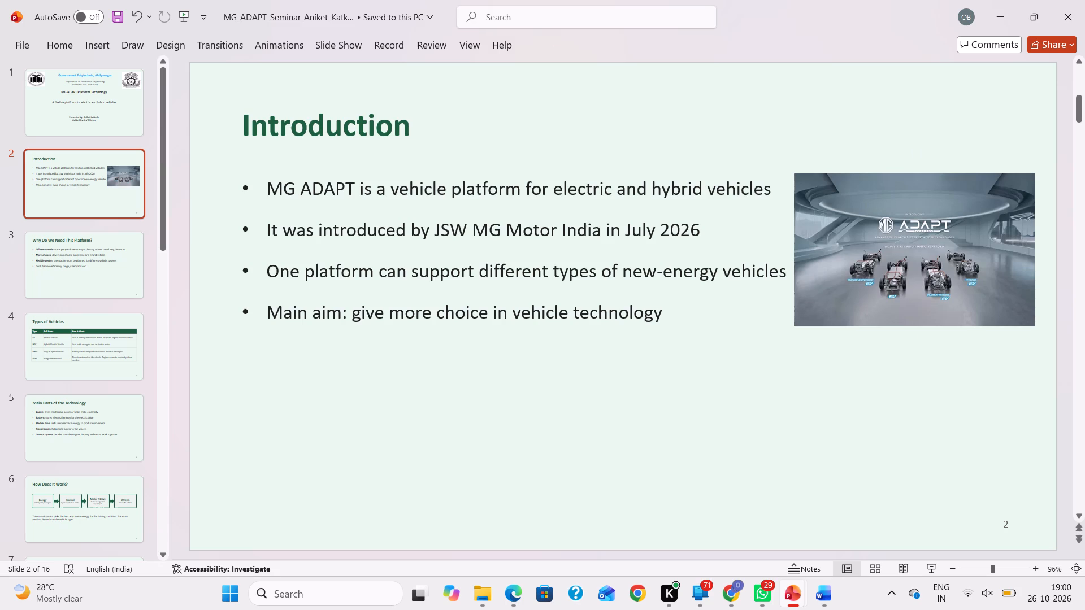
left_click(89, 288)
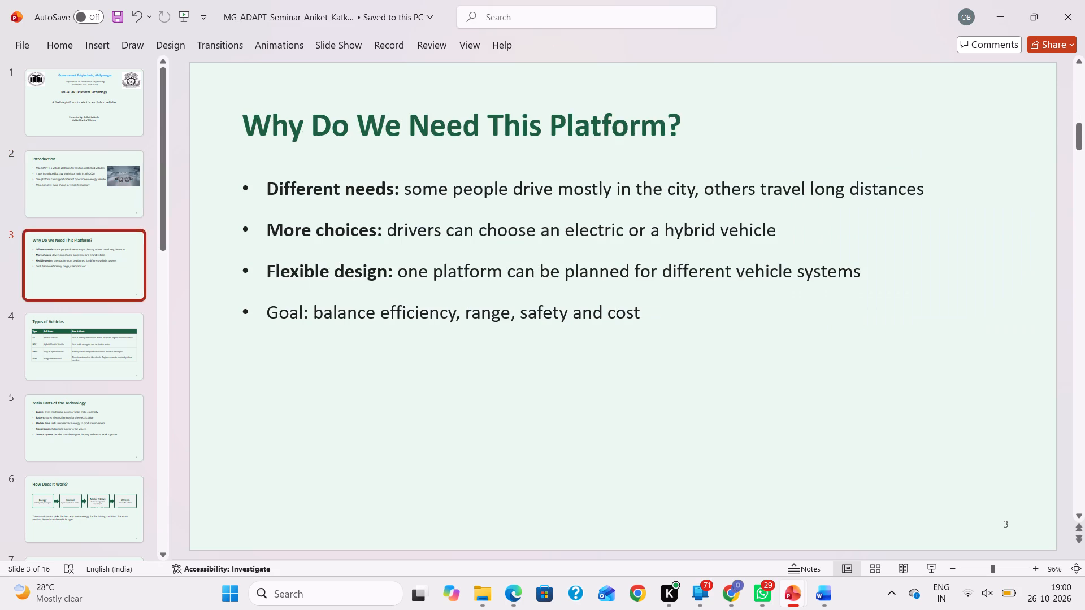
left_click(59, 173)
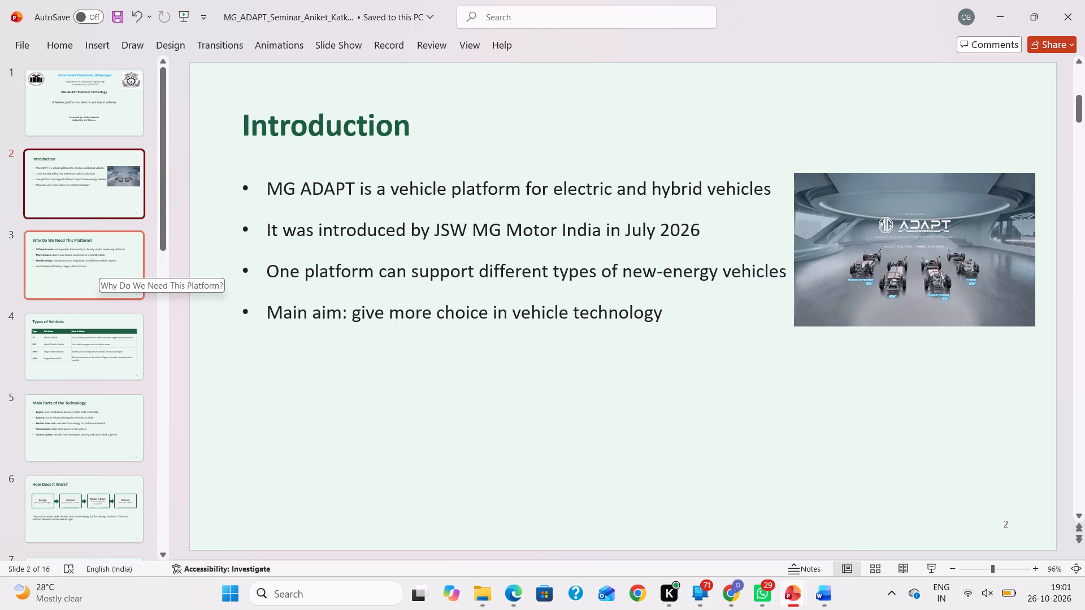
Delete the subtitle text "A flexible platform for electric and hybrid vehicles" from the title slide.
left_click(99, 116)
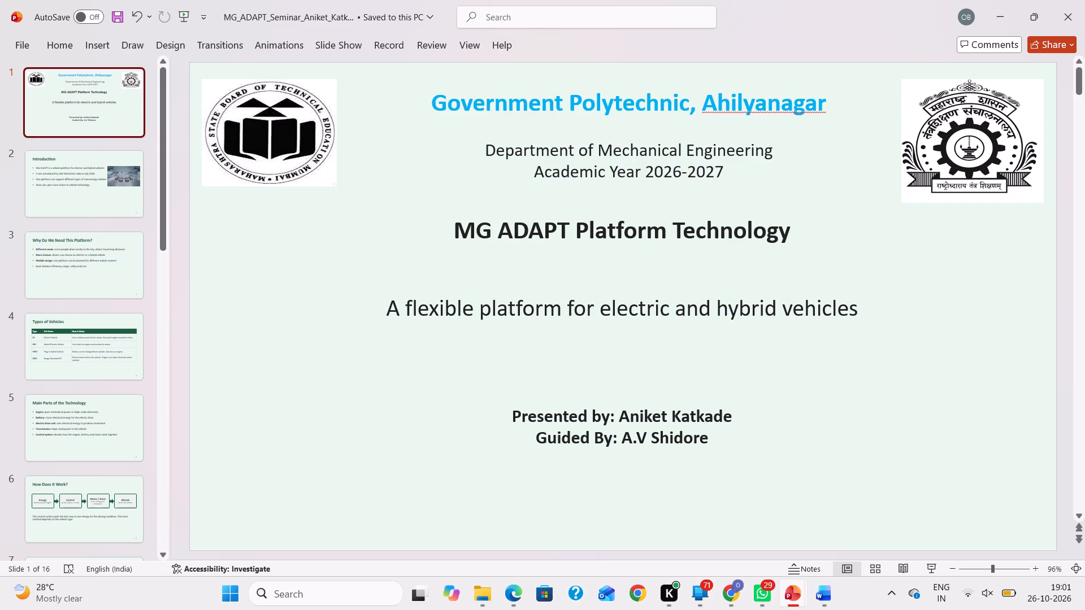
left_click_drag(388, 306, 809, 310)
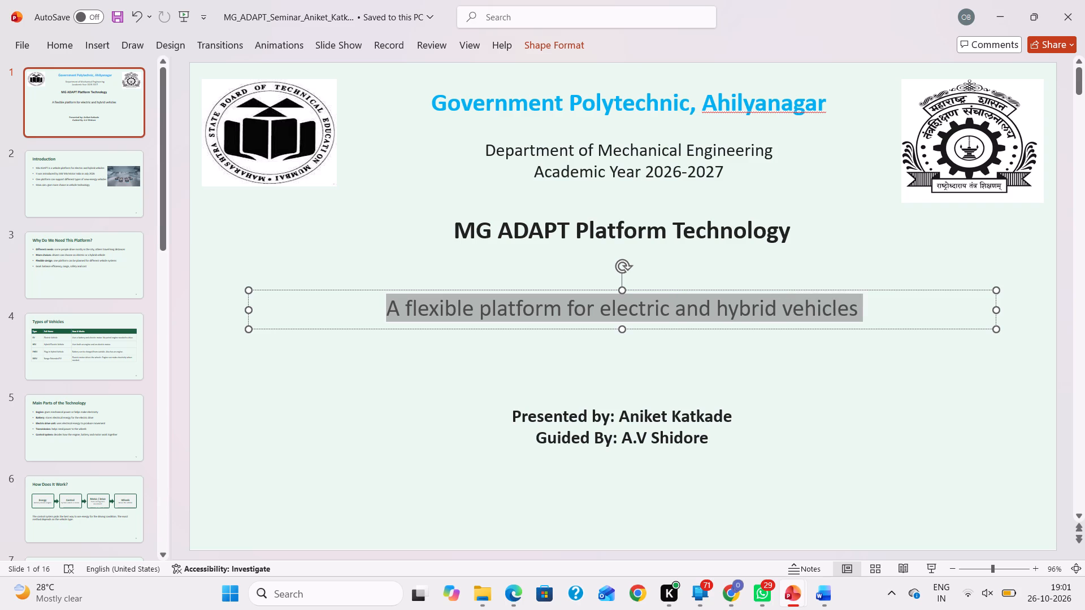
left_click_drag(809, 310, 814, 310)
key("period")
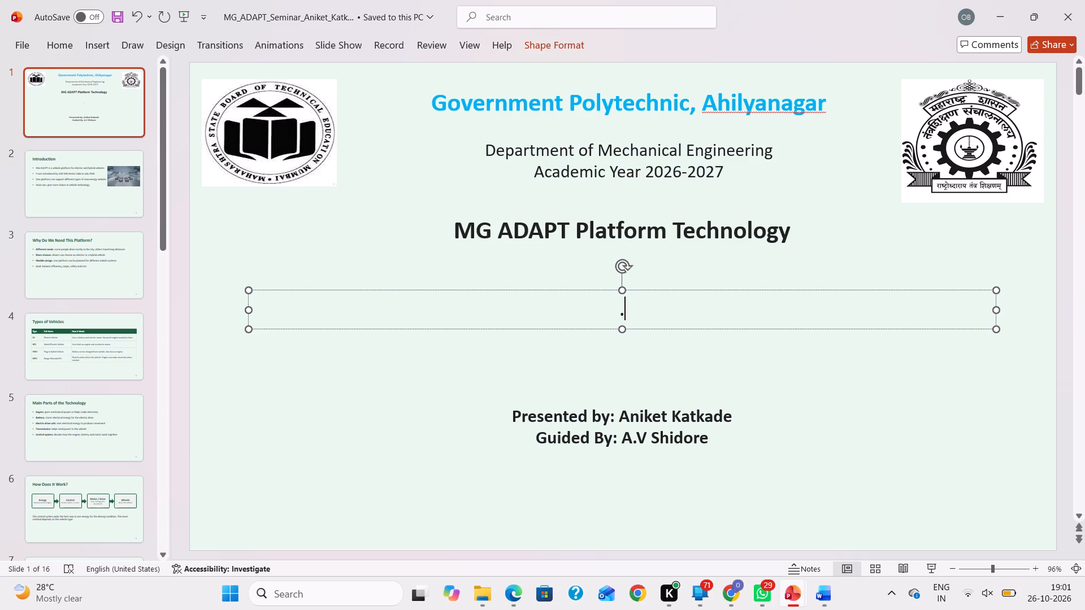
key("BackSpace")
key("BackSpace")
Extend the title box downward so "MG ADAPT Platform Technology" sits midway between the academic year and the presenter lines.
left_click_drag(449, 232, 784, 260)
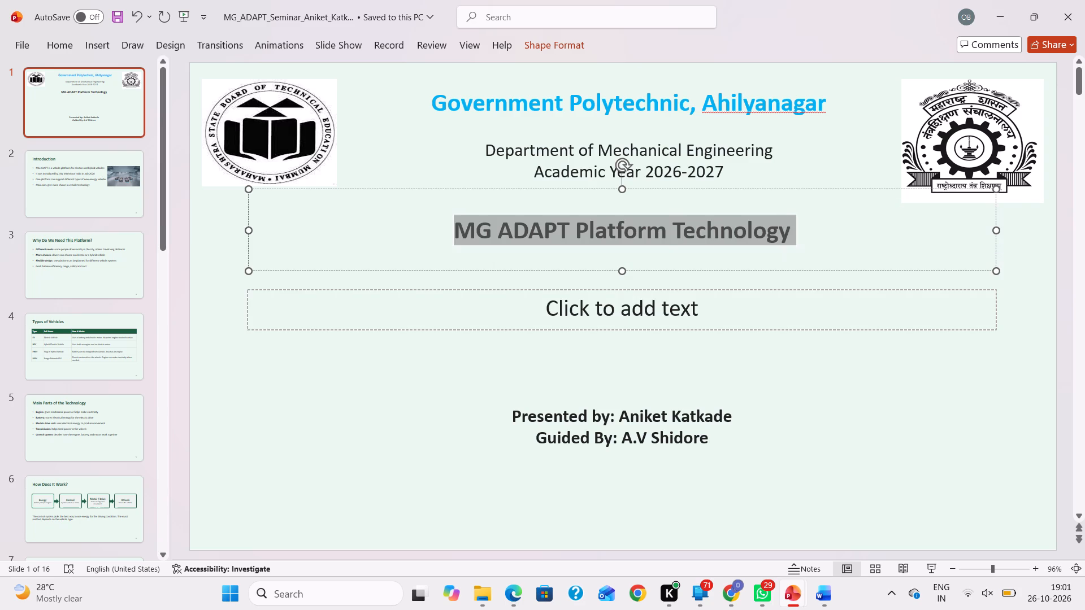
left_click_drag(644, 219, 455, 225)
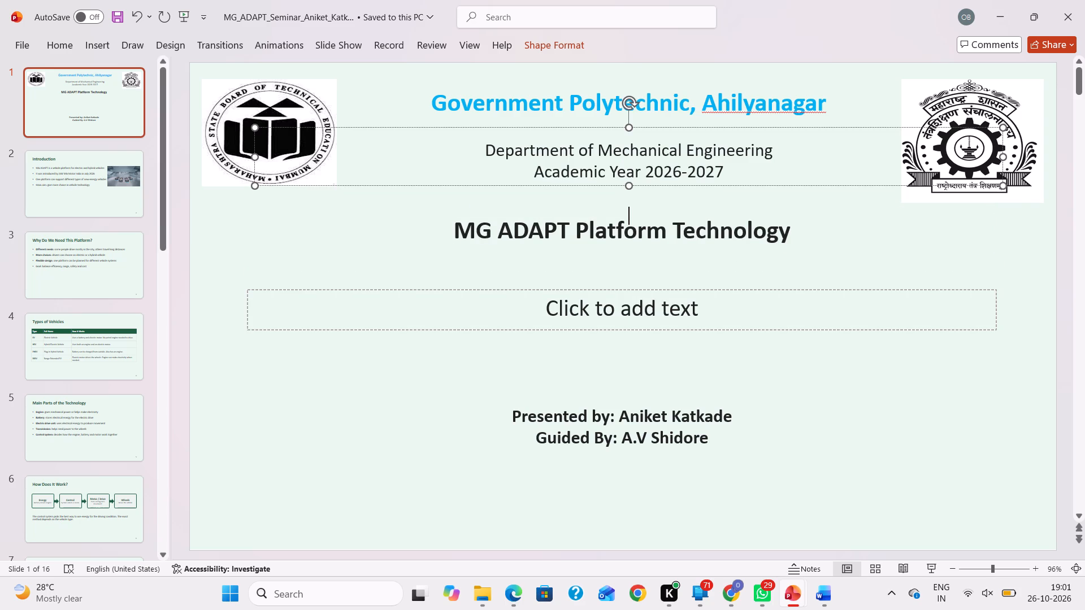
left_click_drag(455, 225, 455, 226)
left_click_drag(455, 226, 727, 222)
left_click_drag(727, 222, 726, 255)
left_click_drag(726, 255, 469, 234)
double_click(469, 234)
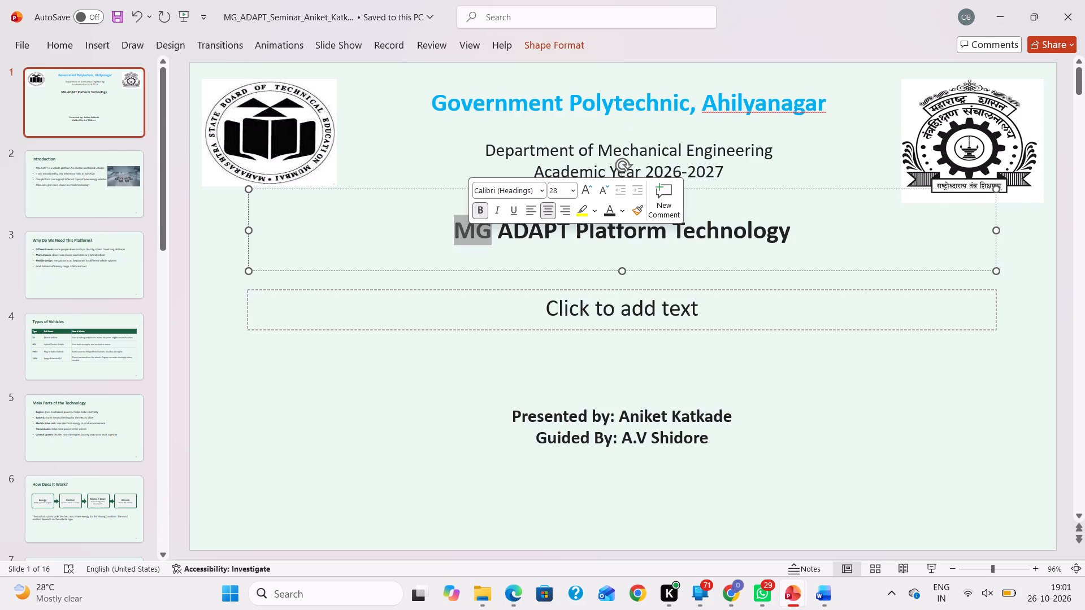
left_click_drag(620, 249, 621, 258)
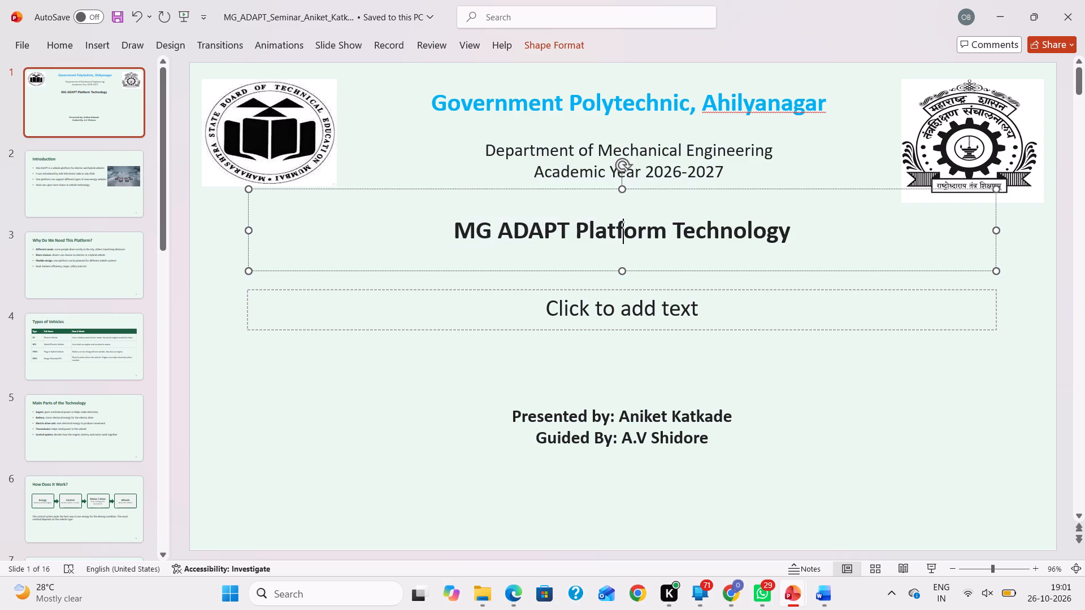
left_click_drag(621, 258, 623, 268)
left_click_drag(623, 269, 625, 299)
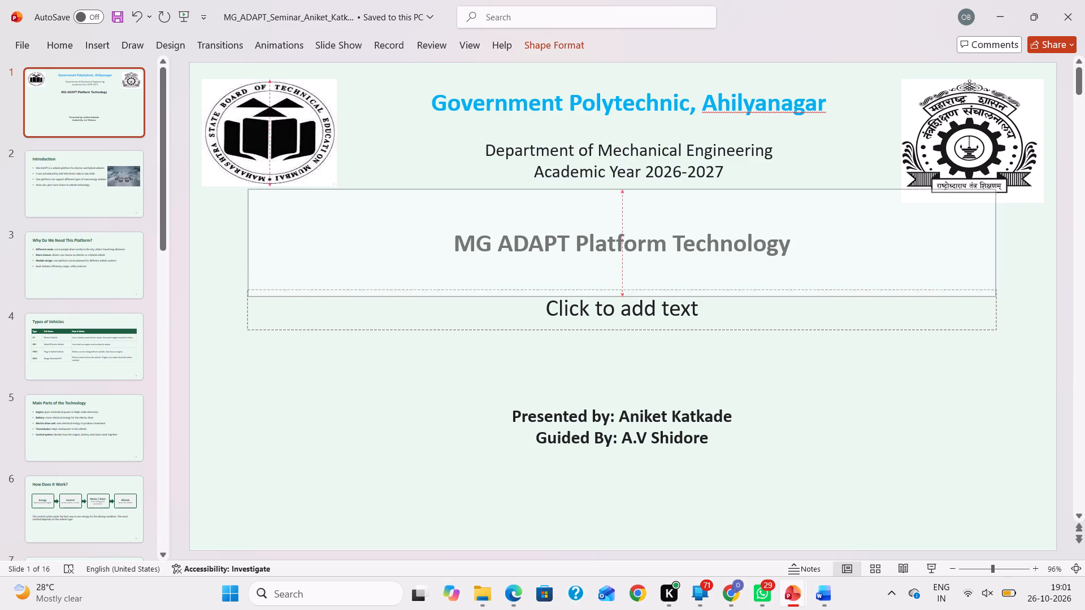
left_click_drag(625, 299, 639, 459)
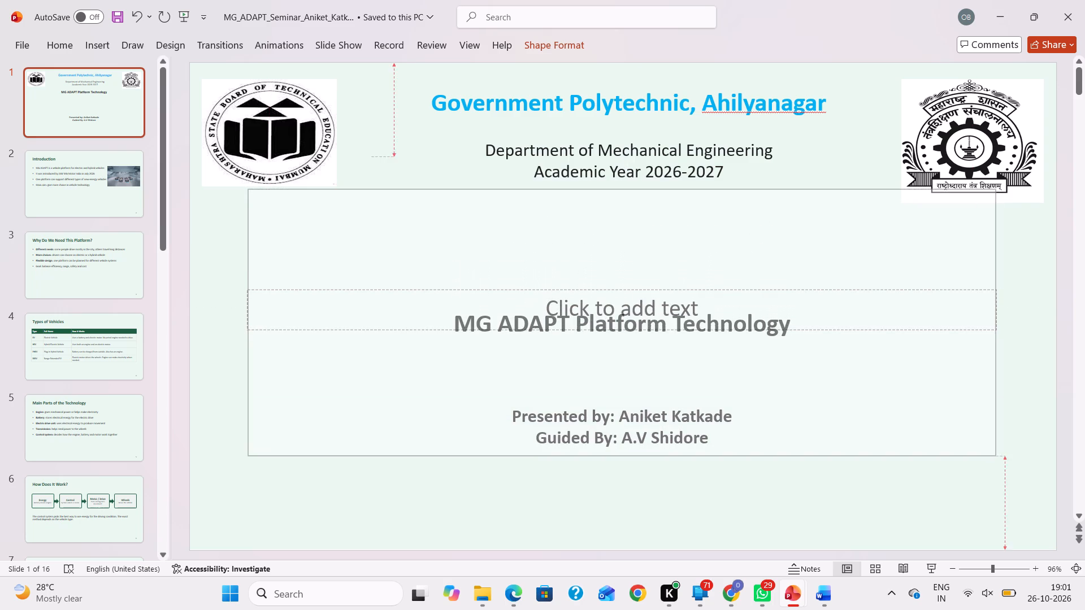
left_click_drag(639, 459, 622, 441)
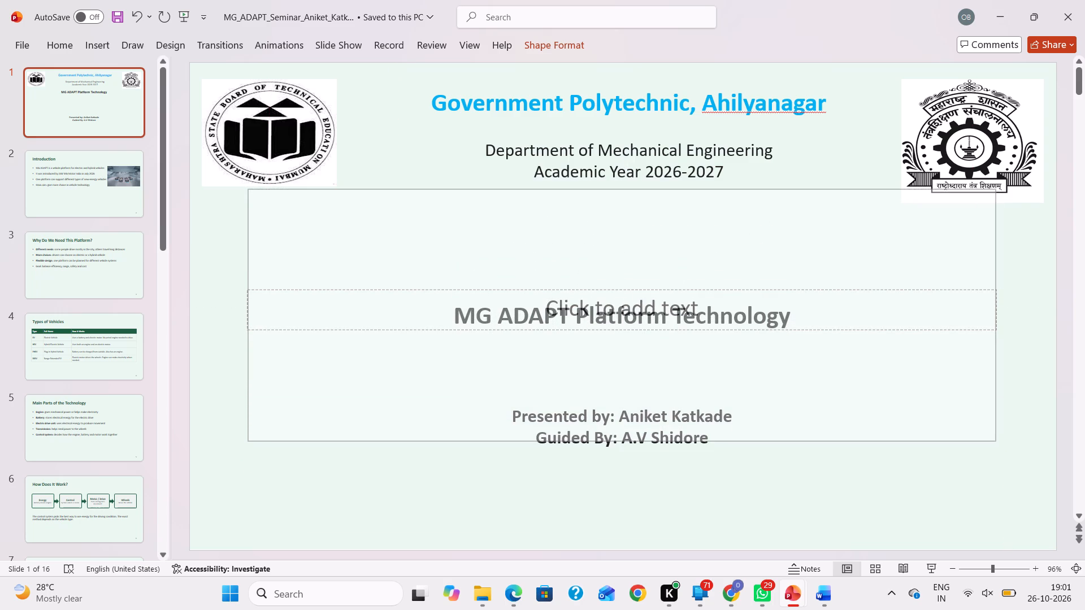
left_click_drag(622, 441, 617, 430)
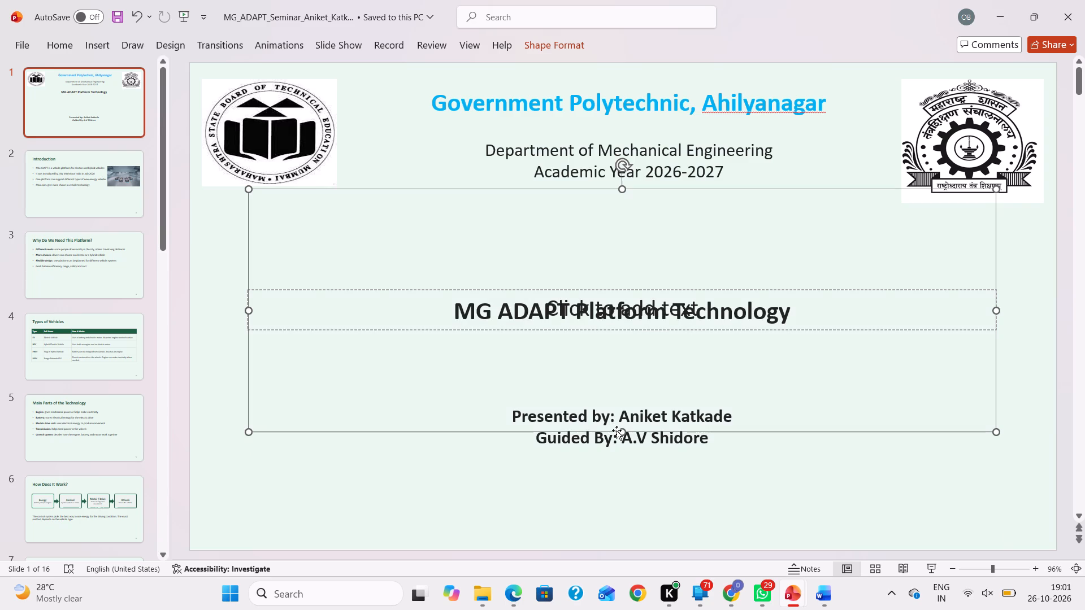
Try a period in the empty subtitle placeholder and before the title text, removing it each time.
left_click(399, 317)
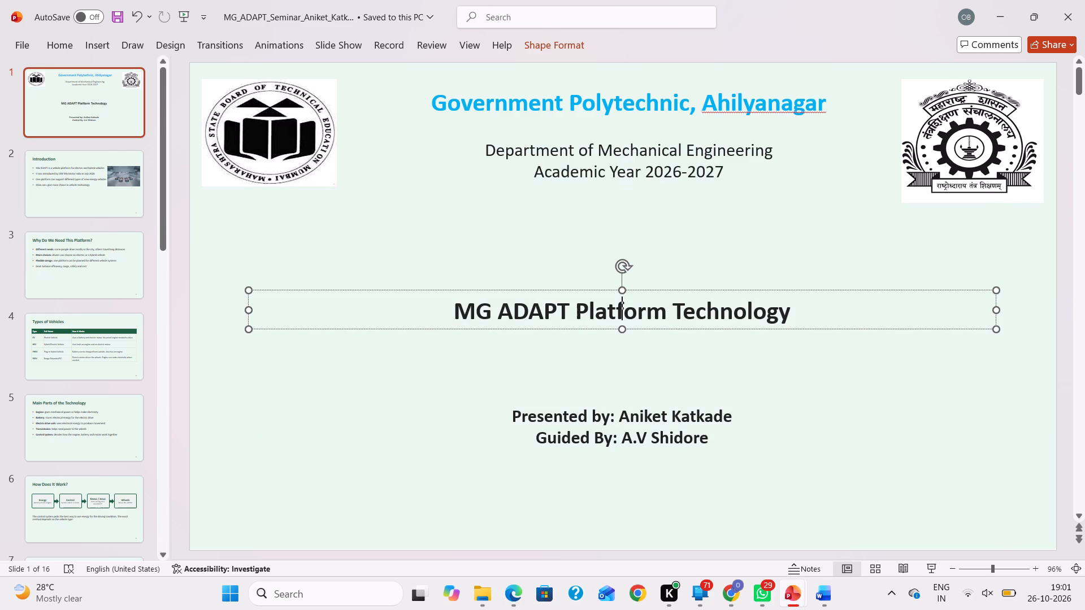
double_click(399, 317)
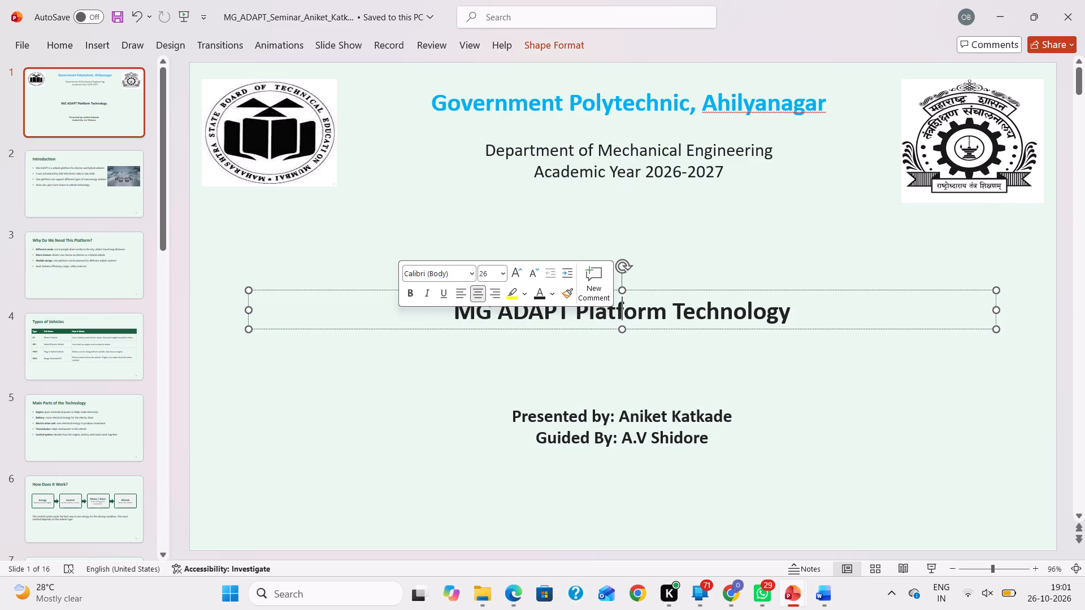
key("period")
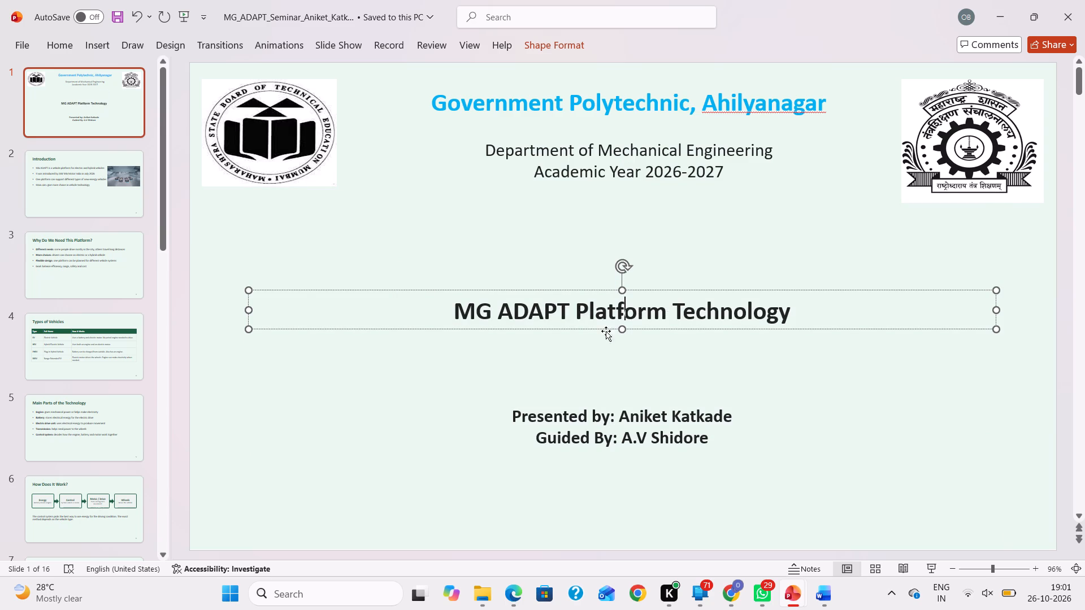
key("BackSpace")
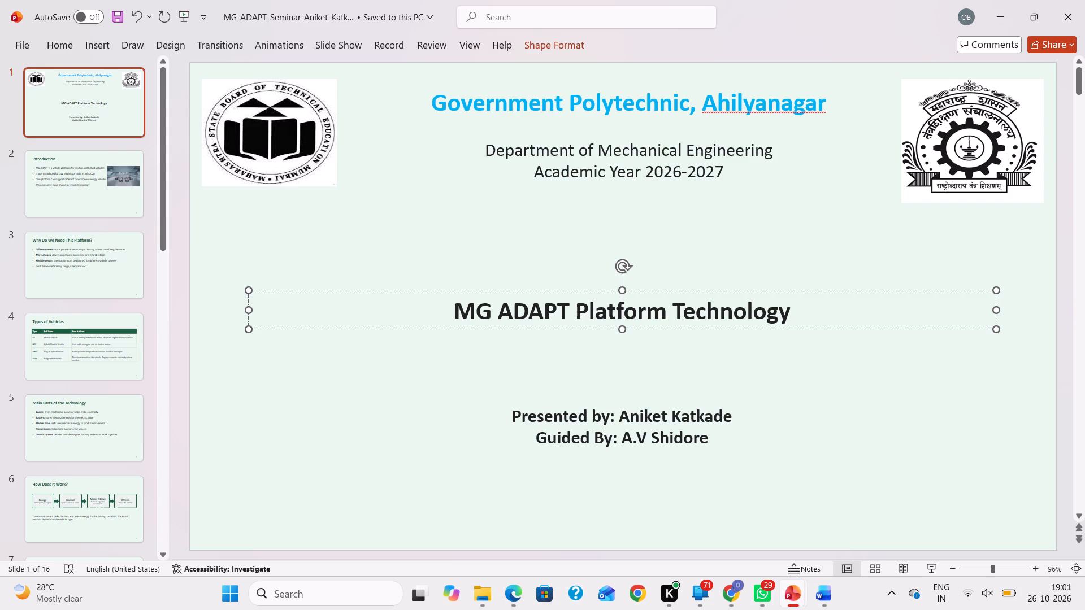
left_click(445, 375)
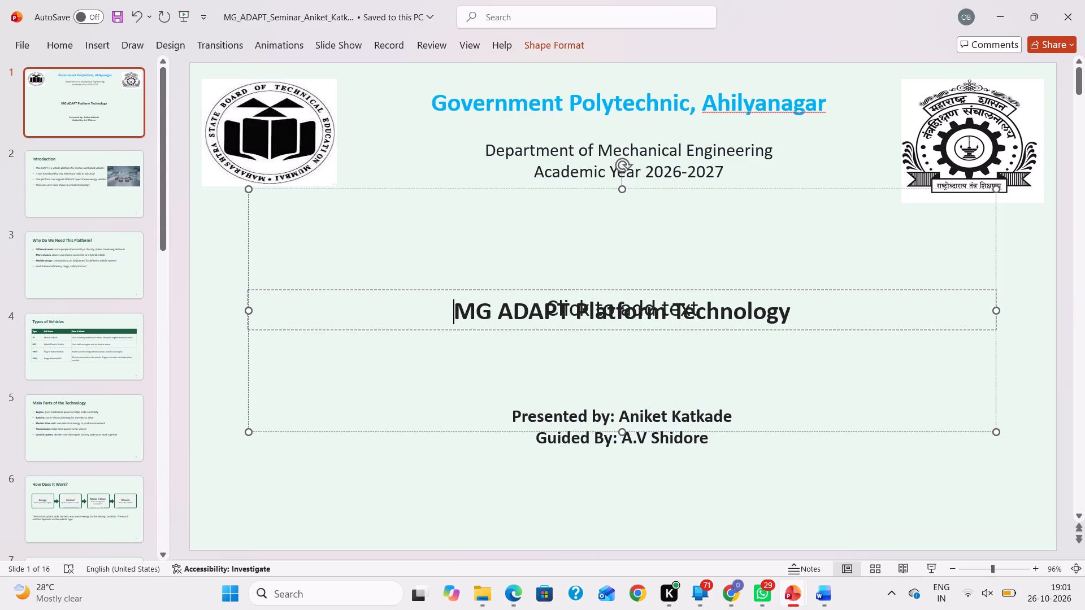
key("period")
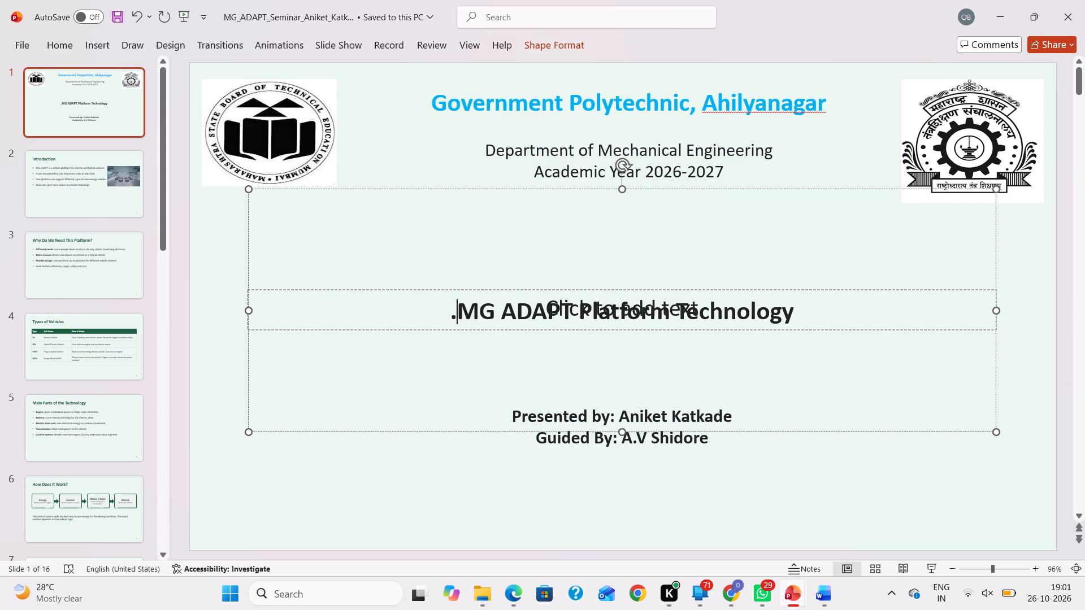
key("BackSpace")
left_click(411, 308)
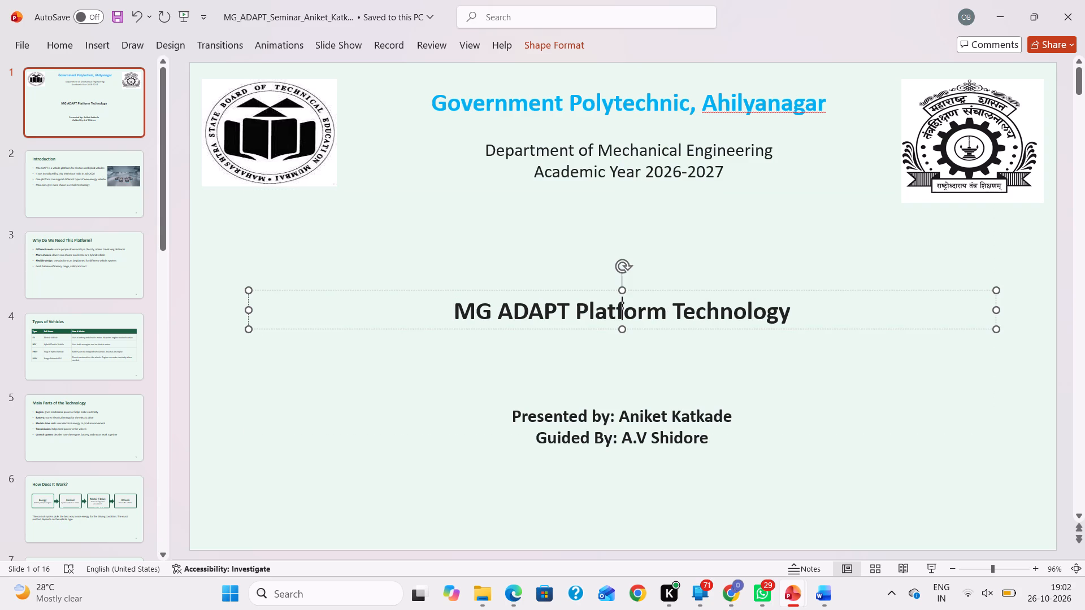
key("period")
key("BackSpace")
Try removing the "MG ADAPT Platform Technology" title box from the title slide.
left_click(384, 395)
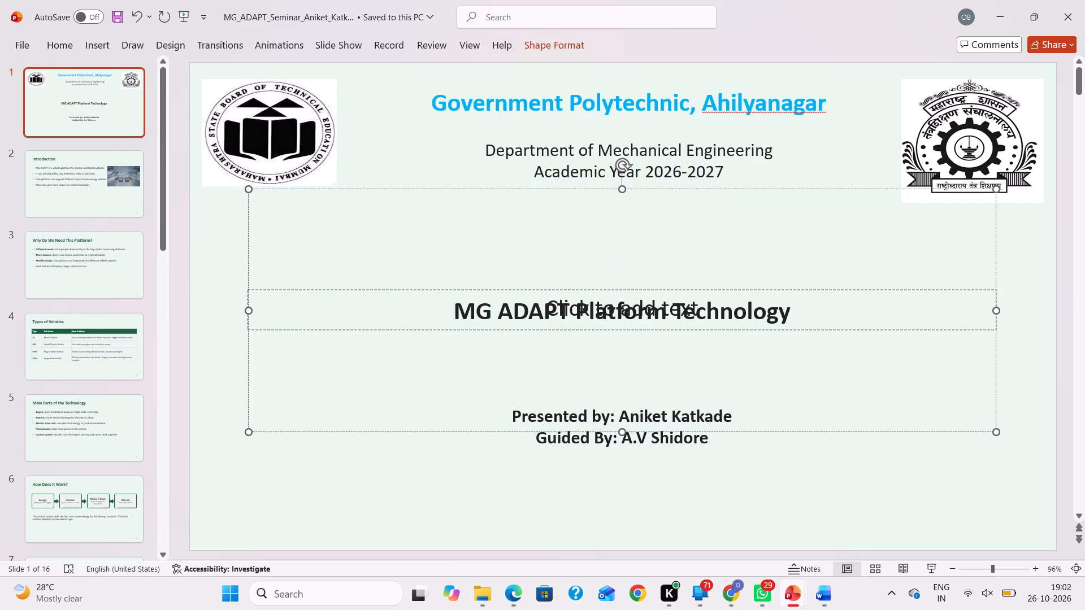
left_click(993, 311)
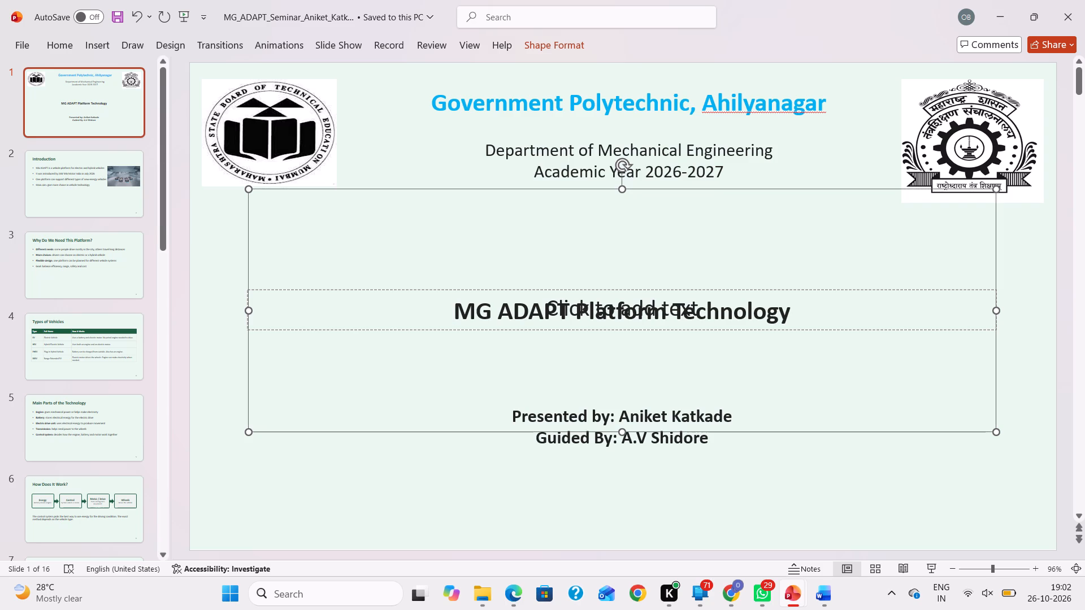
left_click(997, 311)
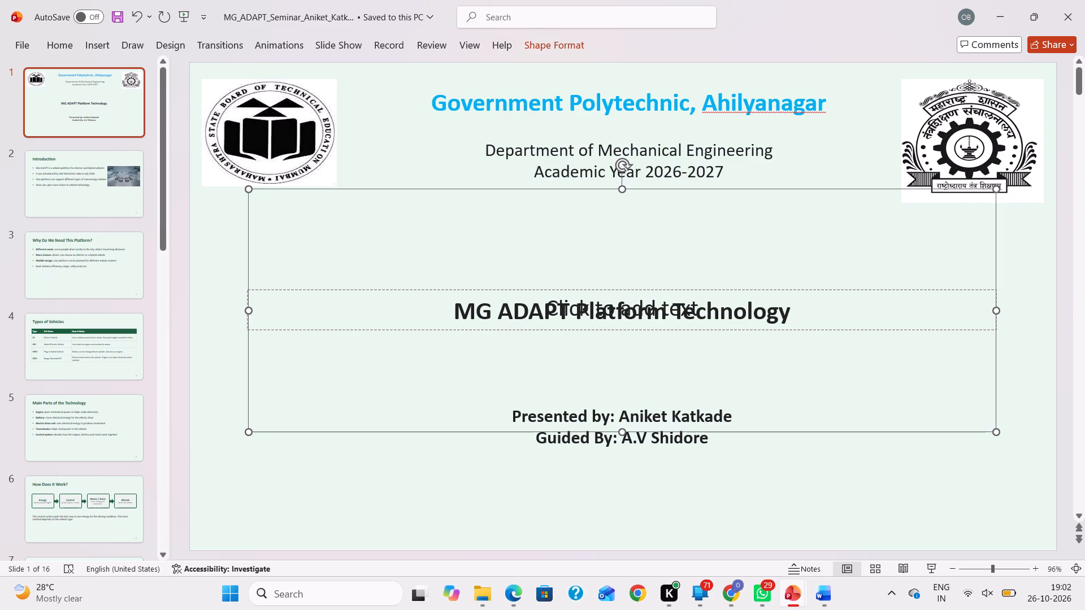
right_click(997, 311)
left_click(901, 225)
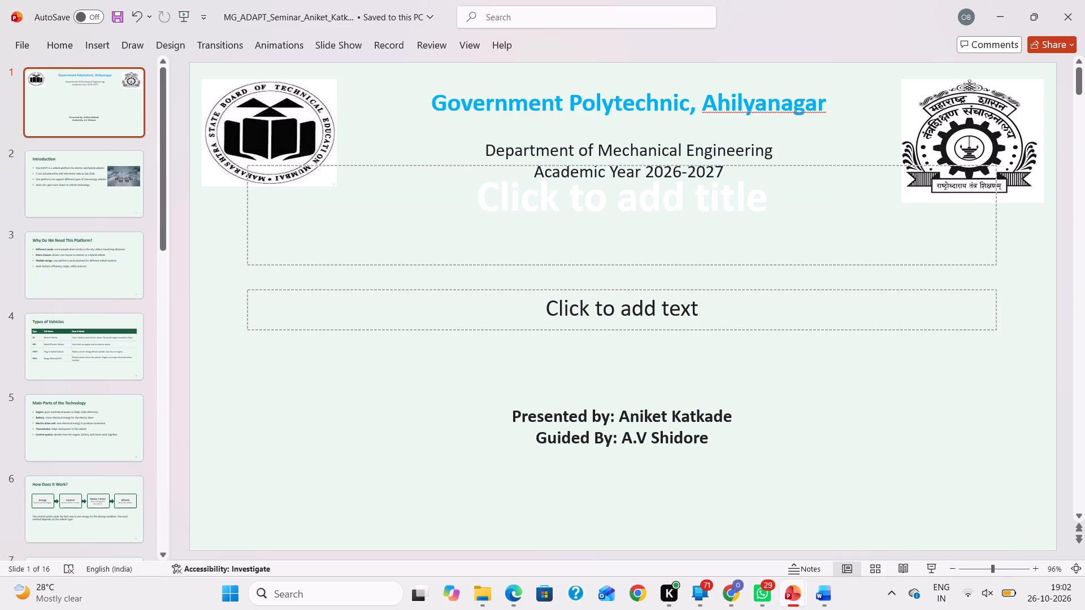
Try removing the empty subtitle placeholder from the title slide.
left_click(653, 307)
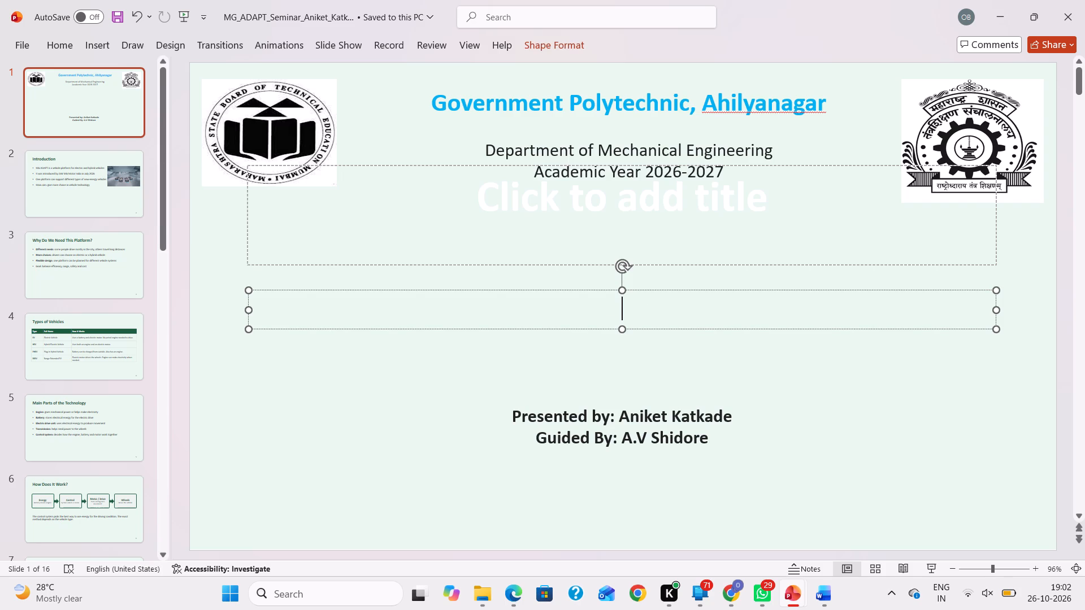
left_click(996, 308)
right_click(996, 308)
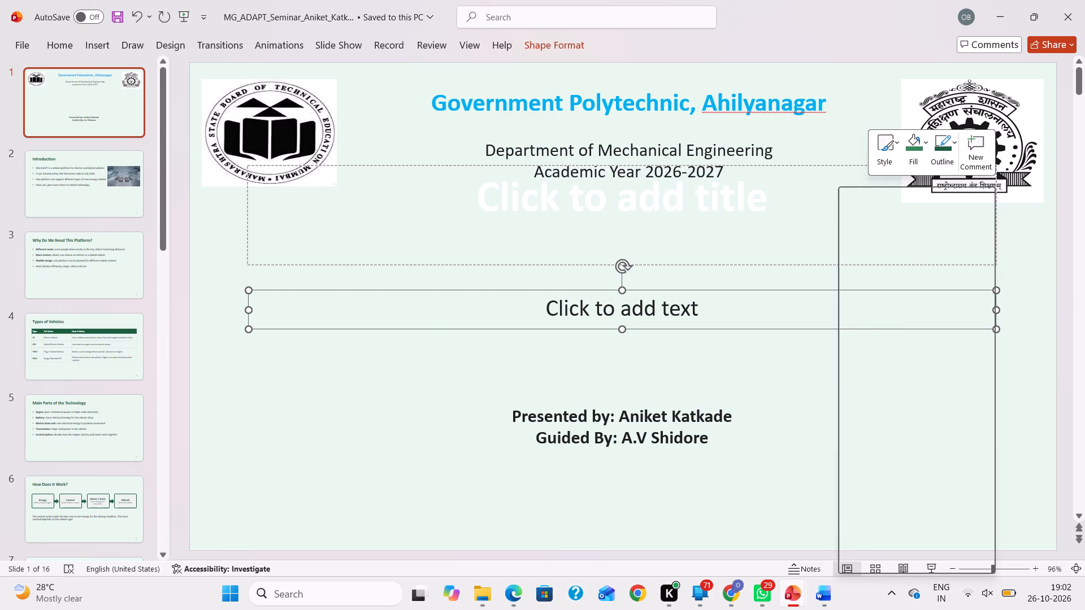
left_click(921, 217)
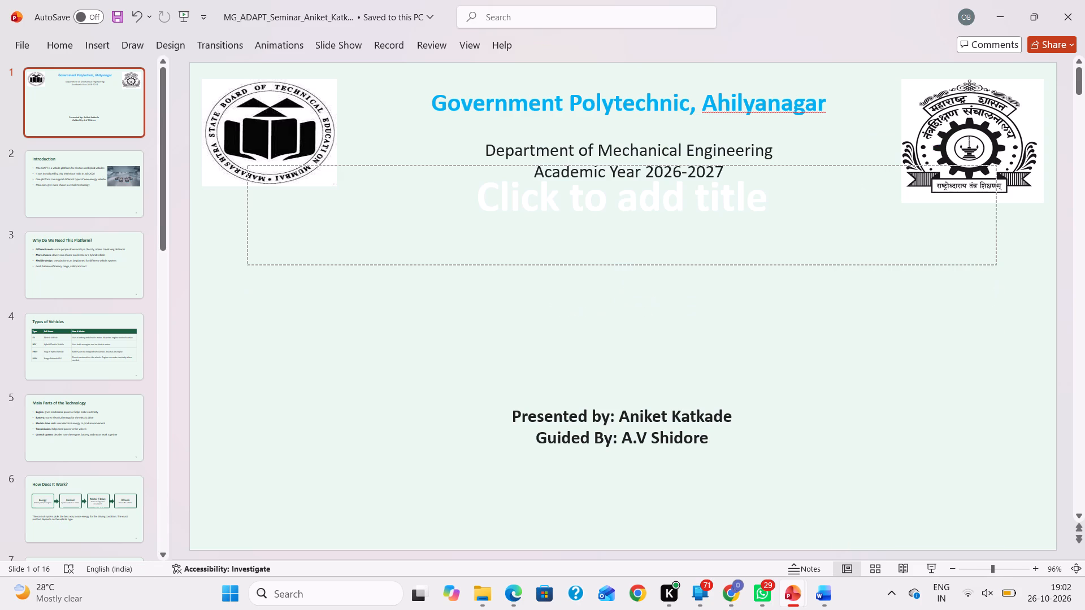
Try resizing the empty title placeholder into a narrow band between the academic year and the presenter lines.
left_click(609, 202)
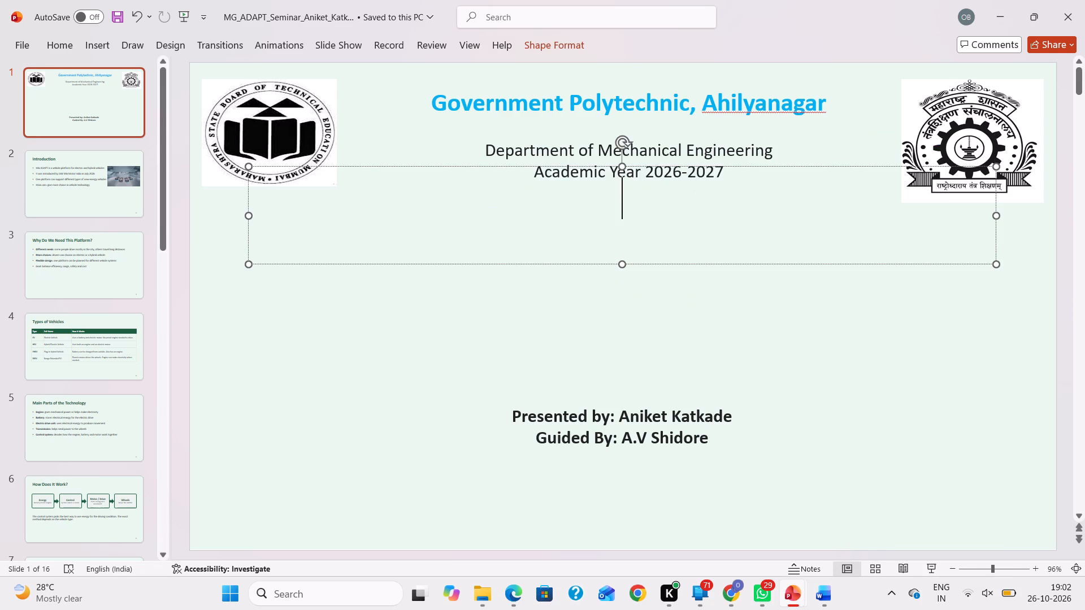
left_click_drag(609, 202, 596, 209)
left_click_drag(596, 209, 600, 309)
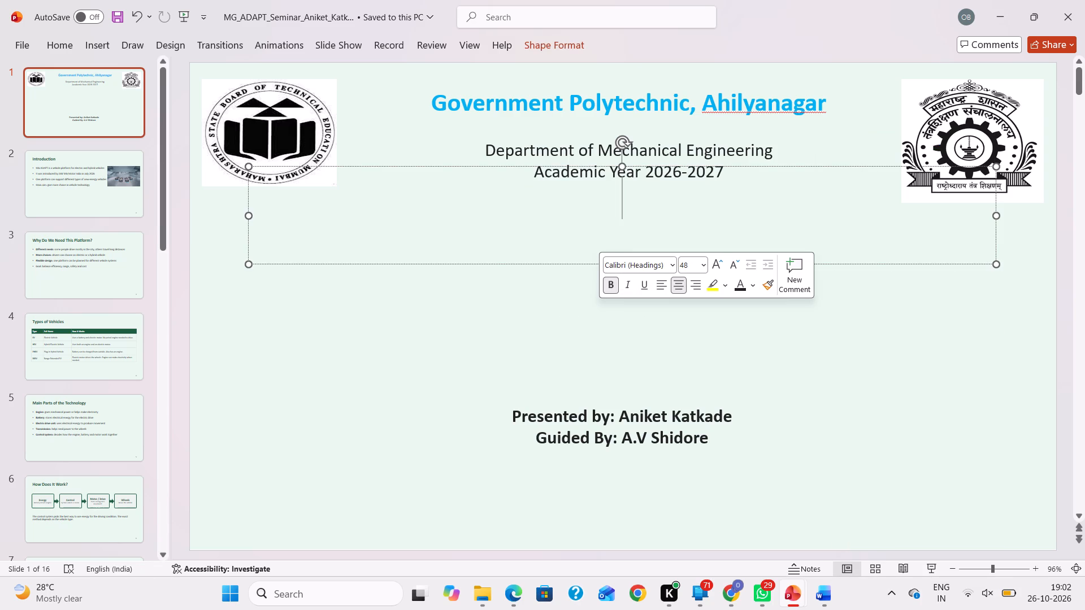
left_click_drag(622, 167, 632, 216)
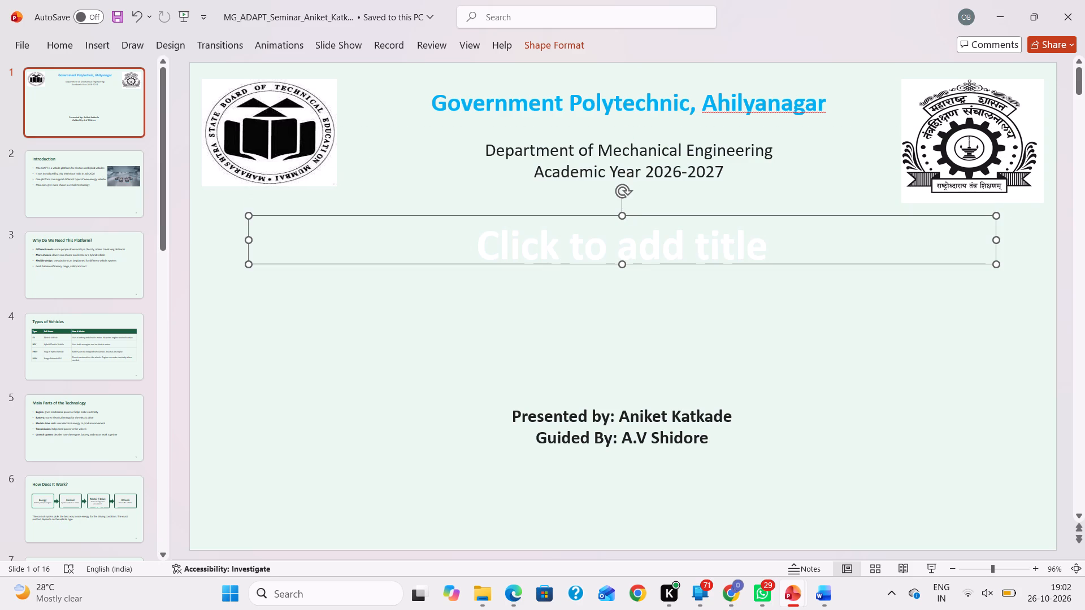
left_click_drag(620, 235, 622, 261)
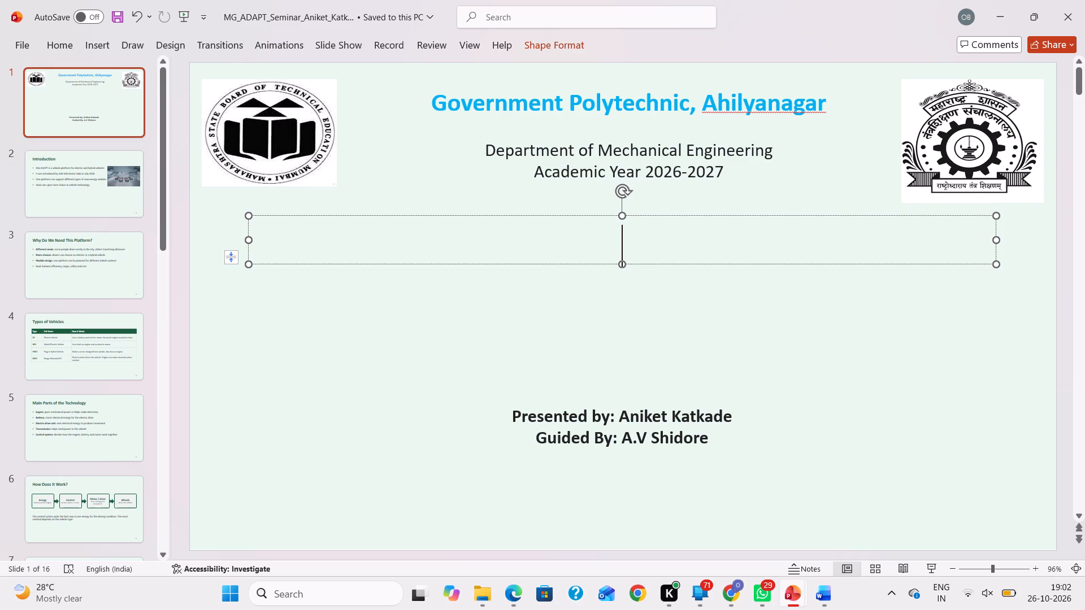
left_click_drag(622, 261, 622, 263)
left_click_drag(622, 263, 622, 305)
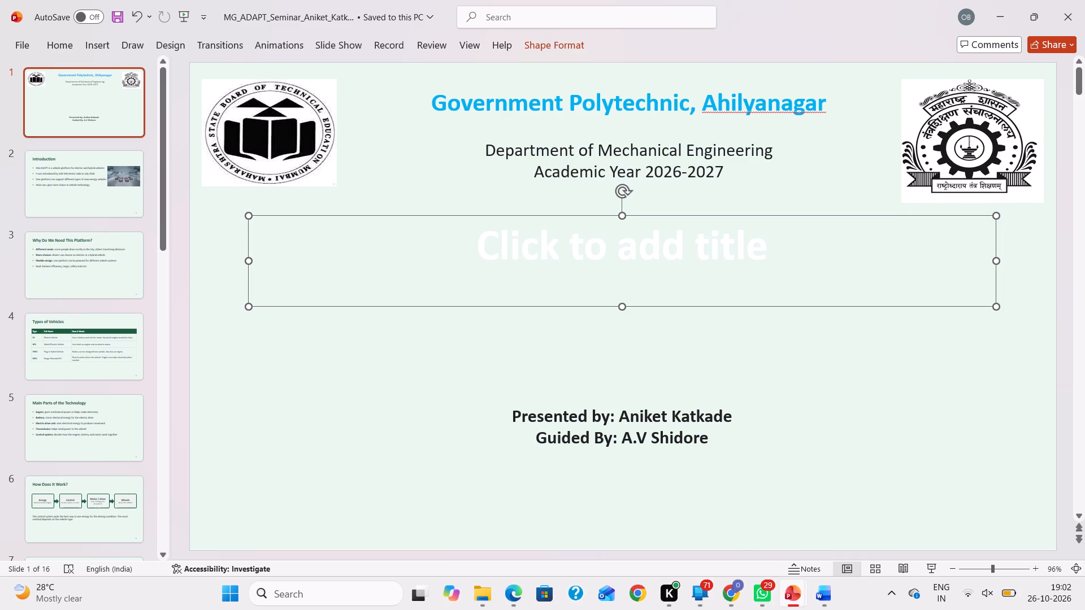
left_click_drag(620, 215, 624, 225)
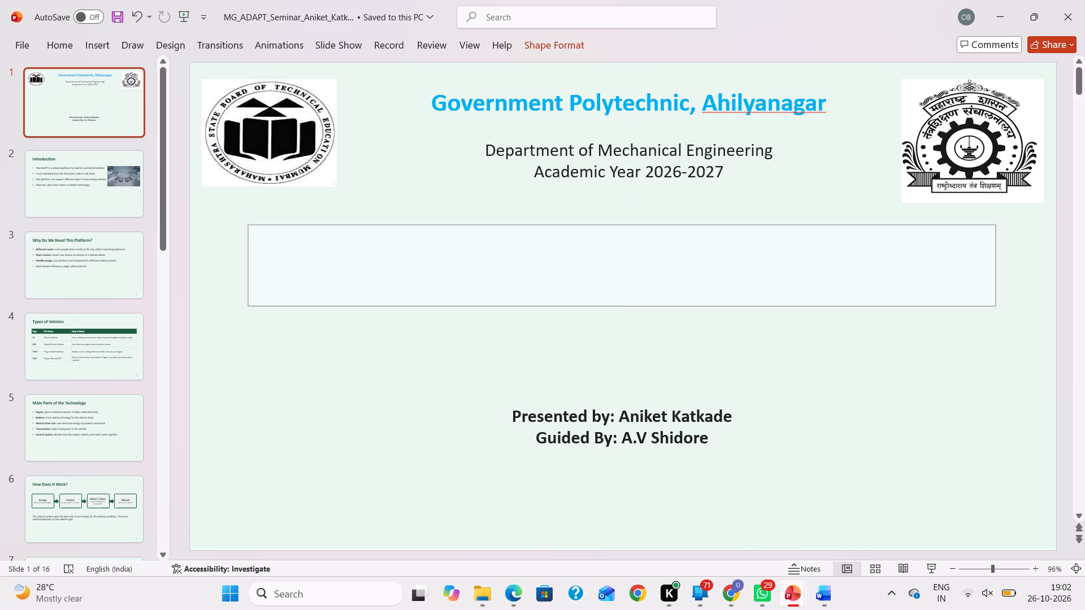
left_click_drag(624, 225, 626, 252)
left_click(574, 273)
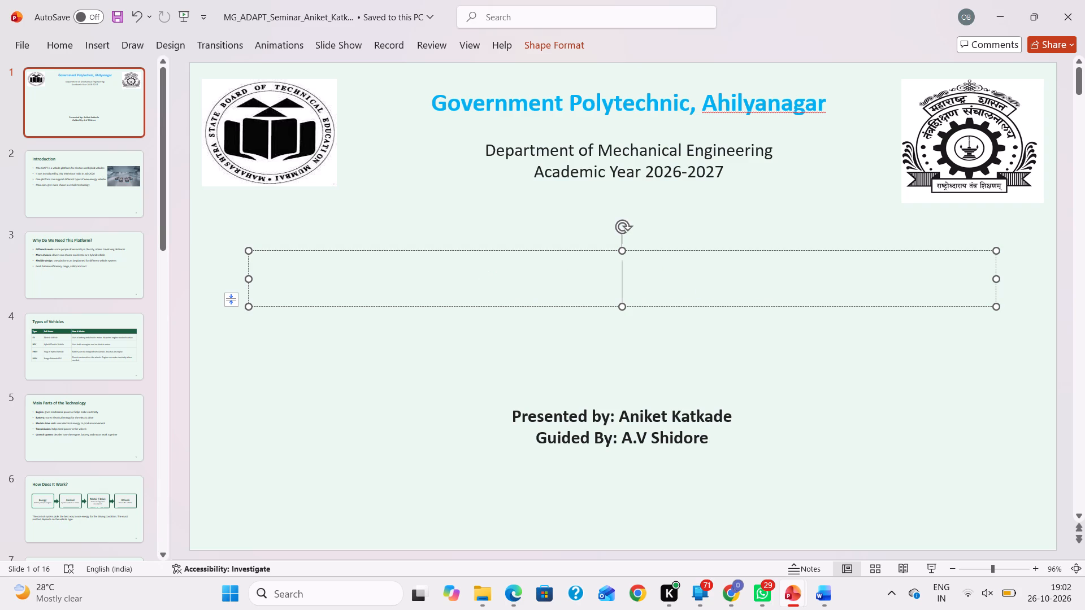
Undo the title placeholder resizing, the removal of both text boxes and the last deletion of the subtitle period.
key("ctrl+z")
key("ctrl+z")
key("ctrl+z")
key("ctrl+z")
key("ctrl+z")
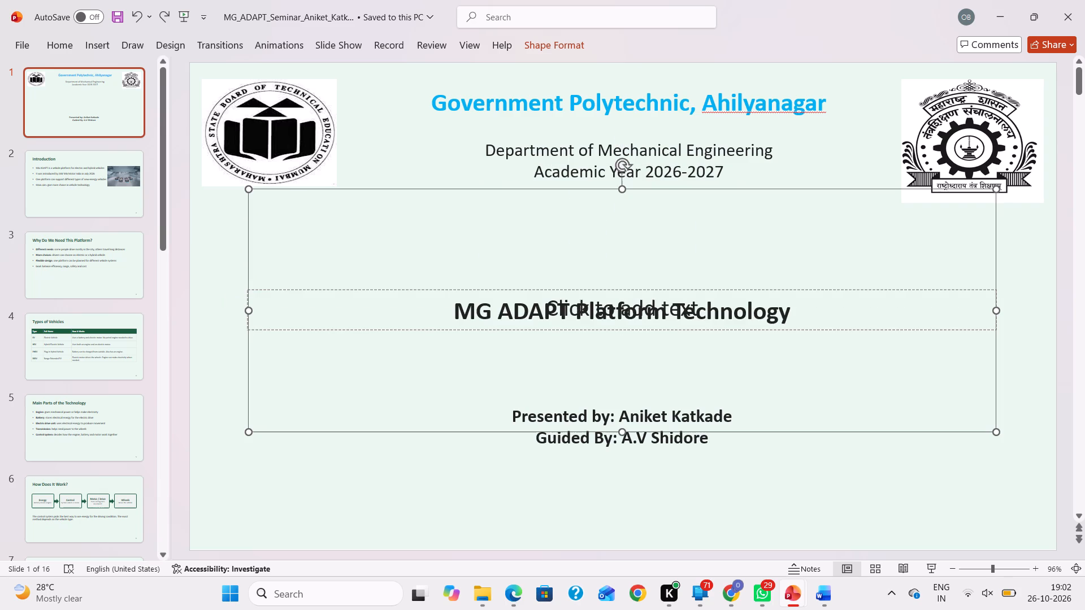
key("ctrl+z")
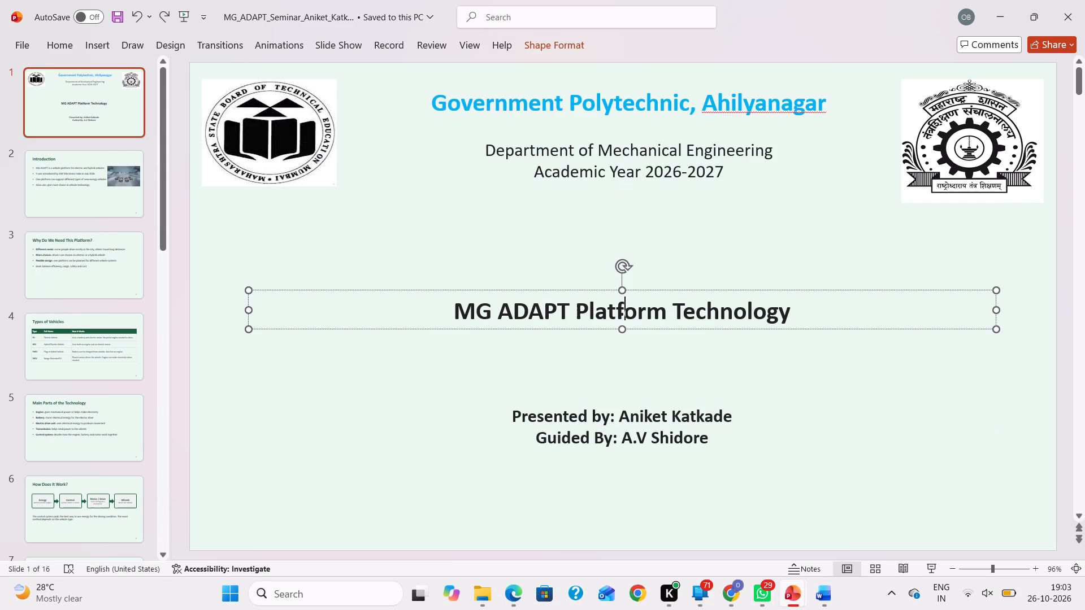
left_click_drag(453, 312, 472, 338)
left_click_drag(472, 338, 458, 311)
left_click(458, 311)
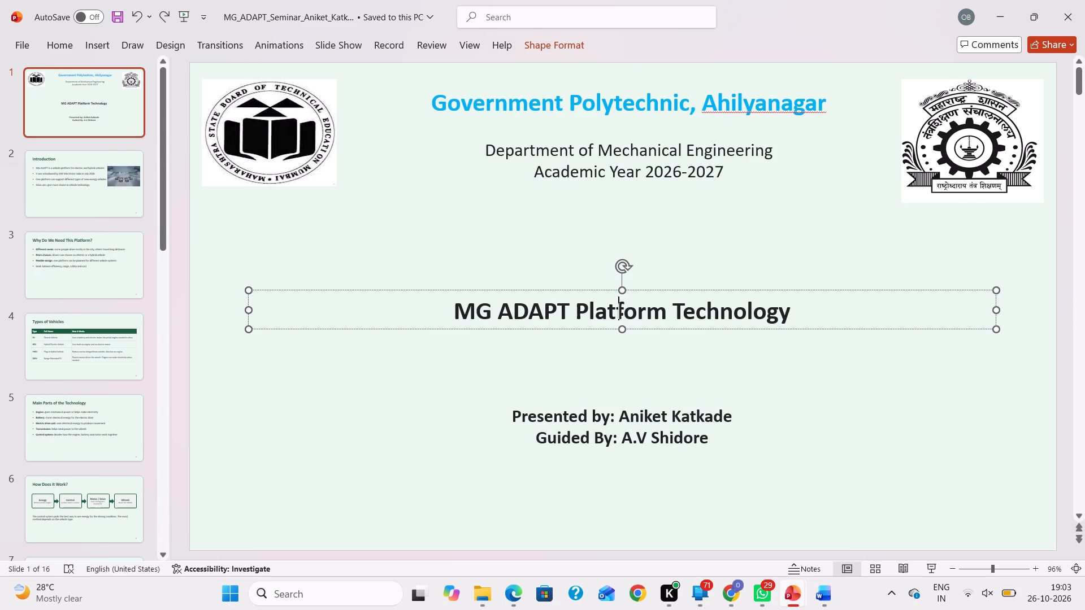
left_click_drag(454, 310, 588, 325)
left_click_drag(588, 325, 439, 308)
Undo the earlier title slide edits until "MG ADAPT Platform Technology" is back in the title placeholder above the empty subtitle placeholder.
key("ctrl+z")
key("ctrl+z")
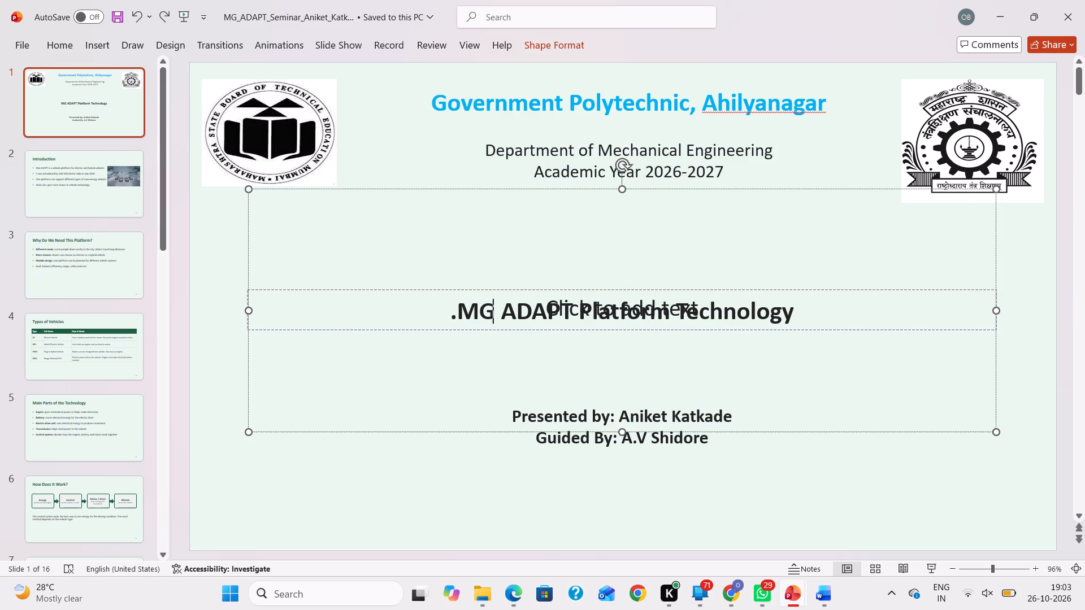
key("ctrl+z")
key("ctrl+z")
key("ctrl+z")
key("ctrl+z")
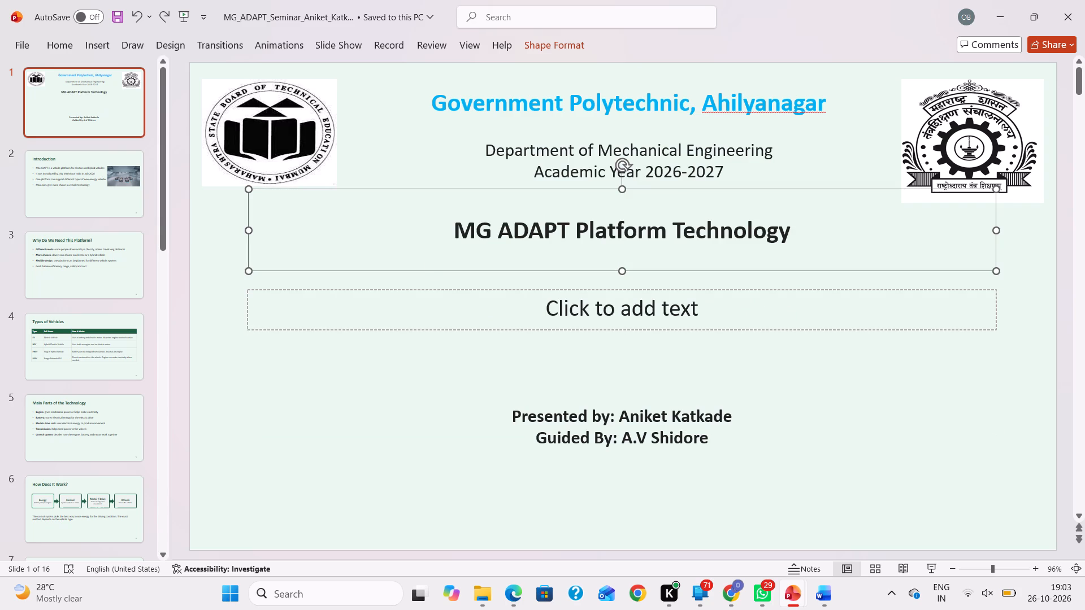
Cut the empty subtitle placeholder below the title from the title slide.
left_click_drag(452, 227, 600, 233)
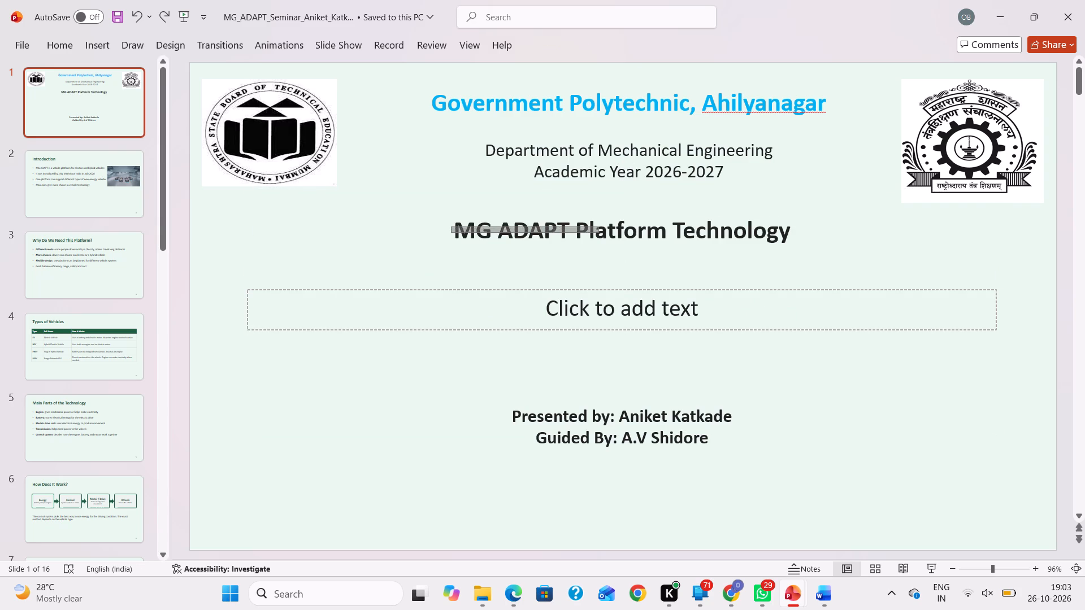
left_click_drag(600, 233, 811, 242)
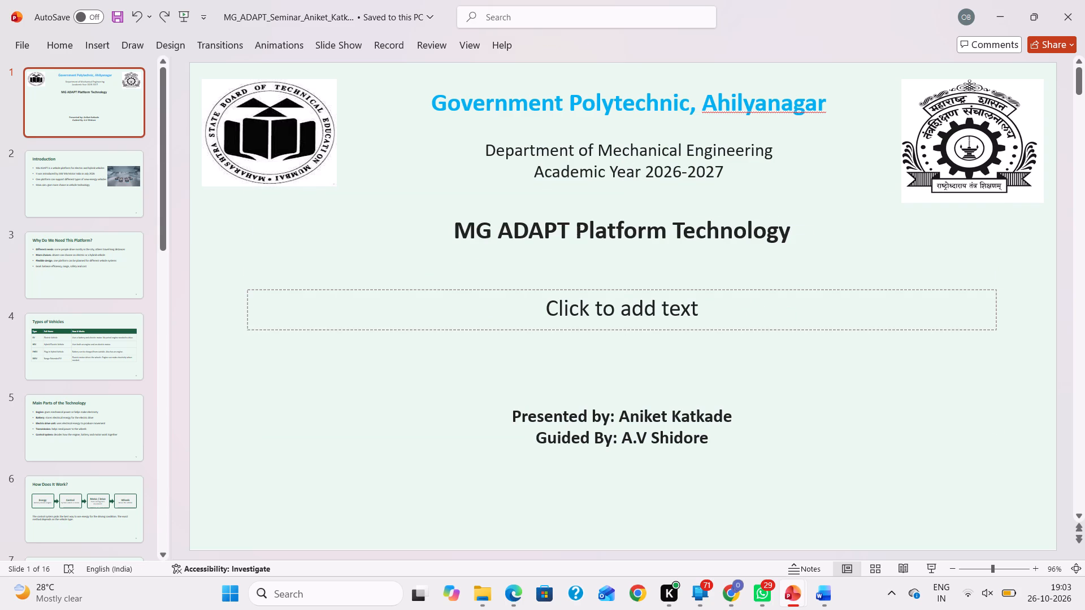
right_click(997, 305)
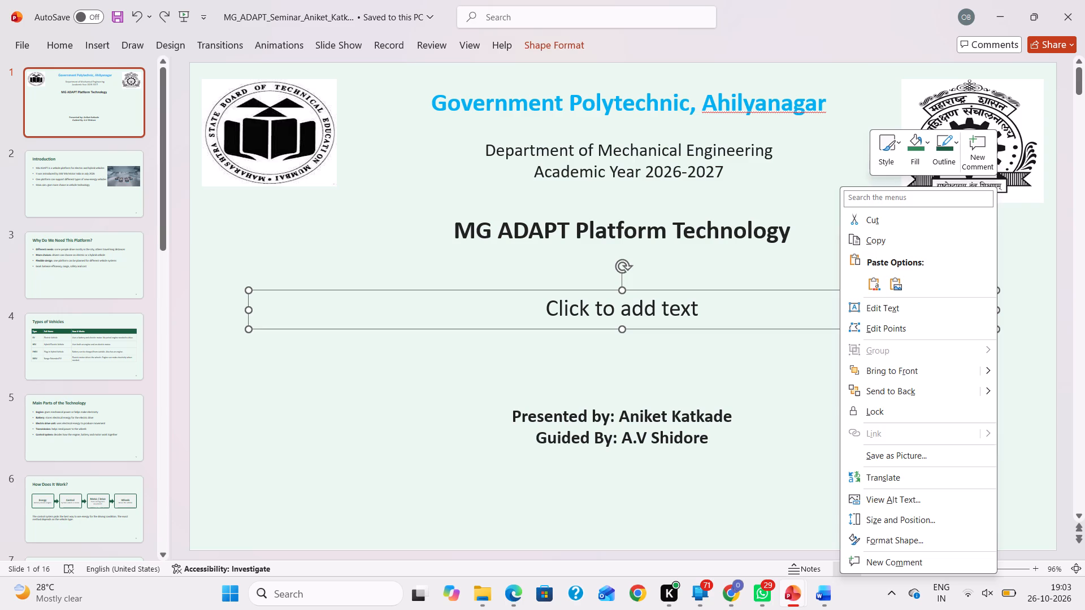
left_click(906, 220)
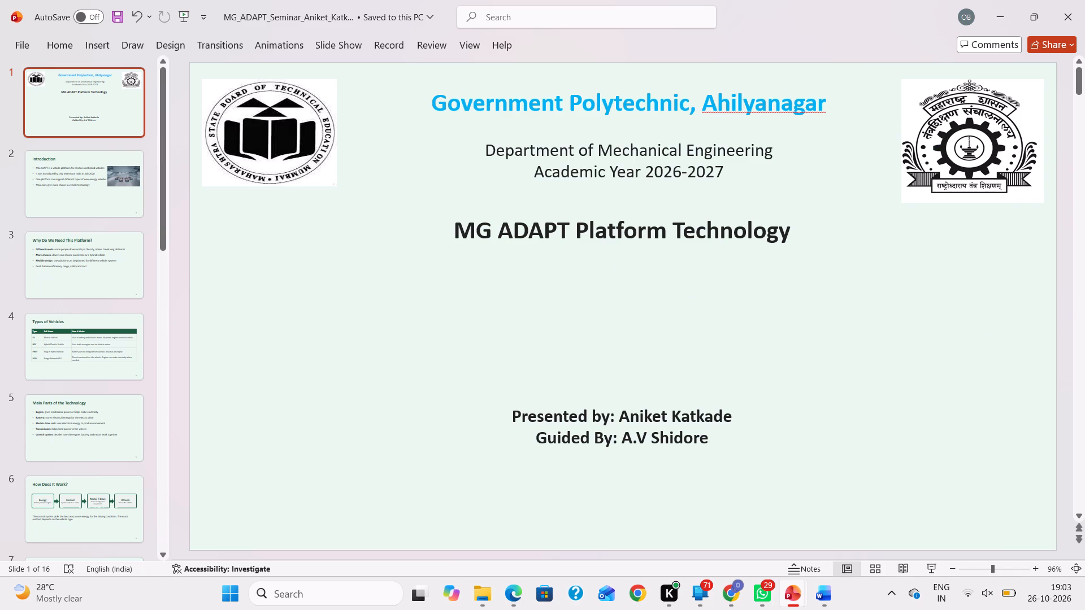
Move the text "MG ADAPT Platform Technology" out of its placeholder to mid-slide, between the academic year and the presenter lines.
left_click(450, 229)
left_click_drag(455, 224, 559, 240)
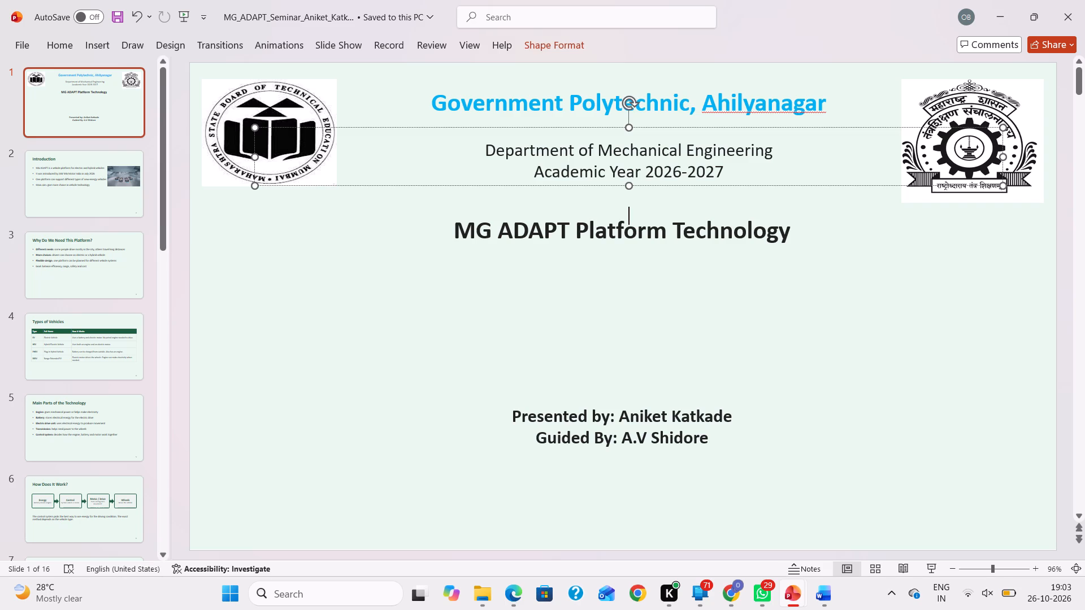
left_click_drag(559, 240, 552, 223)
double_click(552, 223)
left_click_drag(454, 231, 719, 257)
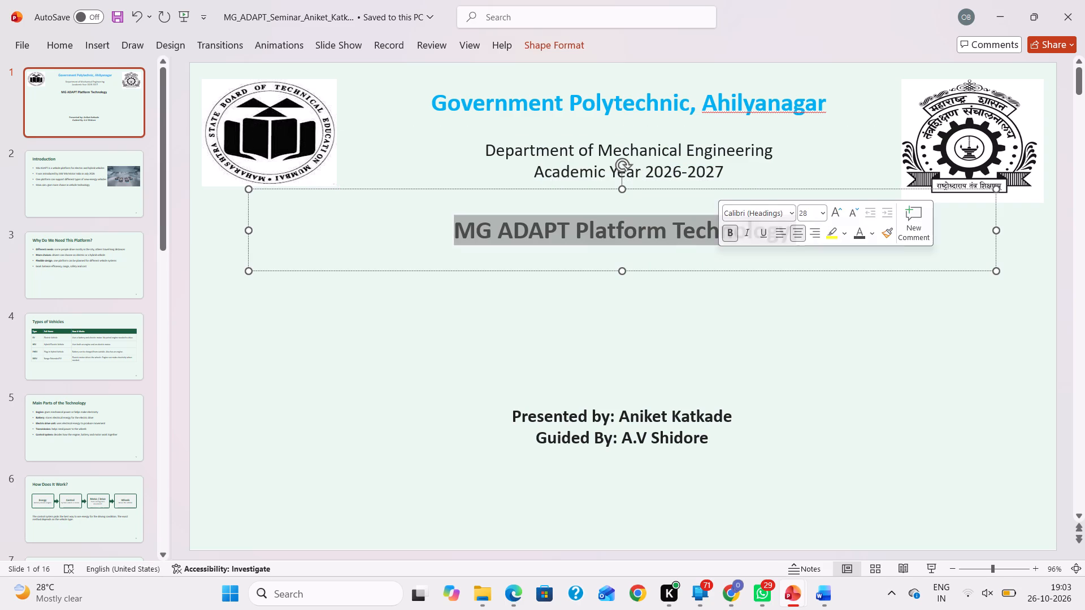
left_click_drag(684, 232, 611, 310)
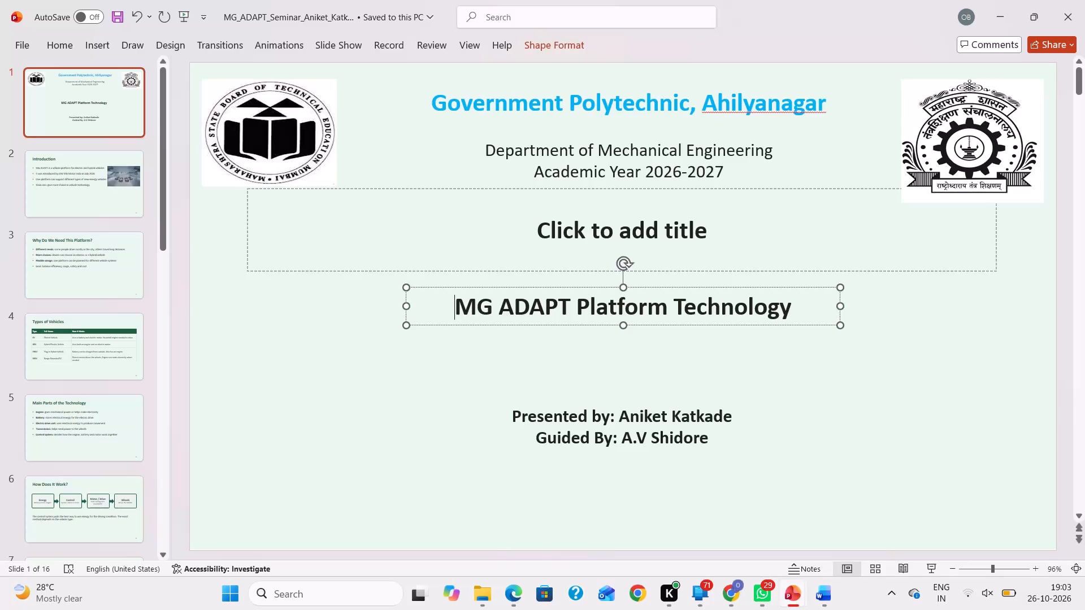
left_click(605, 337)
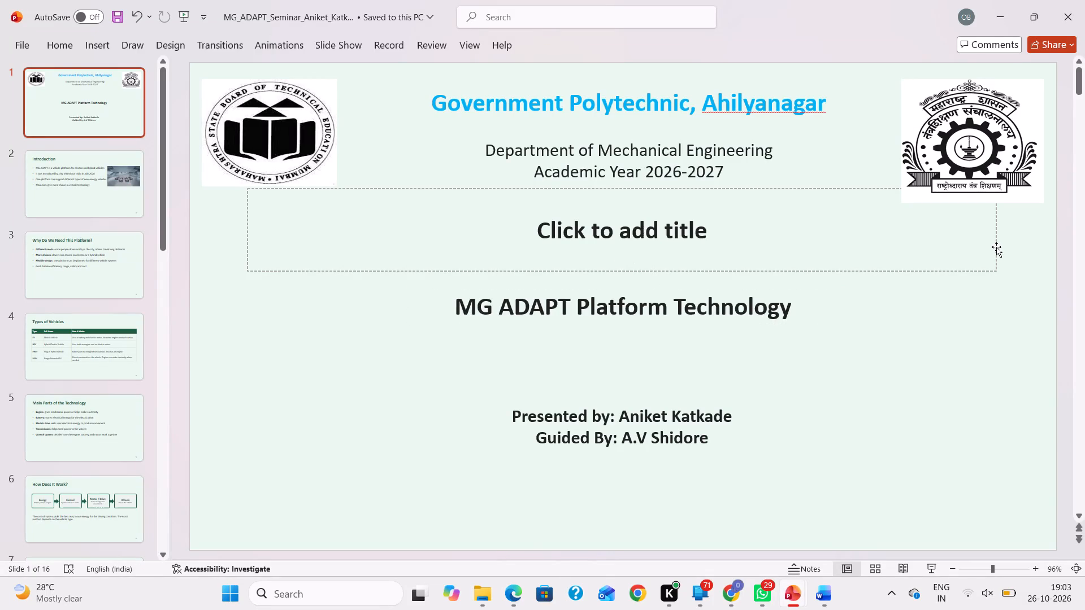
Cut the empty title placeholder above "MG ADAPT Platform Technology" from the title slide.
left_click(996, 242)
right_click(996, 242)
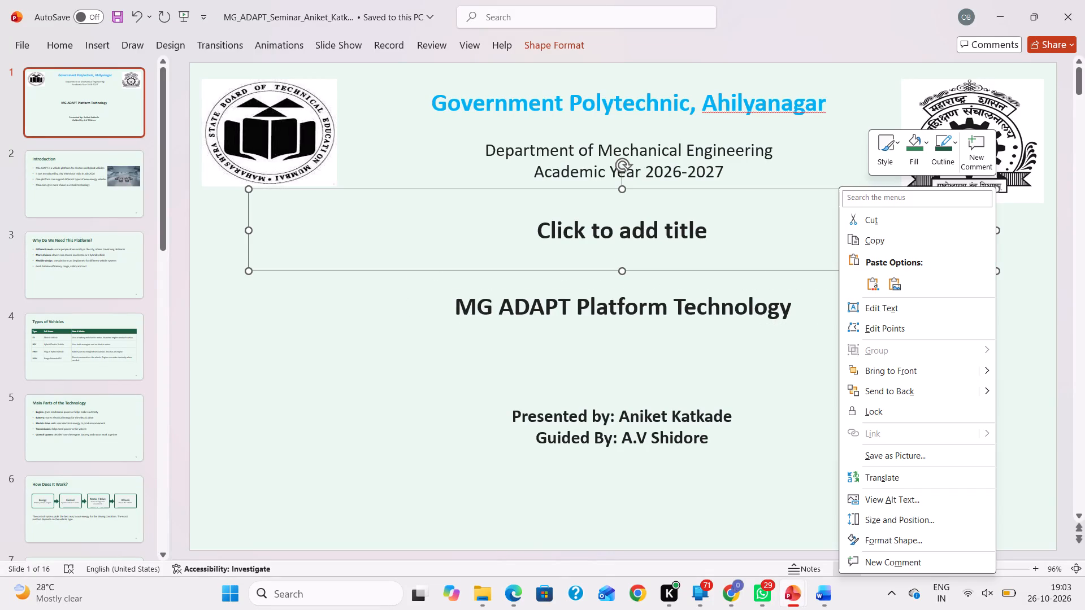
left_click(876, 224)
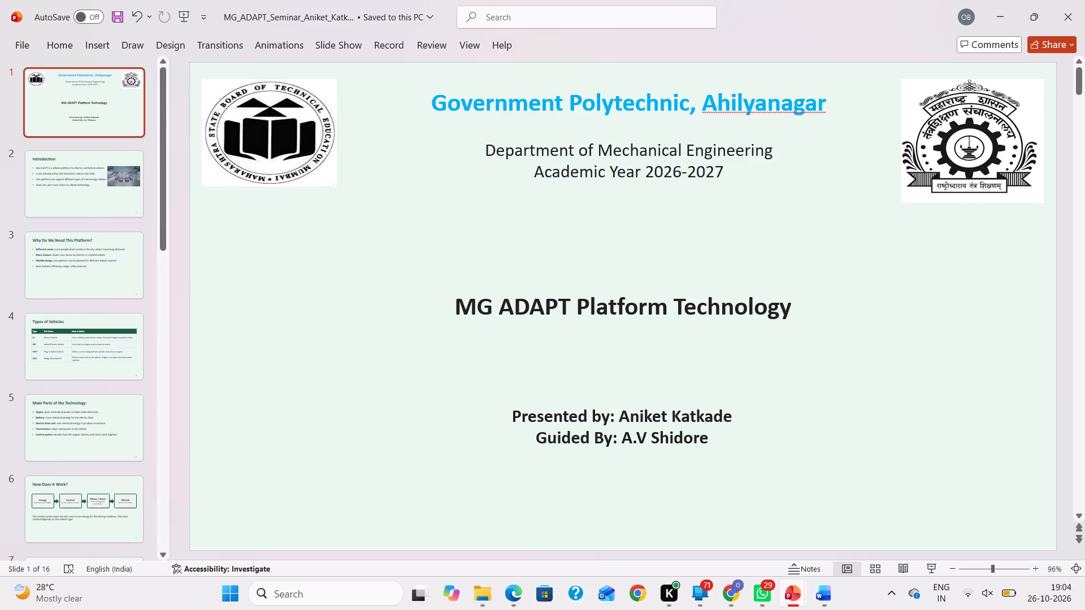
Run the slide show from the title slide through to the "THANK YOU" slide to review all slides, and exit it.
left_click(340, 49)
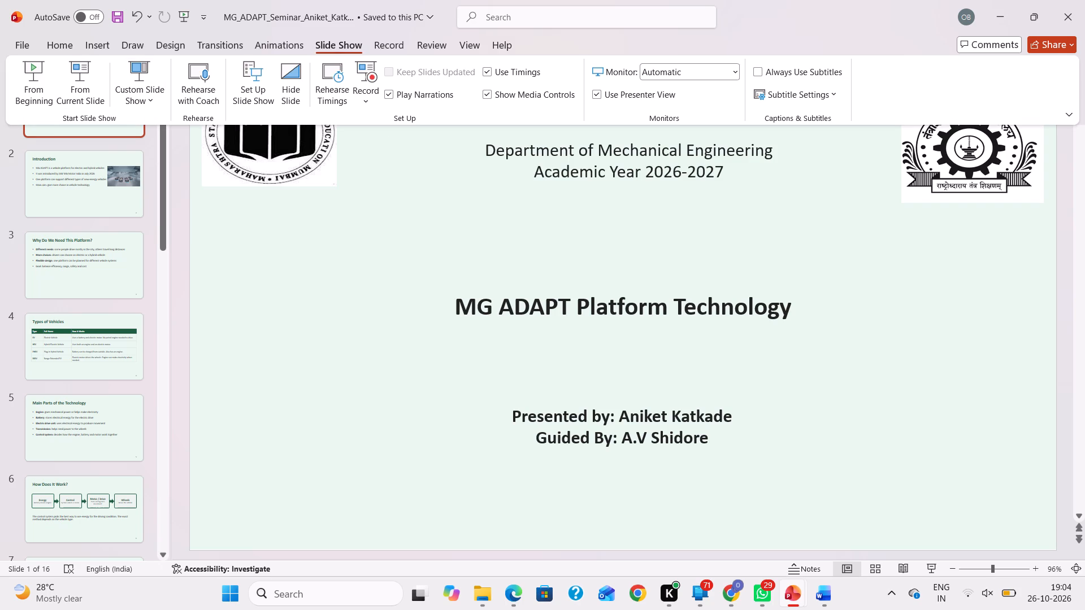
left_click(933, 565)
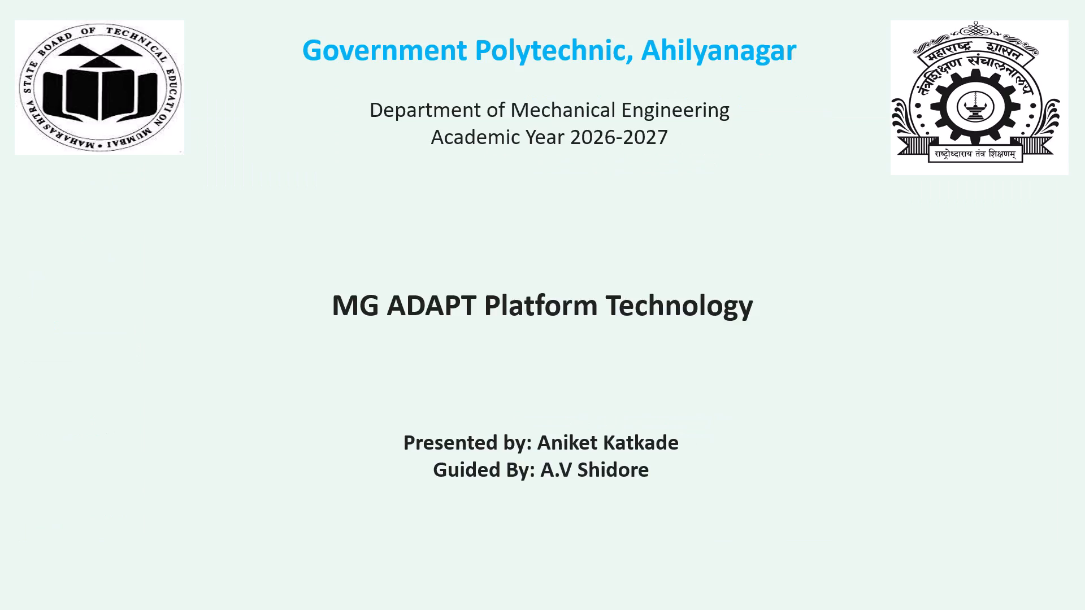
key("Right")
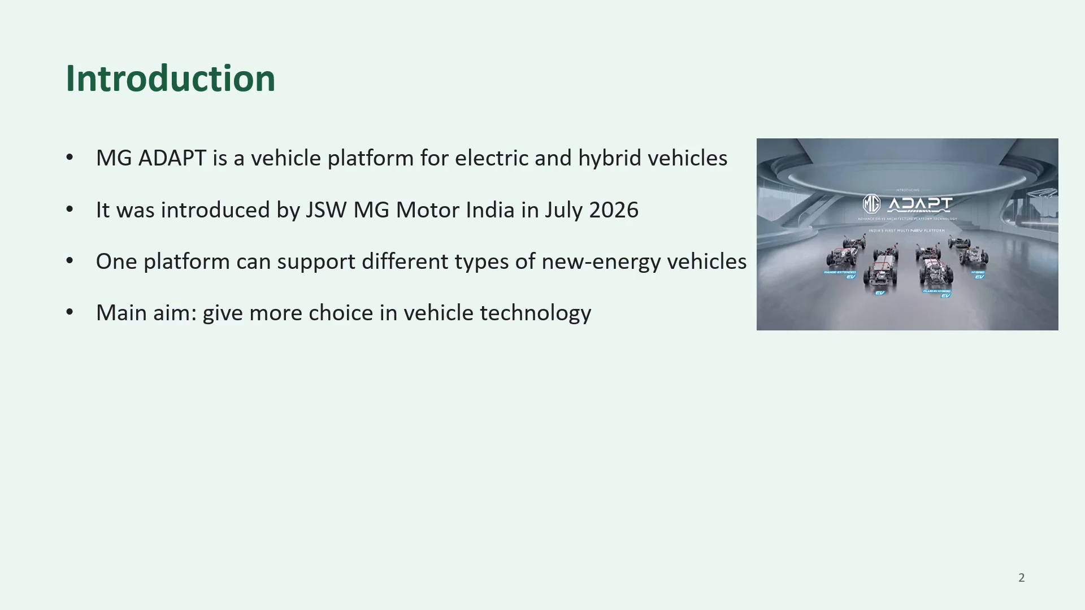
key("Right")
key("Right")
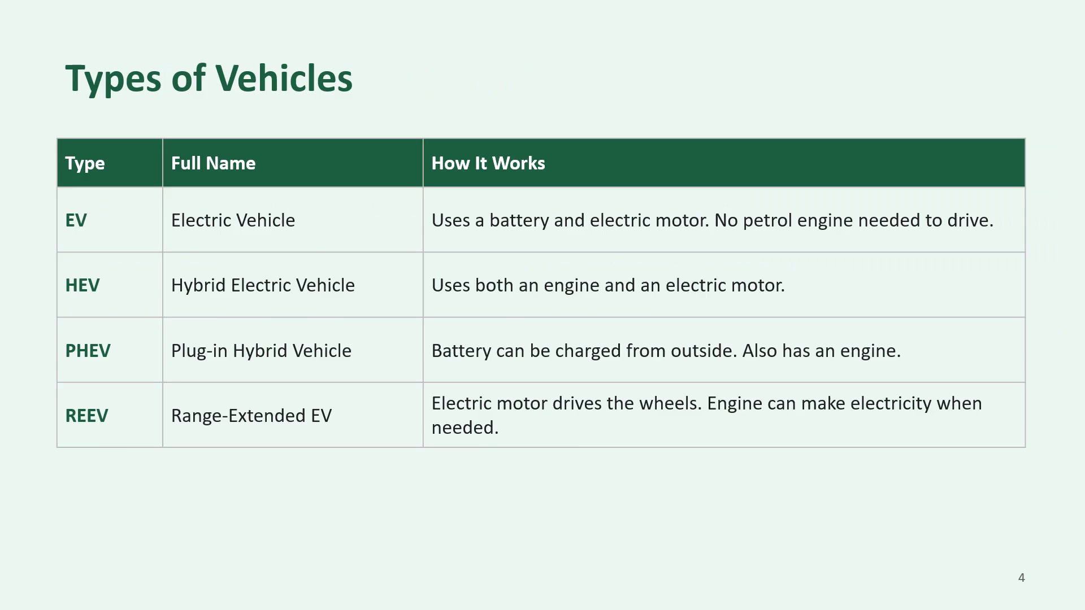
key("Right")
key("Right")
key("Right")
key("Right")
key("Right")
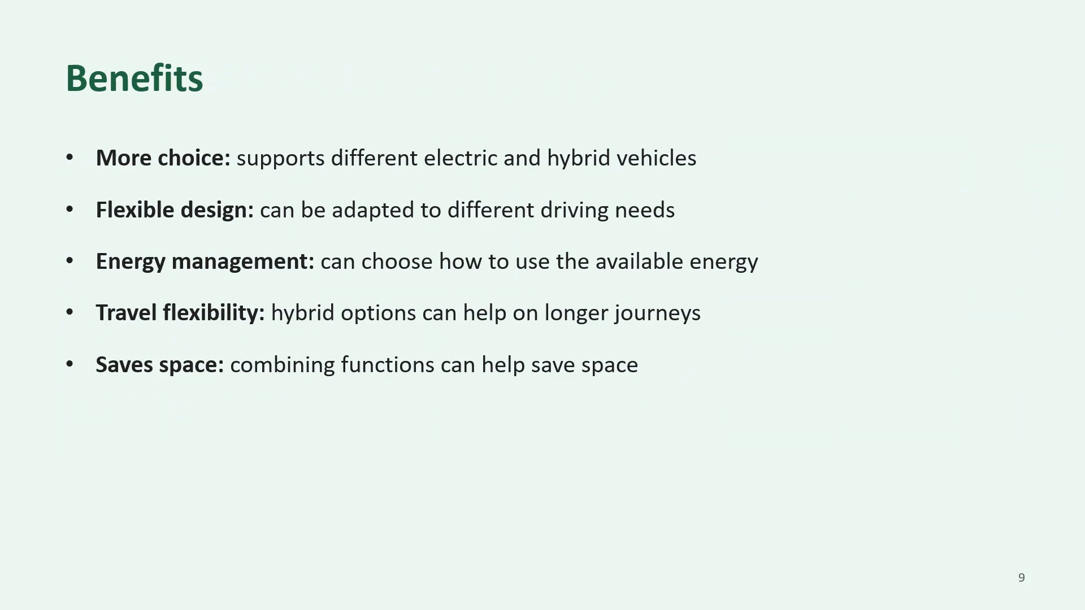
key("Right")
key("Right")
key("Right")
key("Right")
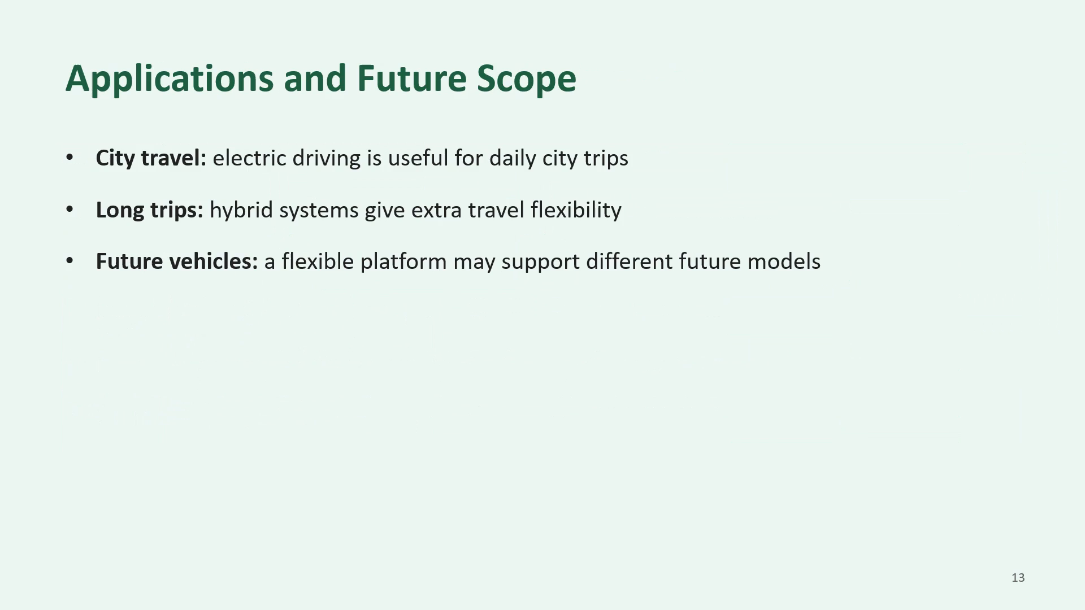
key("Right")
key("Right")
key("Right")
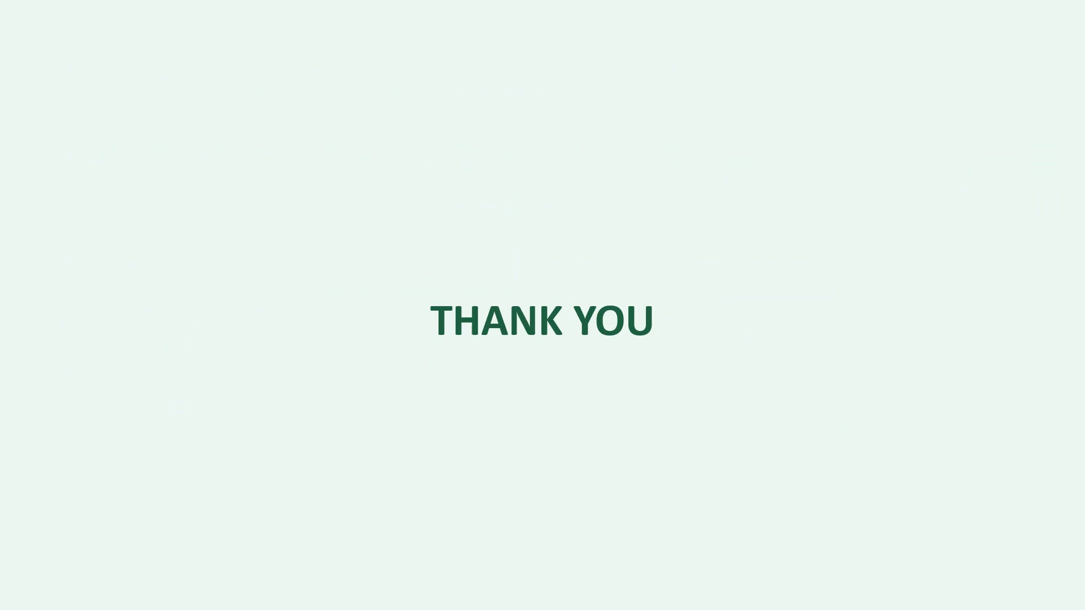
key("ctrl+q")
key("Escape")
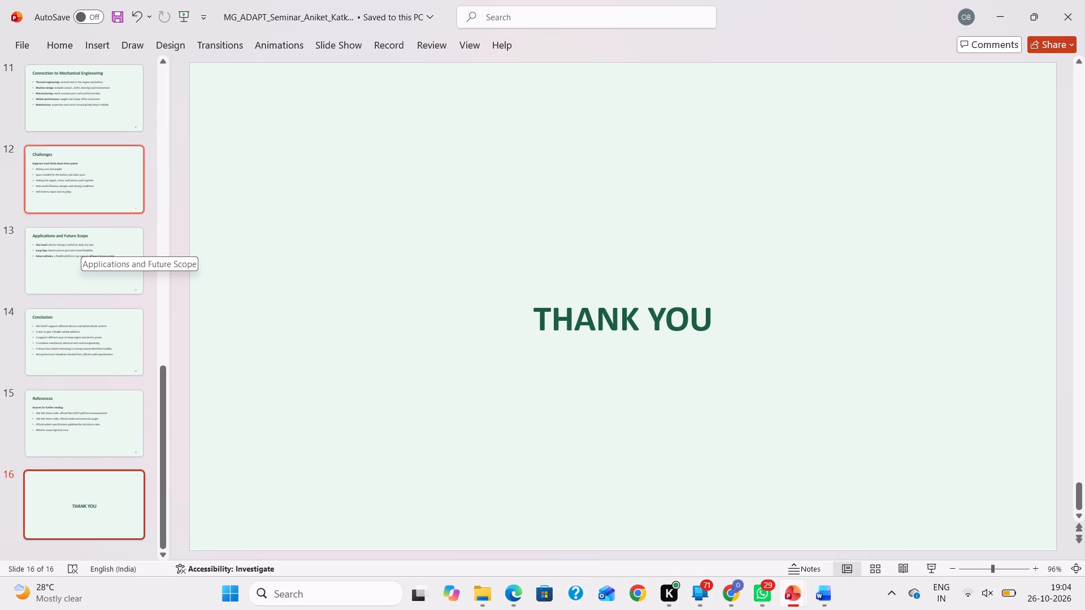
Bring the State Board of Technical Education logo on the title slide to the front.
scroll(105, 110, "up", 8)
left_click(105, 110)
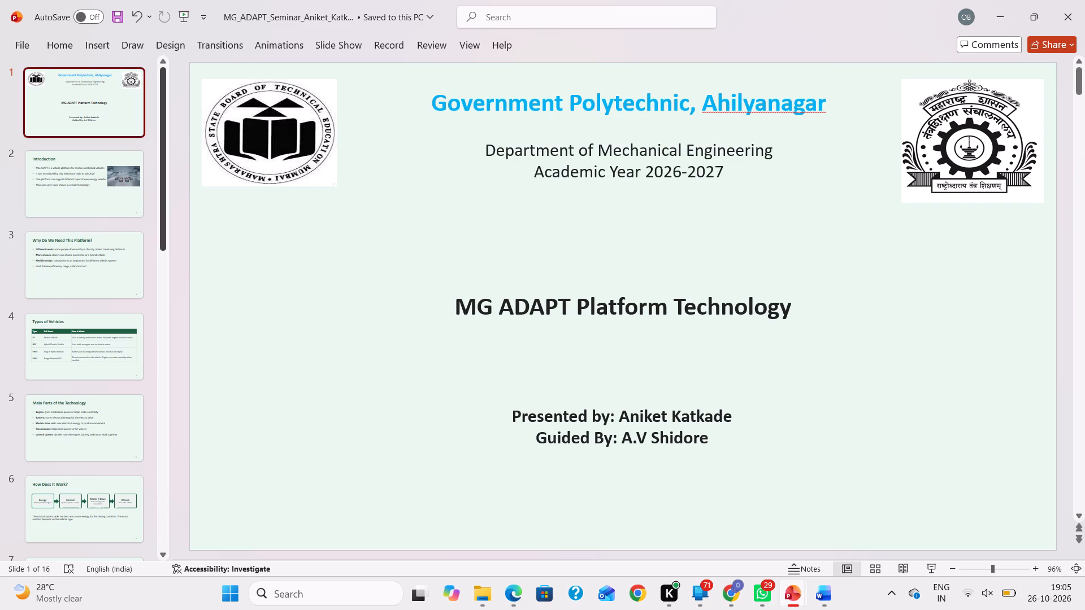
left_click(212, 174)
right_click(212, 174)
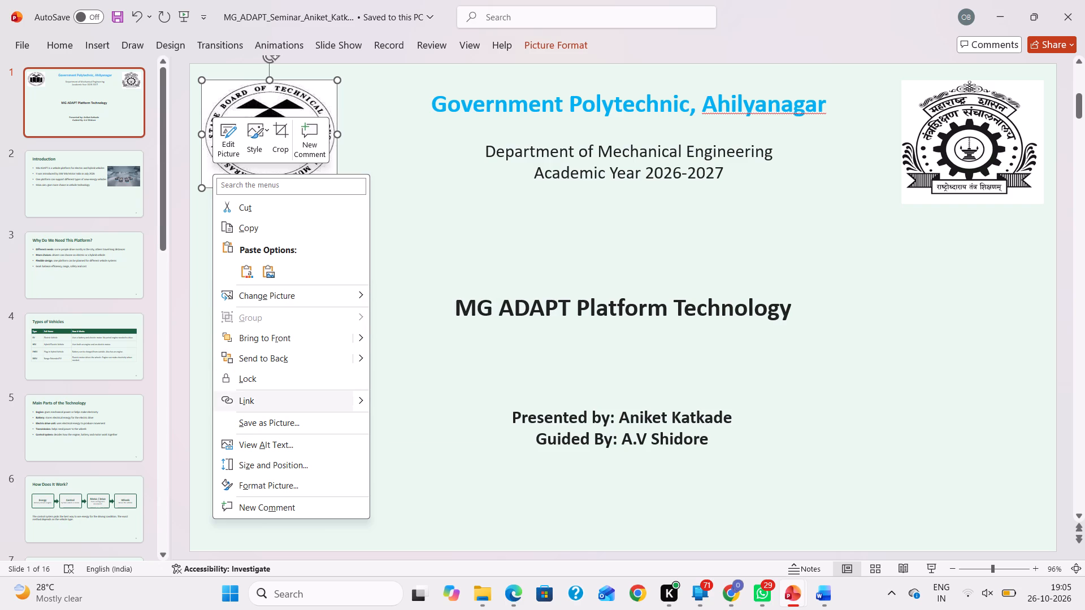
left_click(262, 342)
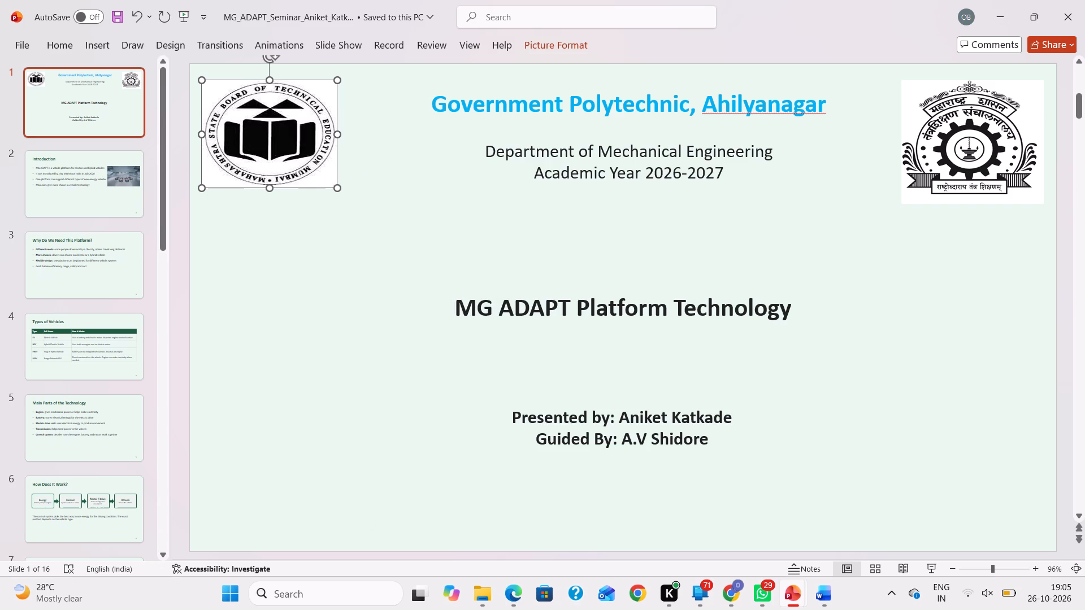
Send the State Board of Technical Education logo on the title slide to the back.
right_click(264, 188)
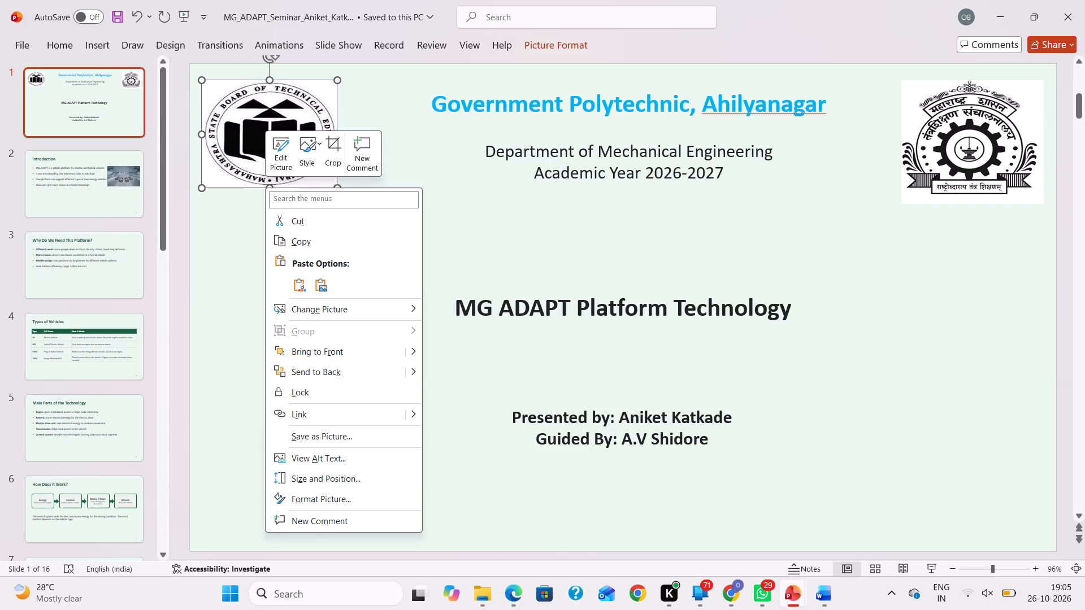
left_click(301, 373)
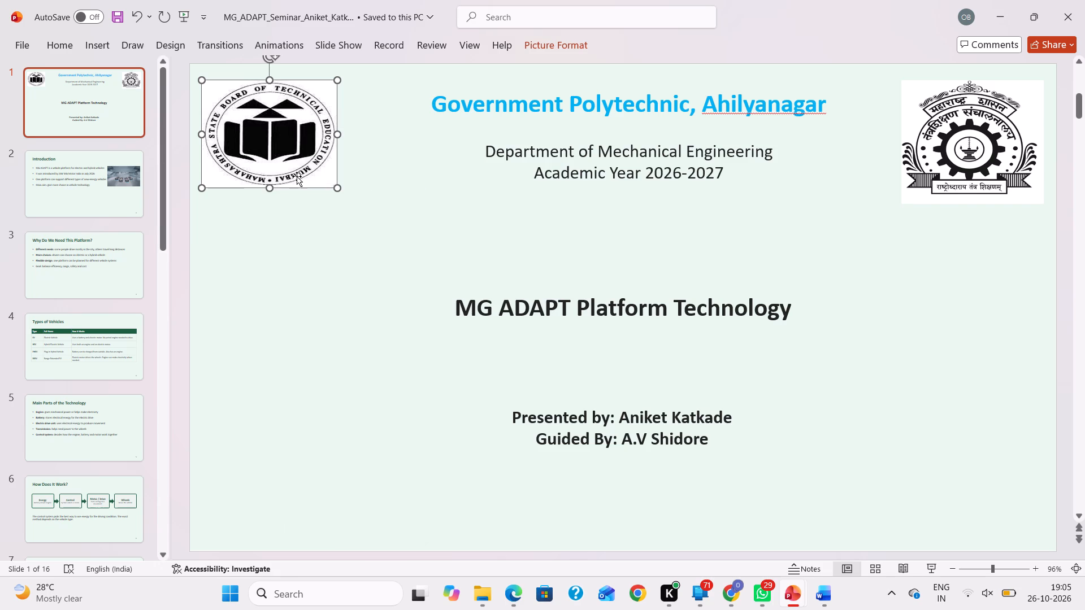
Open the alt text of the State Board of Technical Education logo for viewing.
right_click(297, 176)
left_click_drag(200, 308, 245, 151)
left_click(245, 151)
right_click(245, 151)
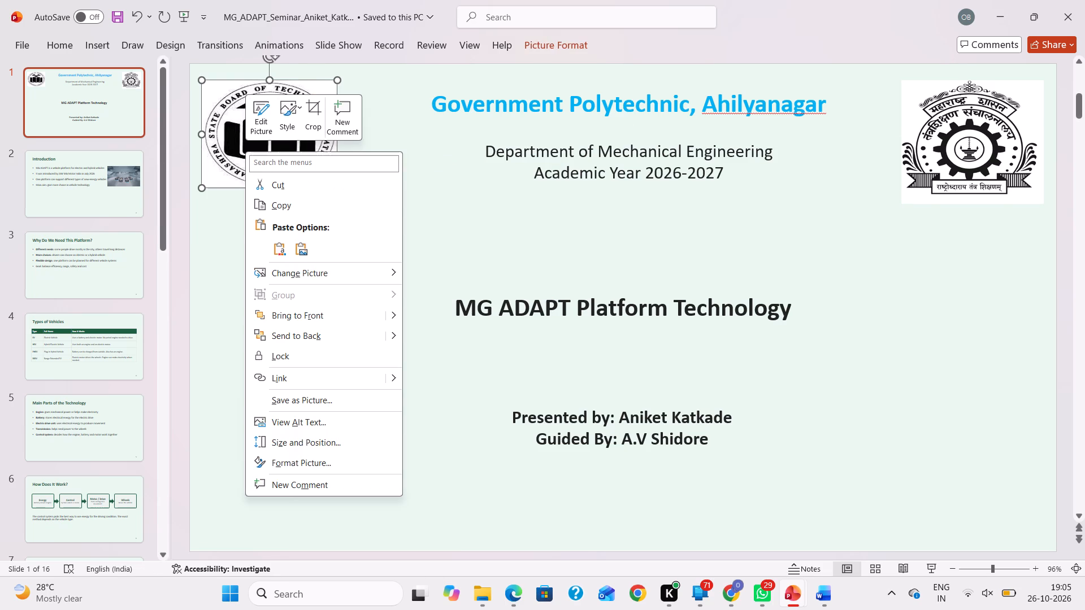
left_click(331, 419)
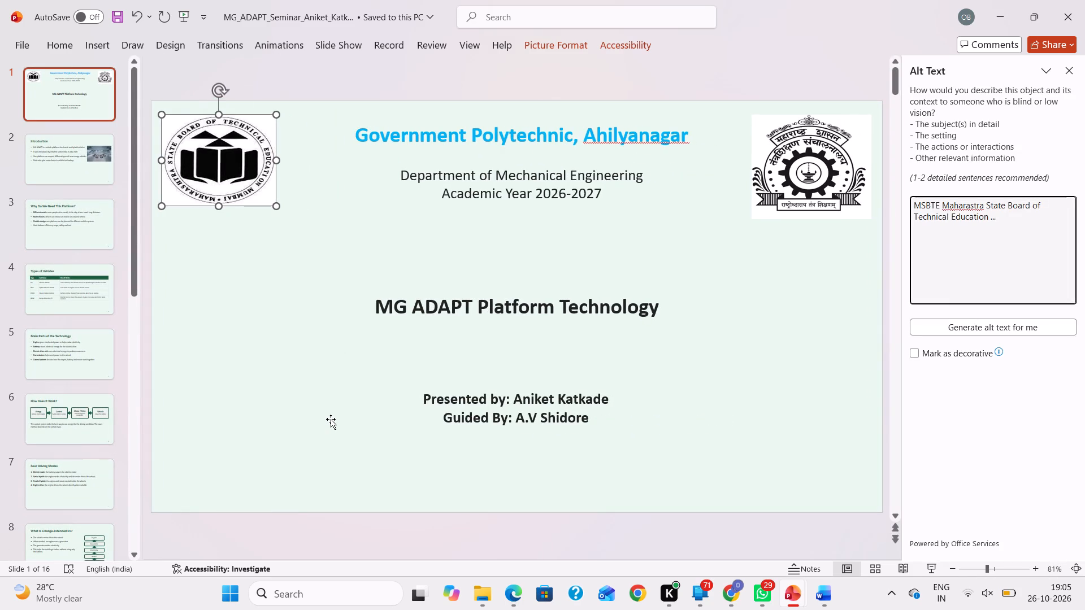
left_click(253, 417)
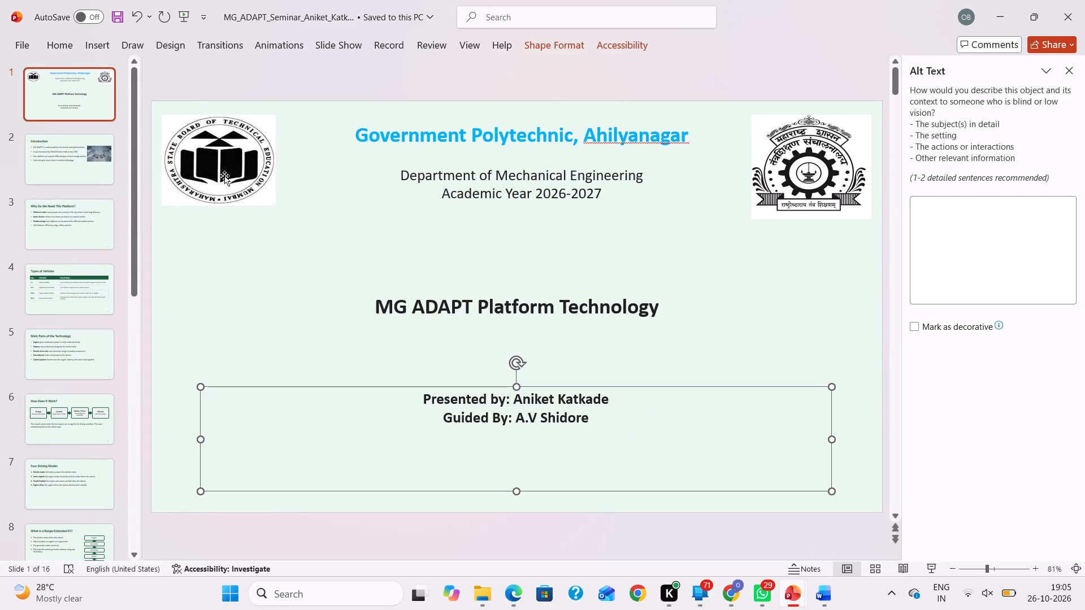
Set the fill of the State Board of Technical Education logo on the title slide to slide background fill.
left_click(223, 169)
right_click(223, 169)
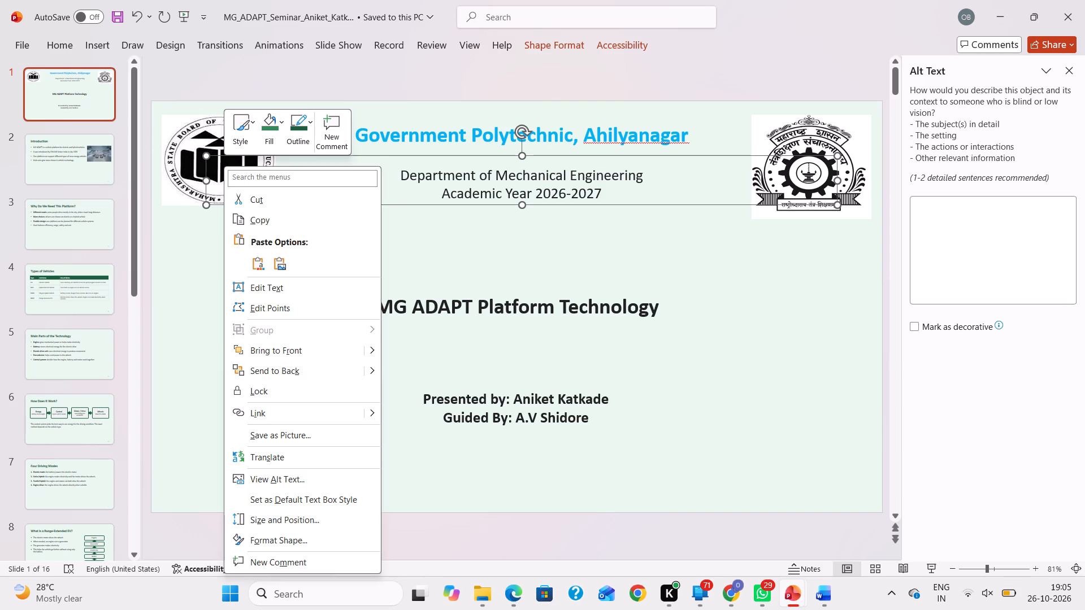
left_click(197, 139)
left_click(197, 139)
right_click(197, 139)
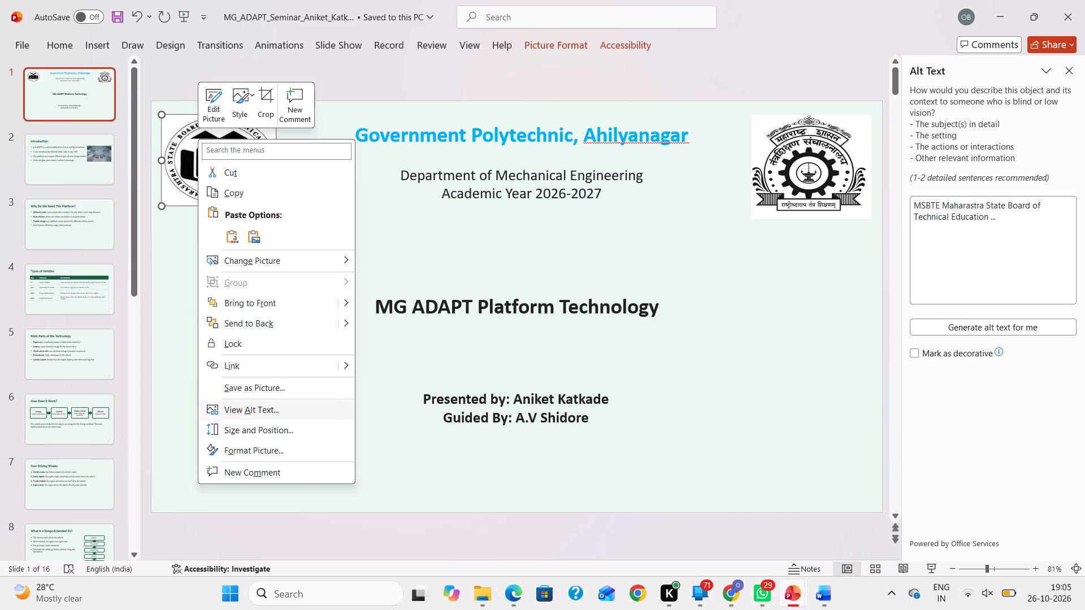
left_click(257, 442)
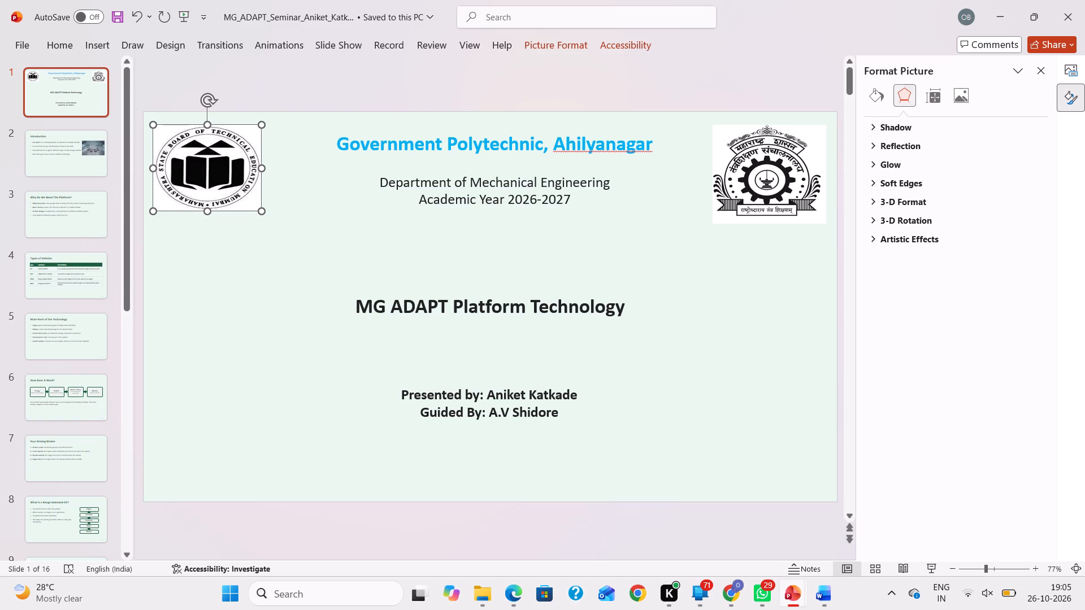
left_click(880, 93)
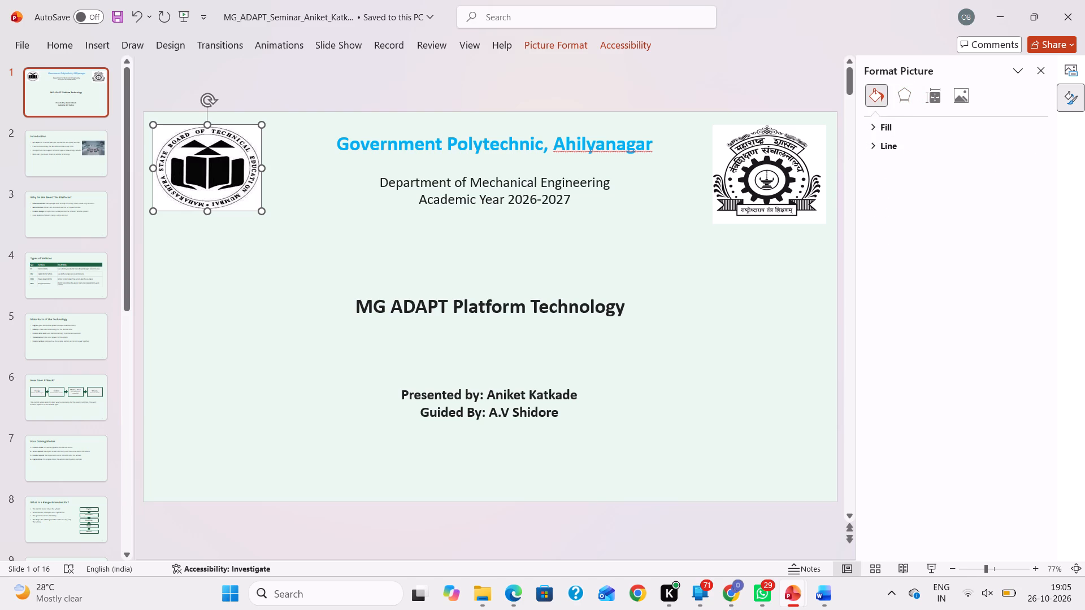
left_click(891, 128)
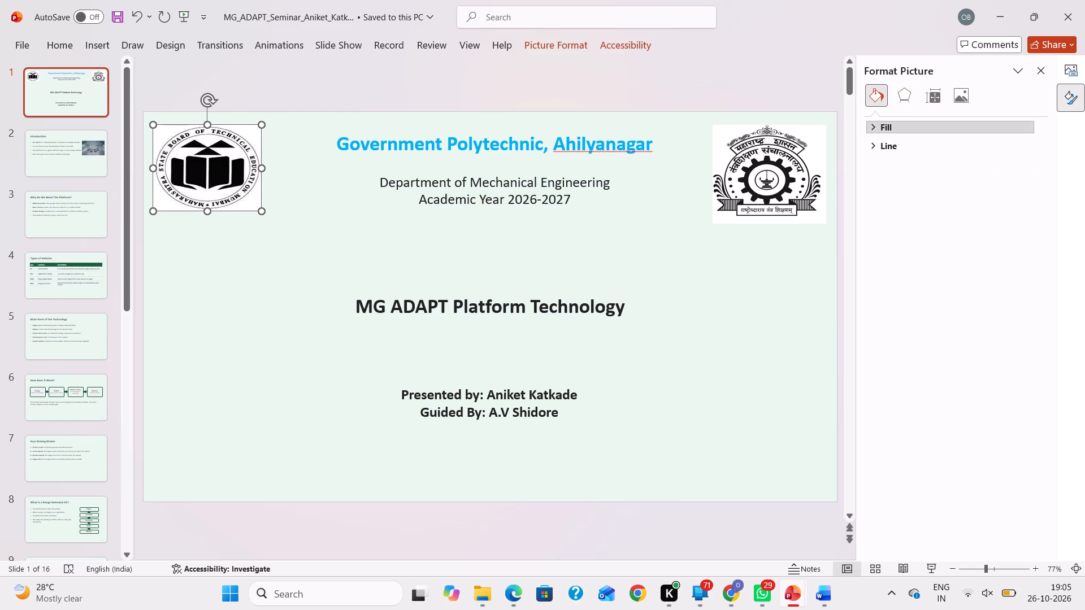
left_click(899, 167)
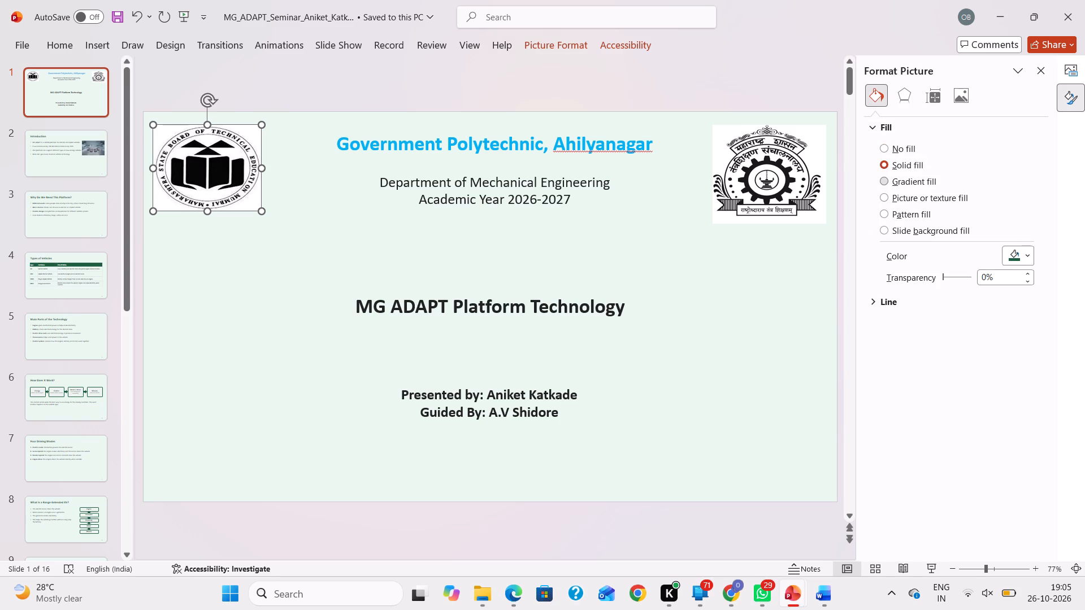
left_click(900, 179)
left_click(902, 194)
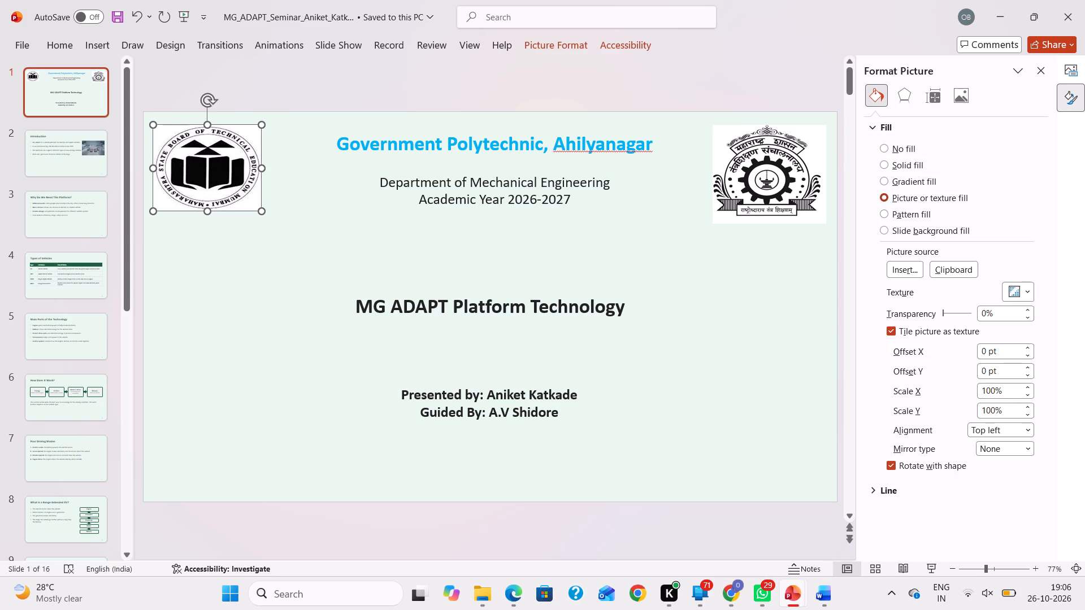
left_click(906, 211)
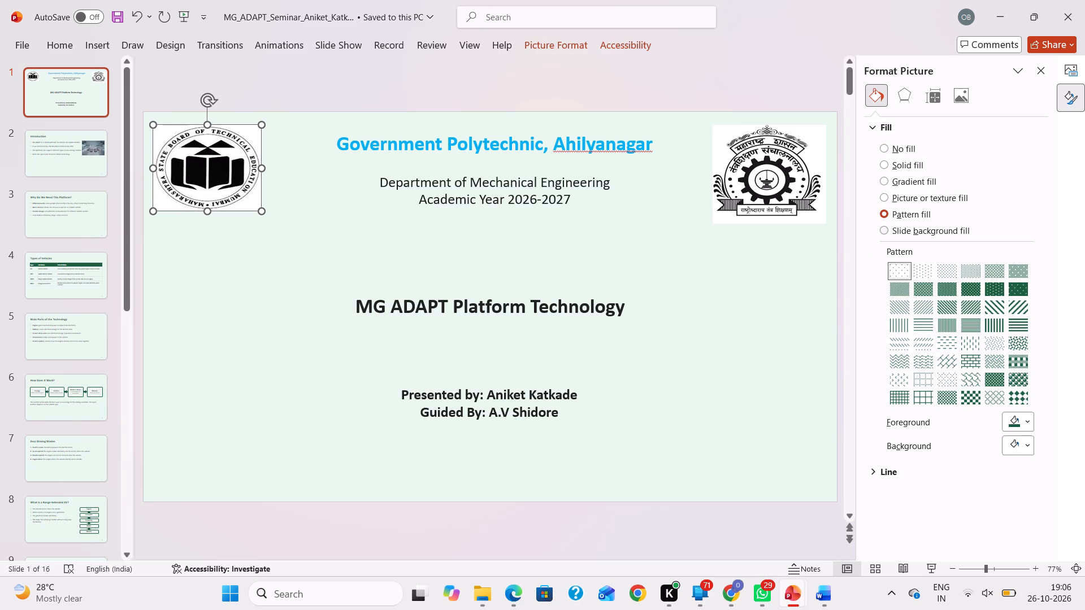
left_click(928, 236)
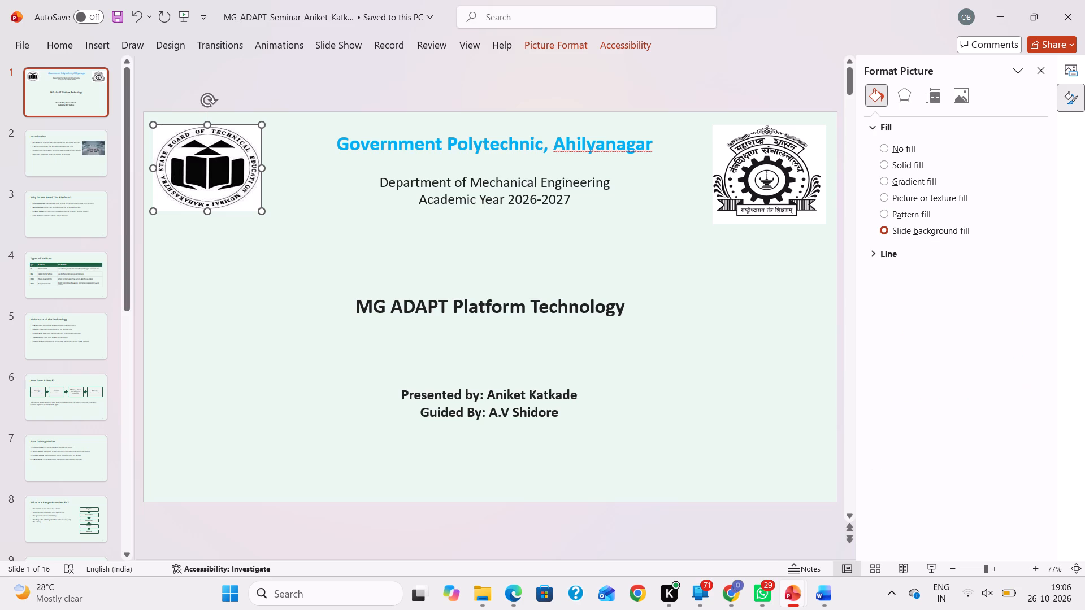
Add a solid line outline to the State Board of Technical Education logo.
left_click(896, 255)
left_click(908, 292)
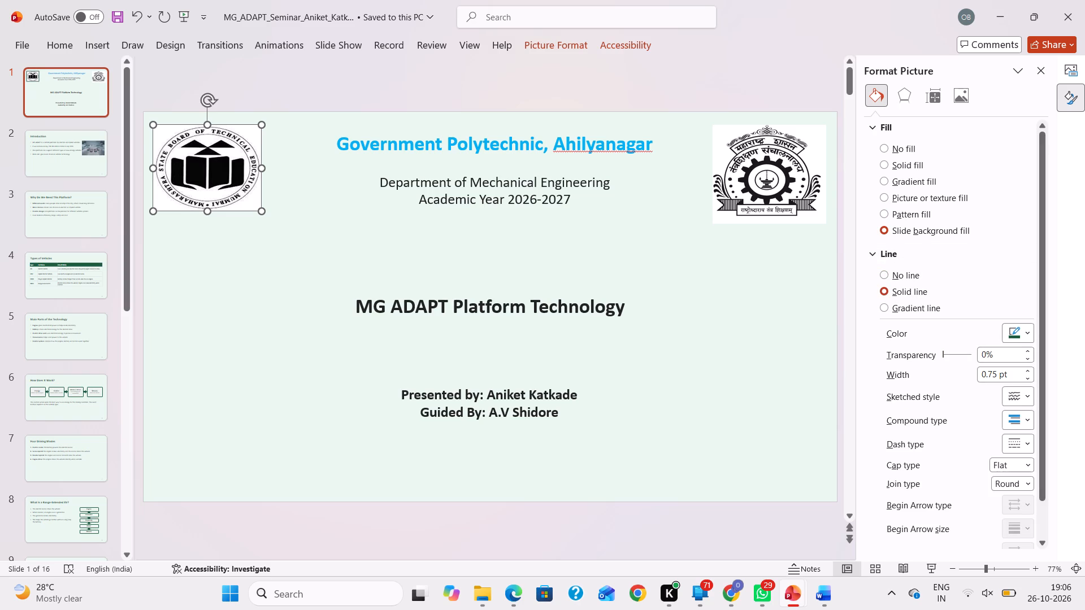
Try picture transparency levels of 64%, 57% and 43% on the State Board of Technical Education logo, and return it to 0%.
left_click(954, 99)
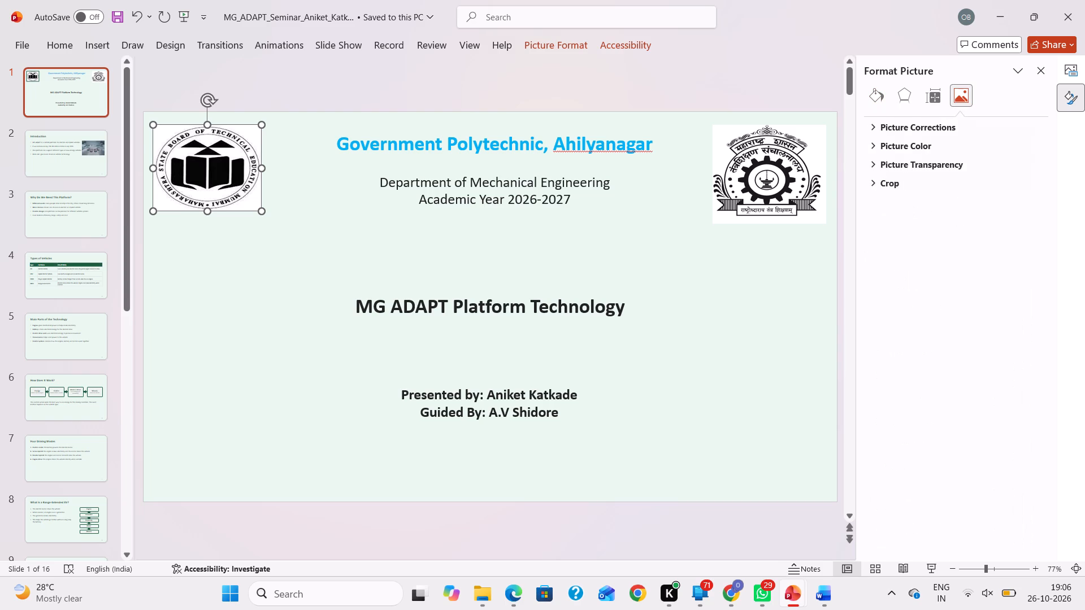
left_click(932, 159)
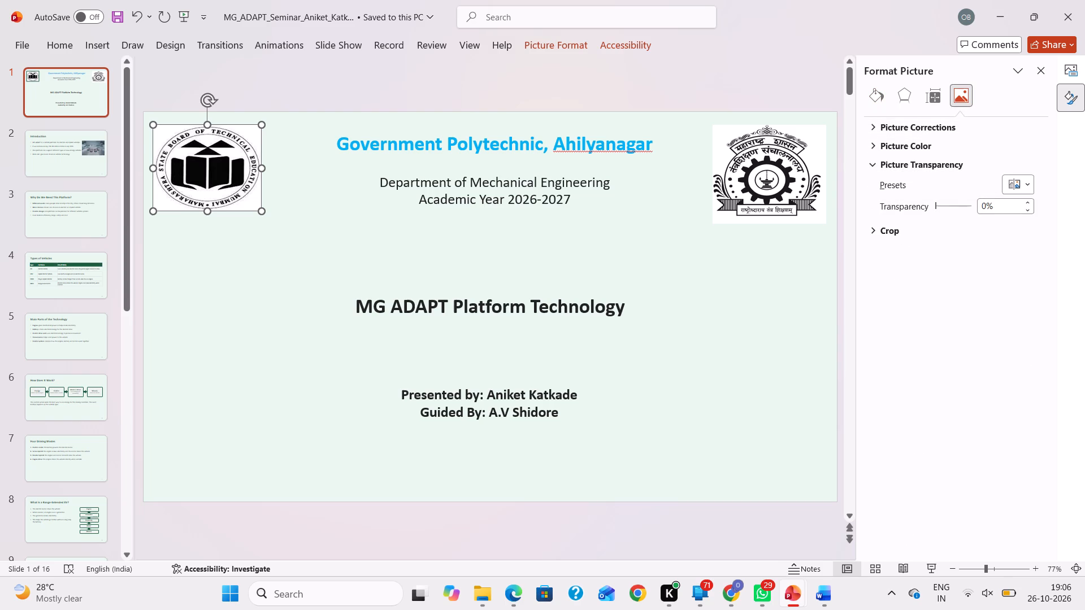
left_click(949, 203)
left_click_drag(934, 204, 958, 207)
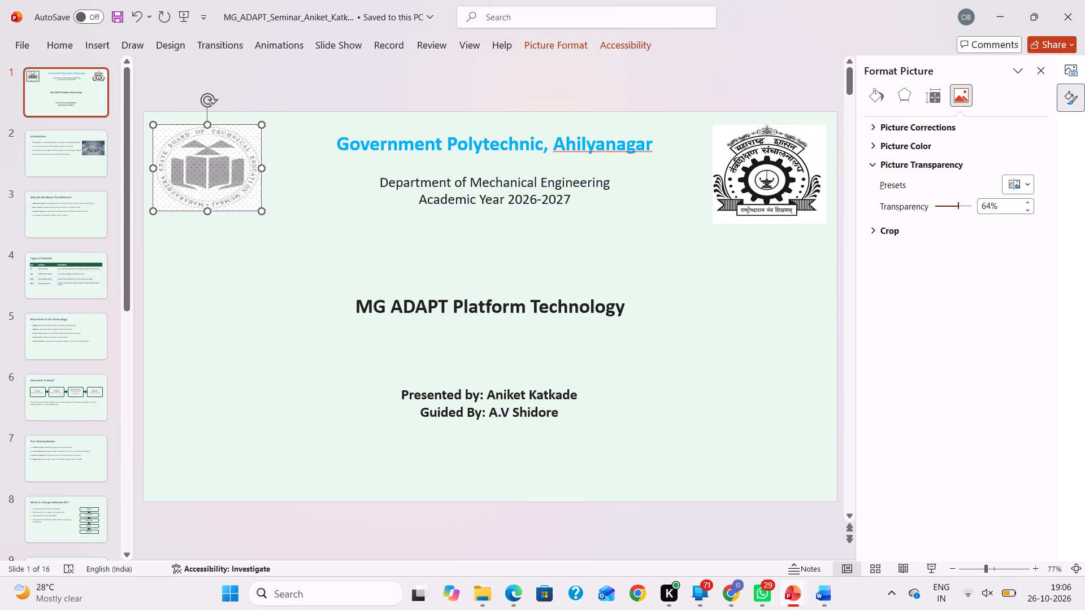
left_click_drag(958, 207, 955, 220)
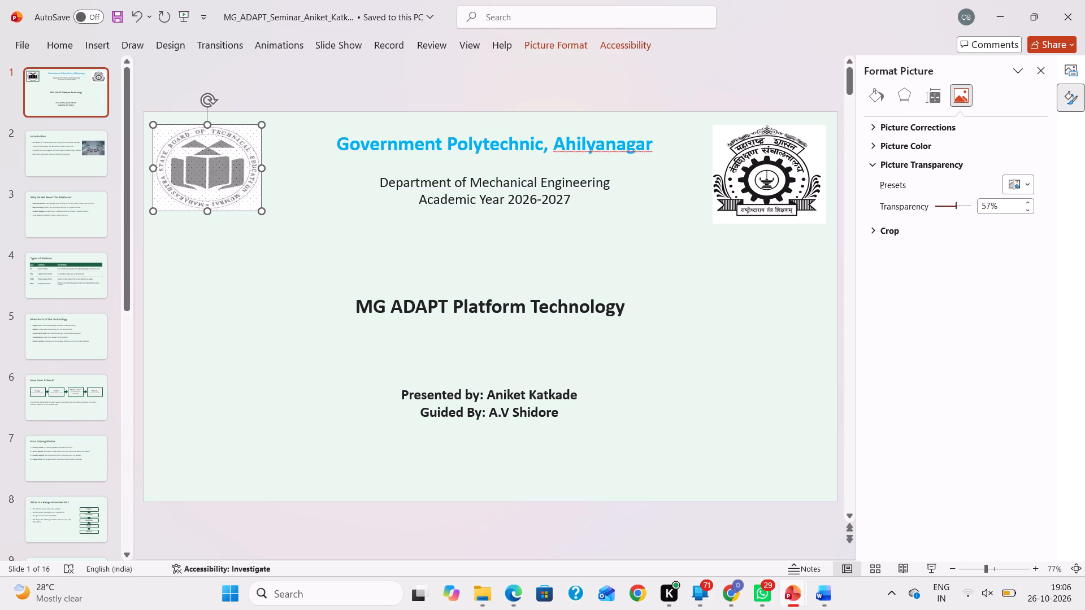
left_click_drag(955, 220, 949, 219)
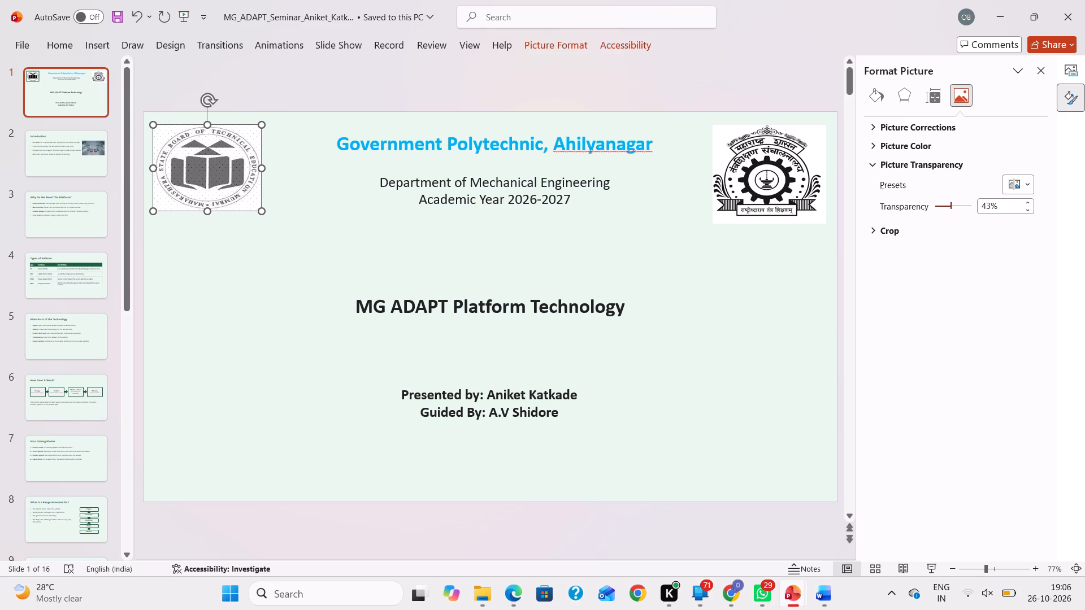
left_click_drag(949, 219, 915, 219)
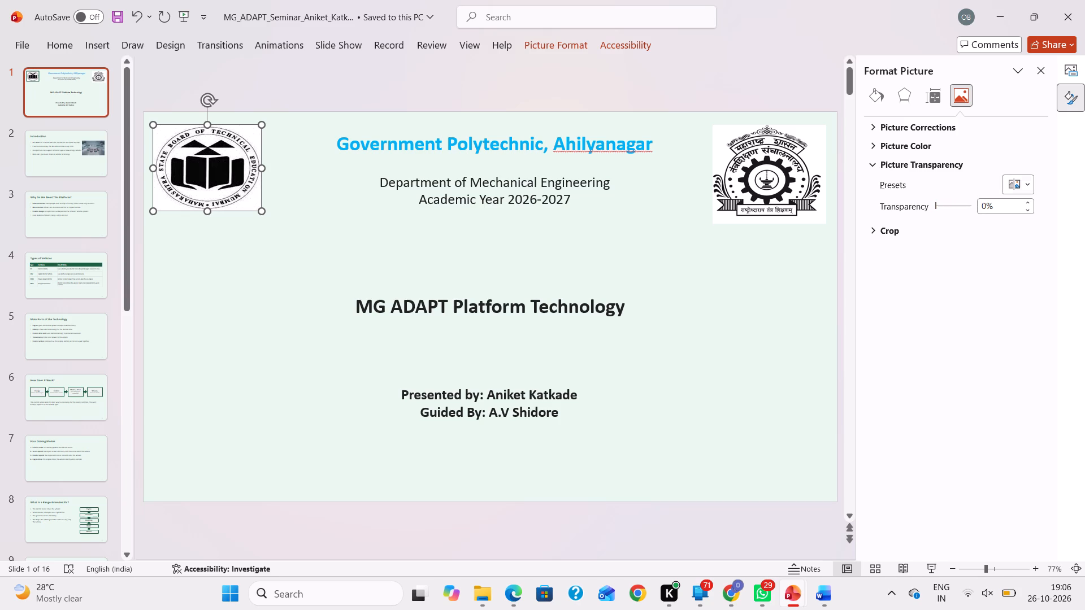
Compare the transparency presets on the State Board of Technical Education logo and apply the 15% preset.
left_click_drag(1035, 184, 1027, 181)
left_click(1027, 181)
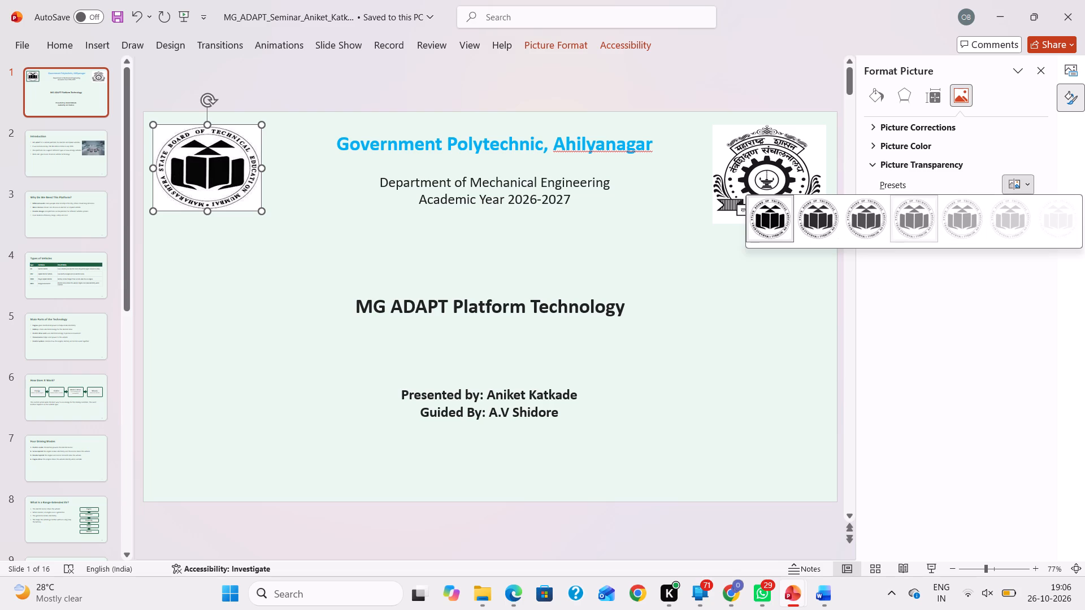
left_click(808, 210)
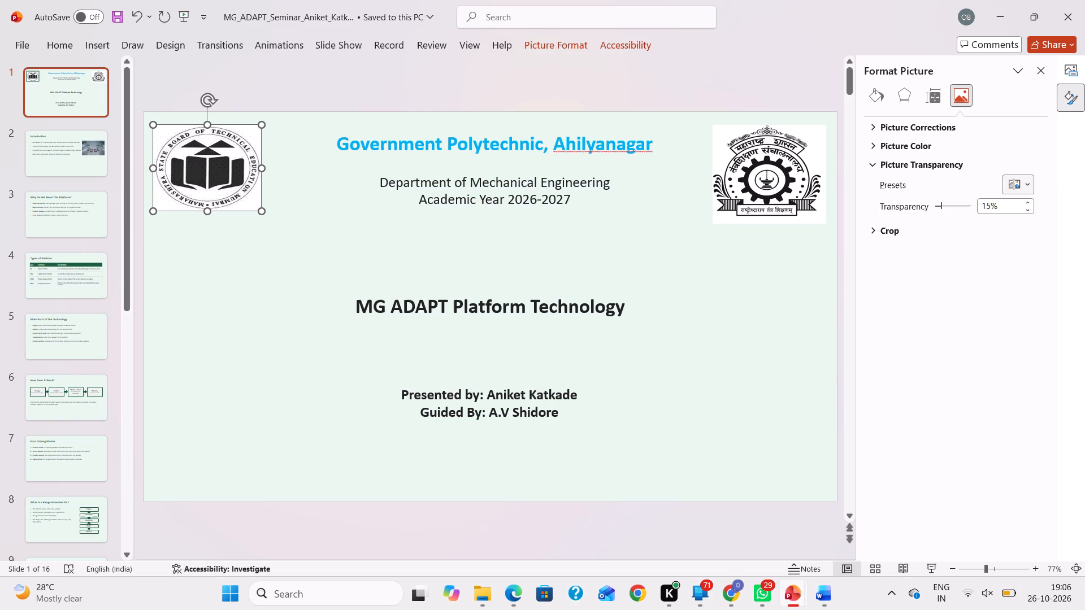
left_click(1022, 181)
left_click(1031, 208)
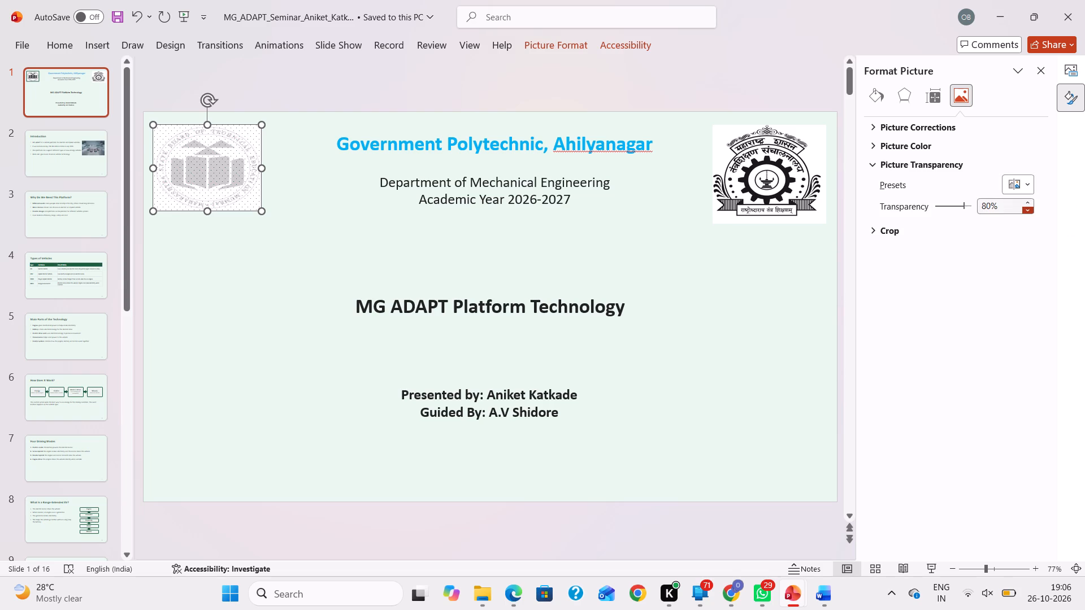
left_click_drag(1025, 180, 884, 221)
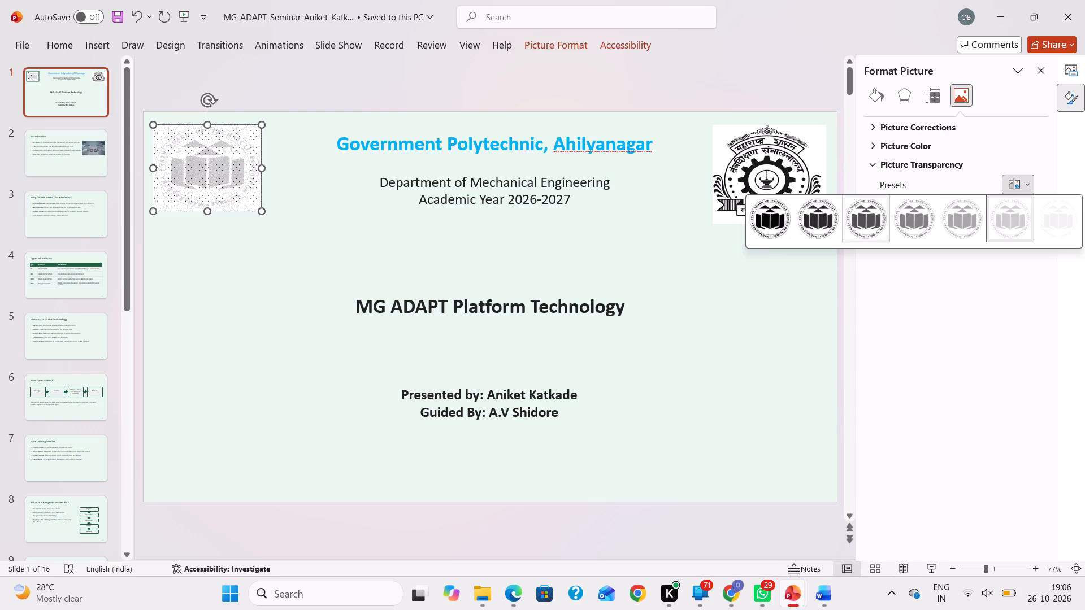
left_click_drag(884, 221, 875, 221)
left_click(875, 221)
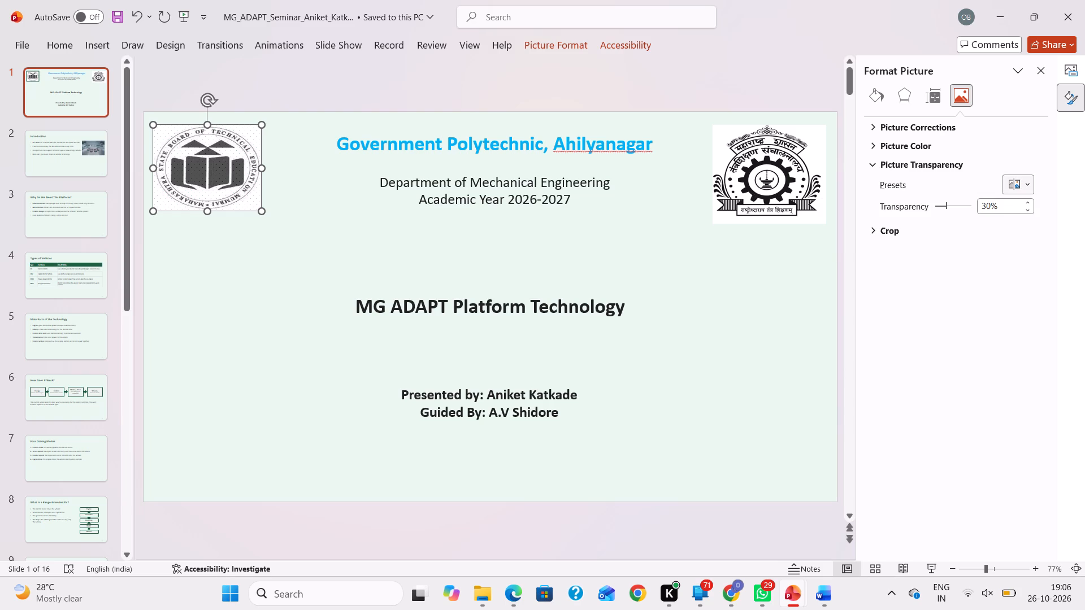
left_click(1022, 188)
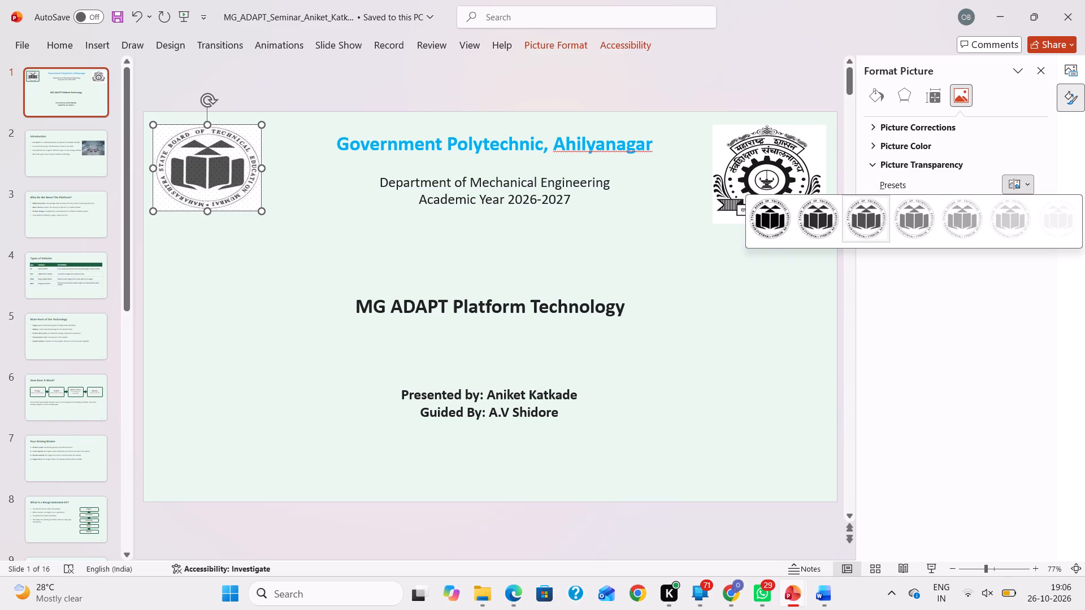
left_click(832, 220)
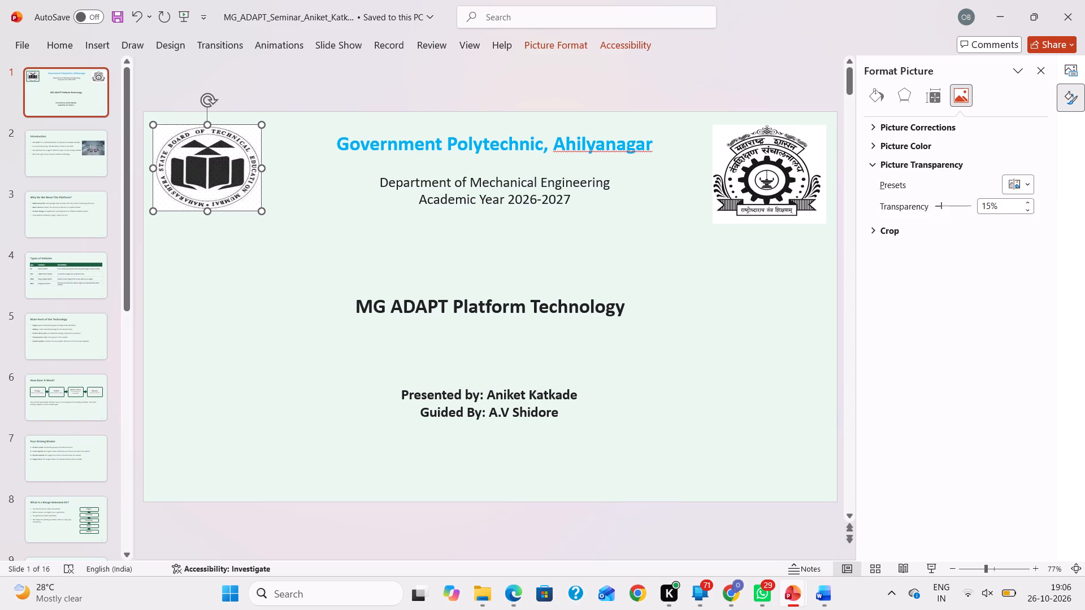
left_click(883, 233)
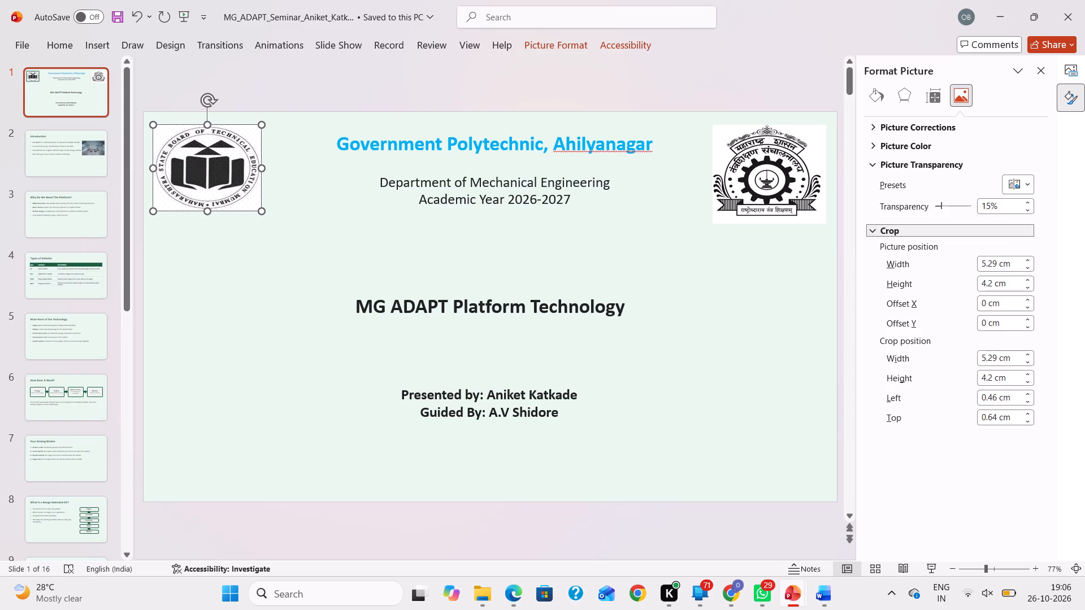
Hide the background graphics on the title slide, keeping its solid fill, and close the background formatting options.
left_click(772, 303)
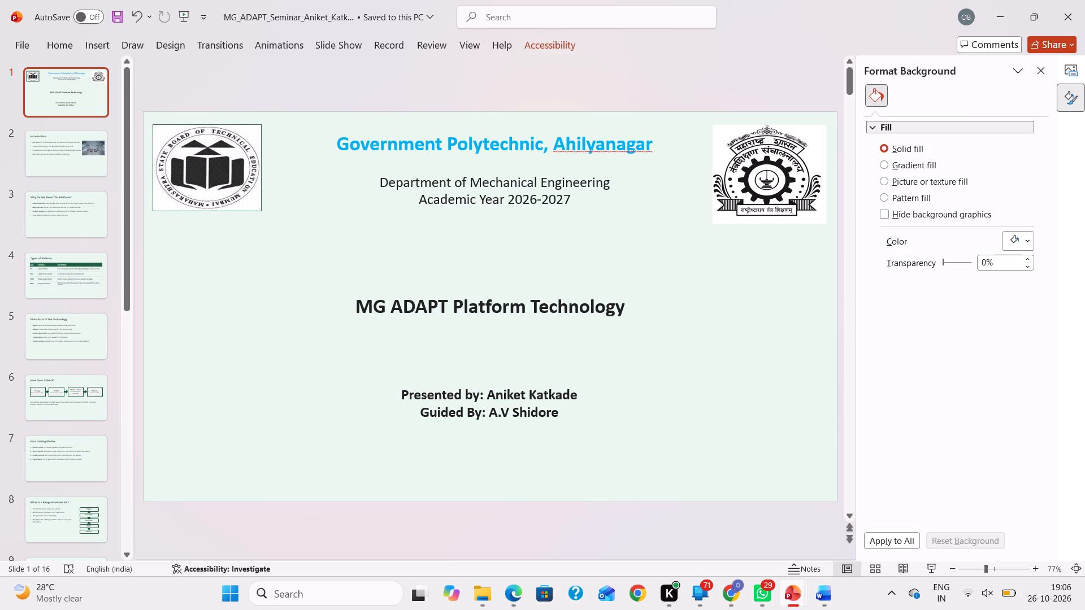
left_click(871, 124)
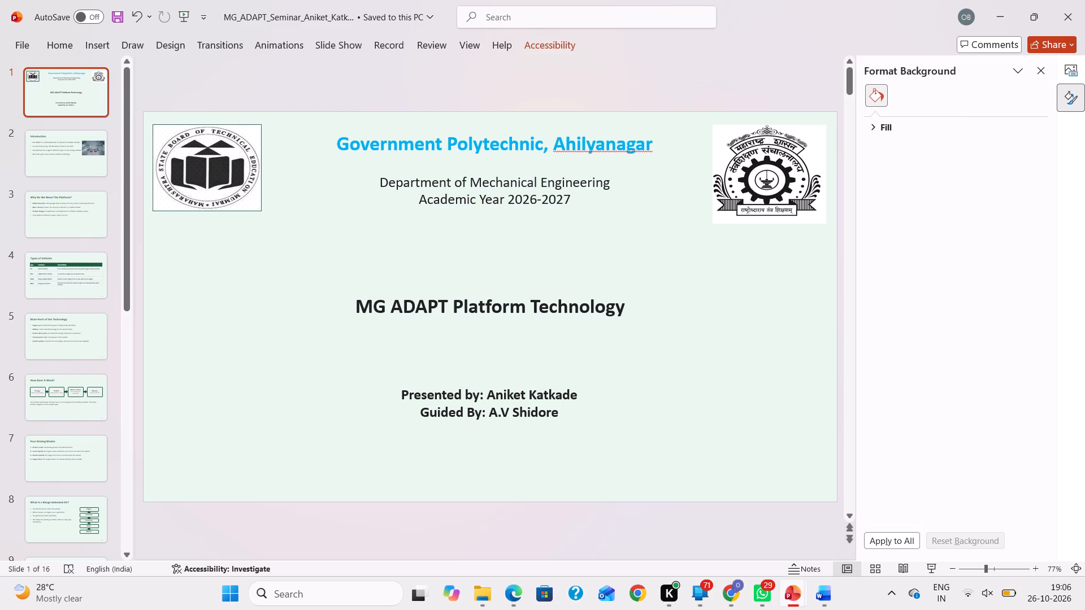
left_click(874, 94)
left_click(879, 123)
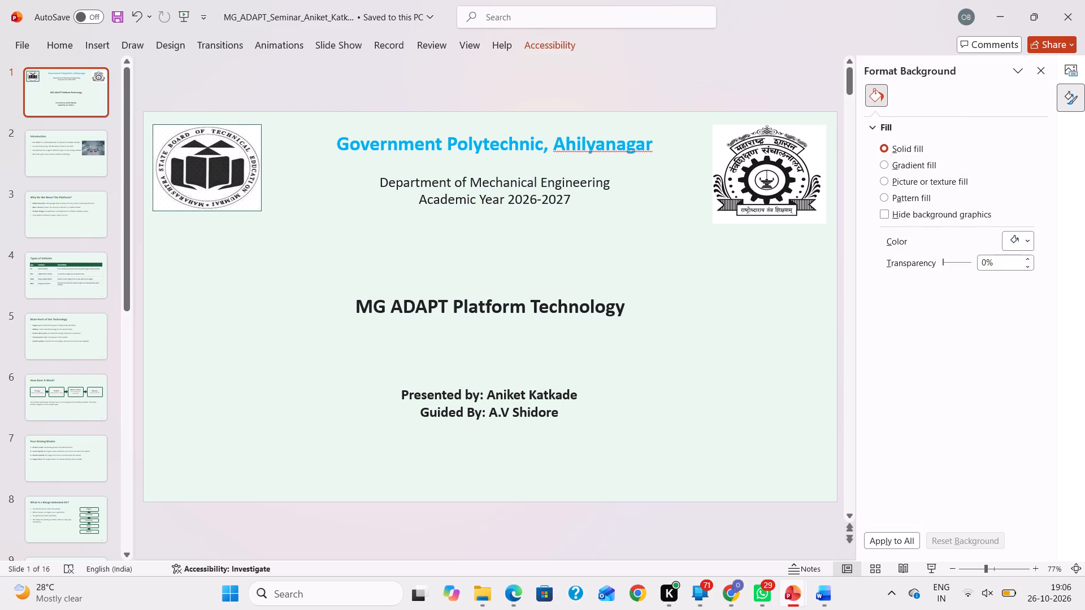
left_click(1021, 69)
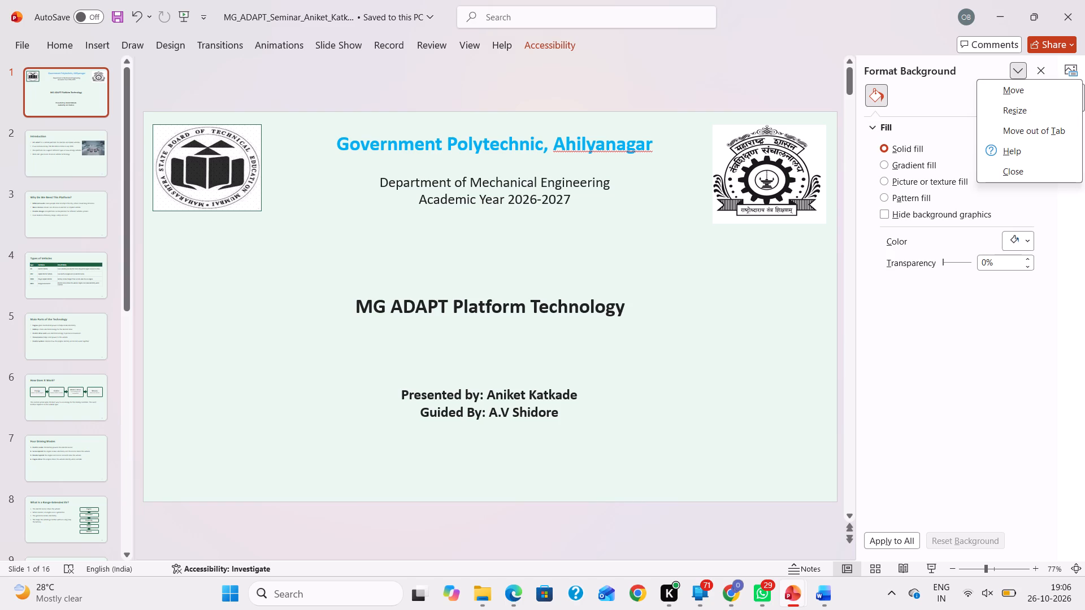
left_click(883, 210)
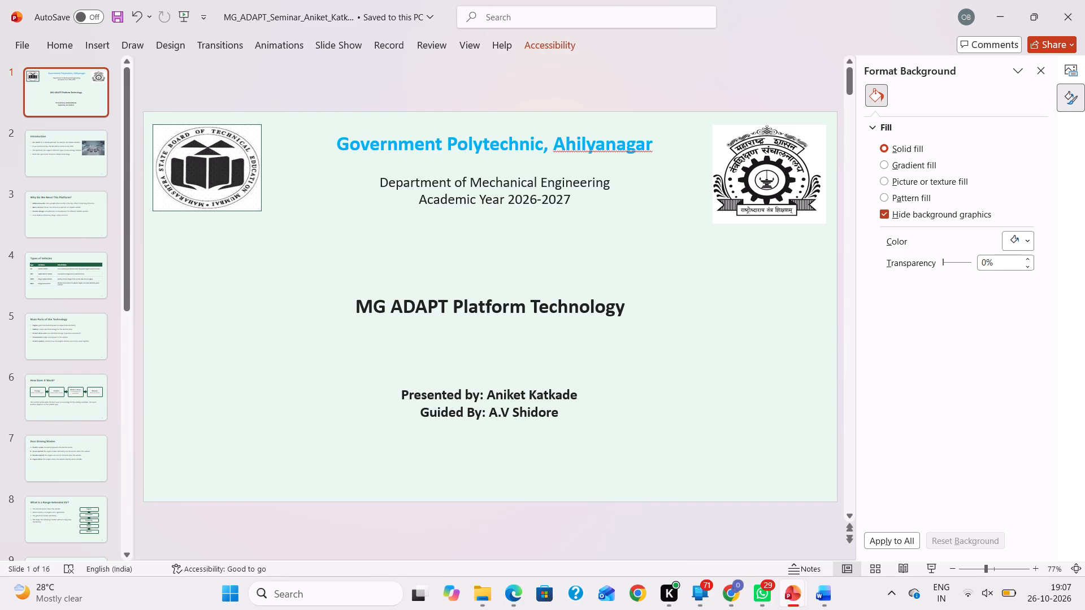
left_click(1023, 64)
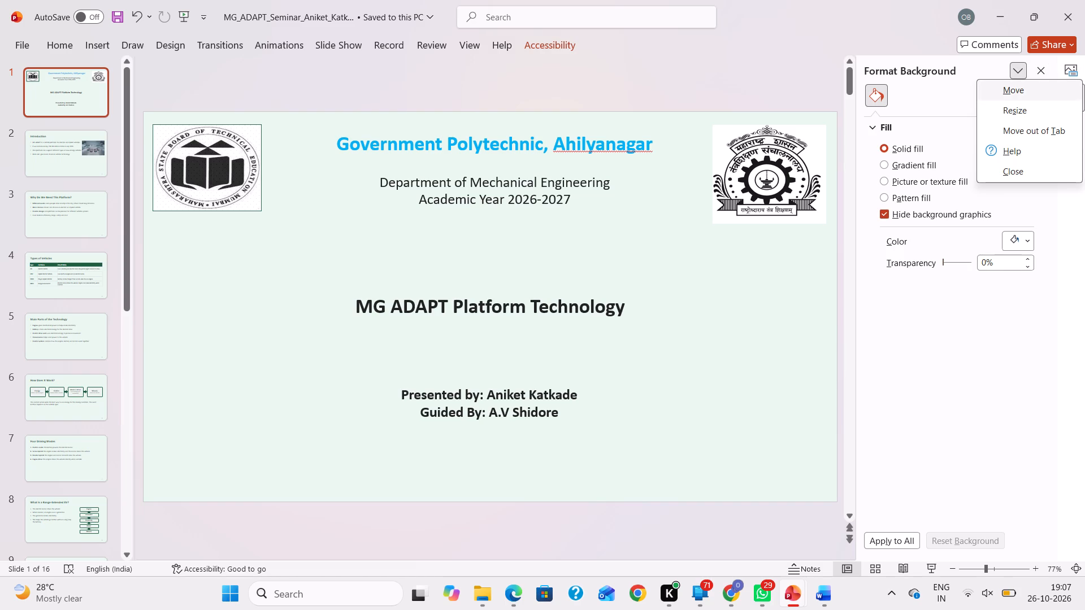
left_click_drag(1049, 313, 1014, 106)
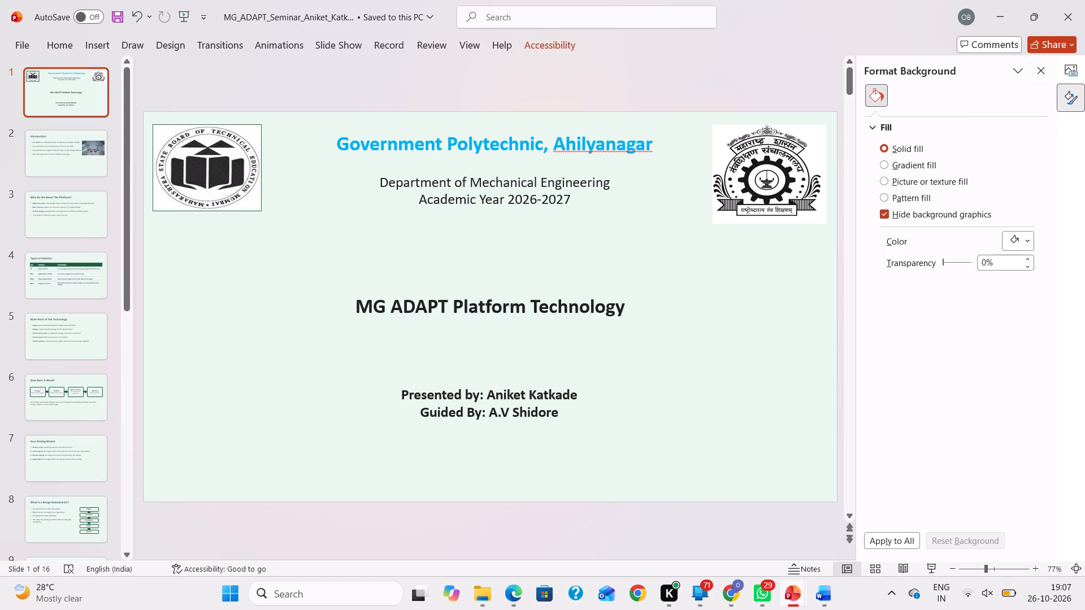
left_click_drag(1014, 106, 1019, 68)
left_click(1040, 75)
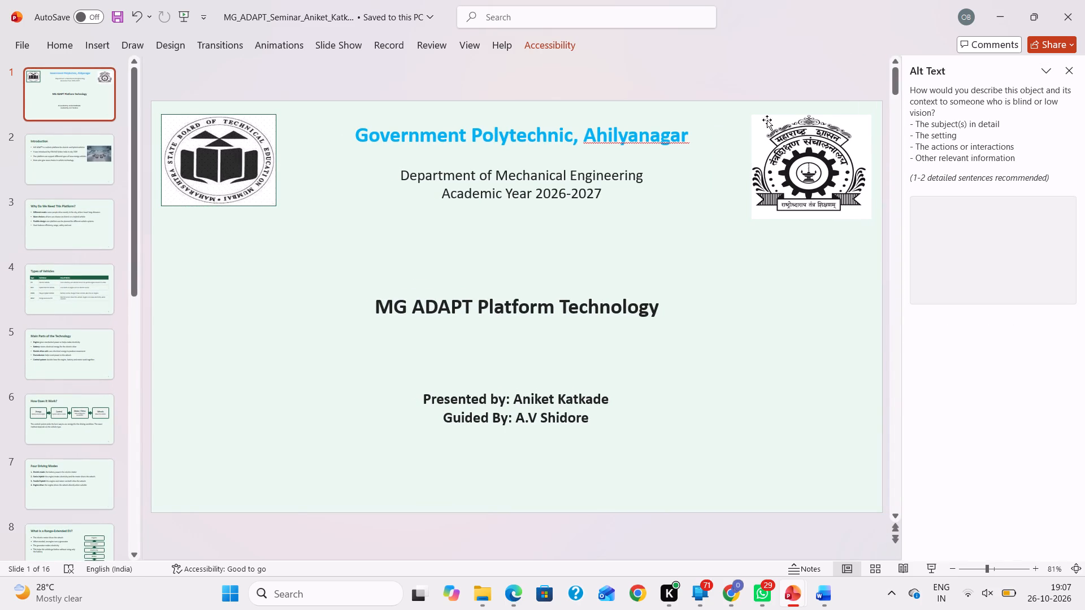
Apply the Snip Diagonal Corner, White picture style to the Directorate of Technical Education logo on the title slide.
left_click(256, 181)
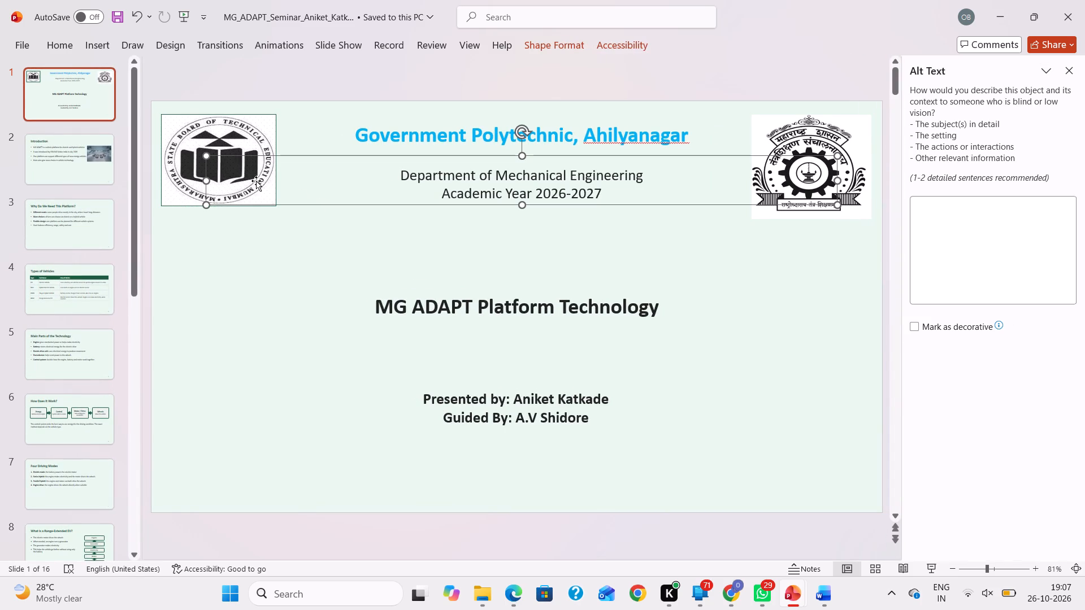
left_click(816, 129)
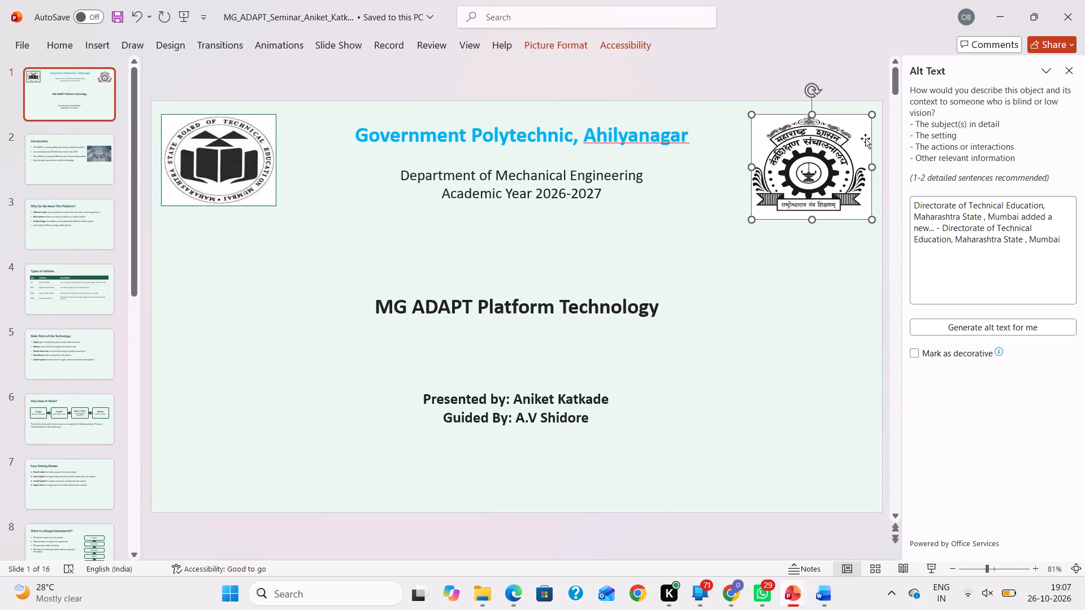
right_click(865, 138)
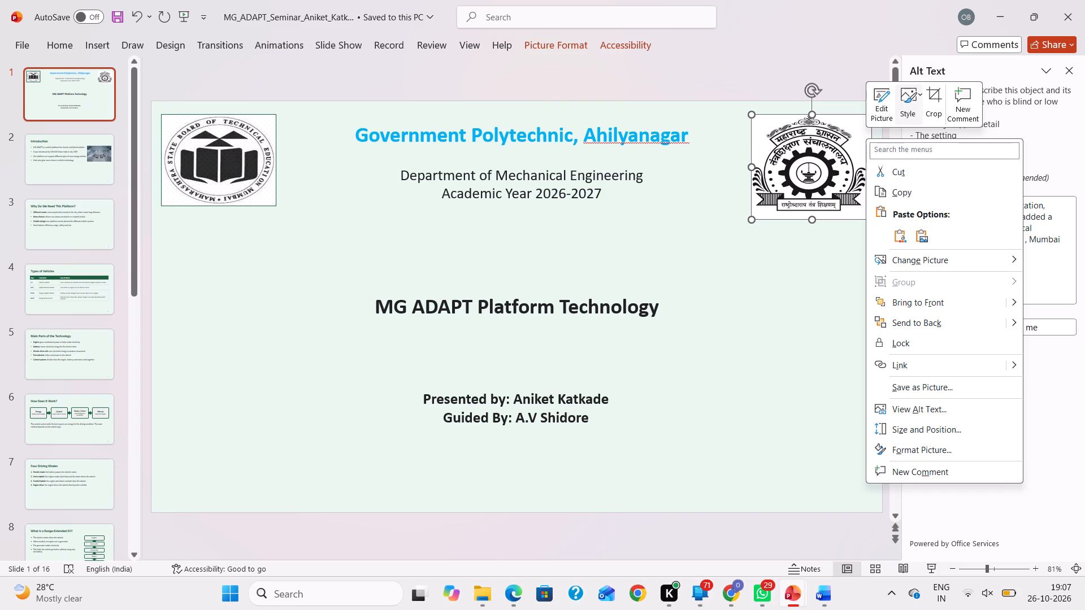
left_click(904, 109)
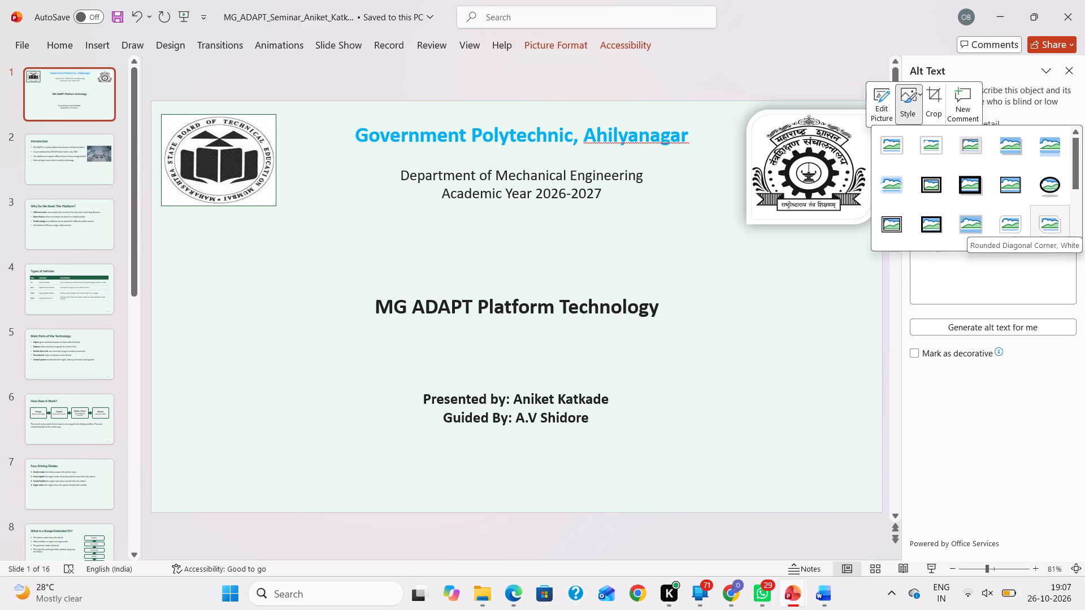
left_click(1015, 227)
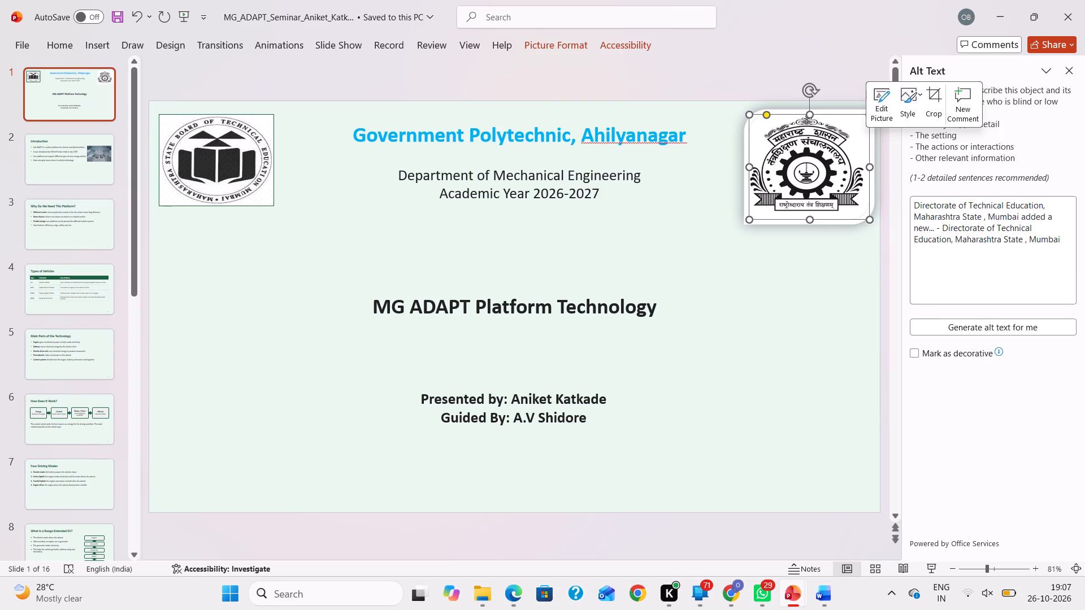
Apply the Snip Diagonal Corner, White picture style to the State Board of Technical Education logo as well.
left_click(202, 196)
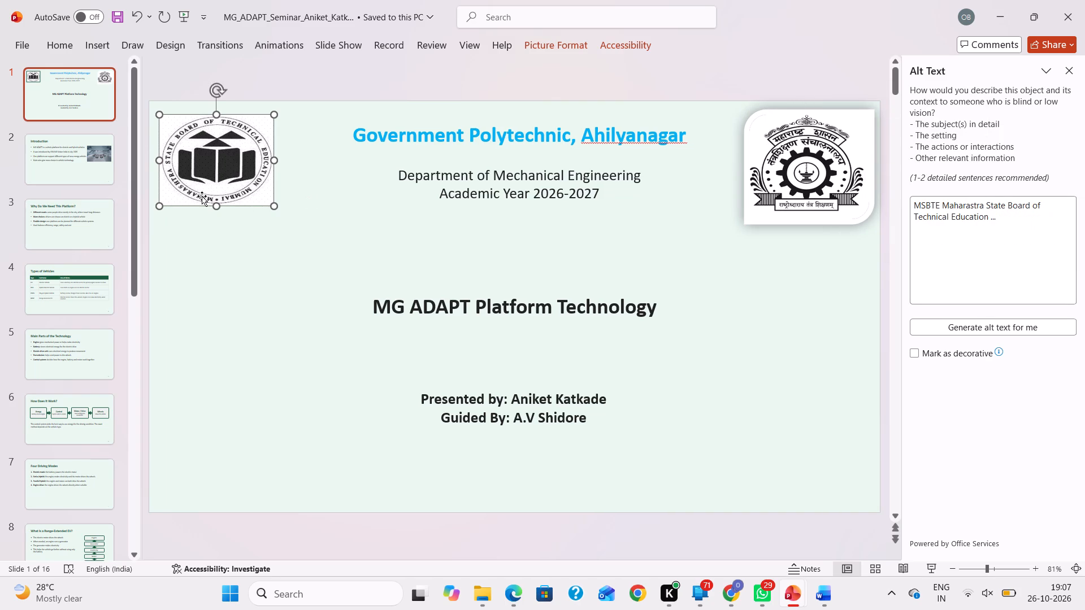
left_click(202, 196)
left_click(243, 156)
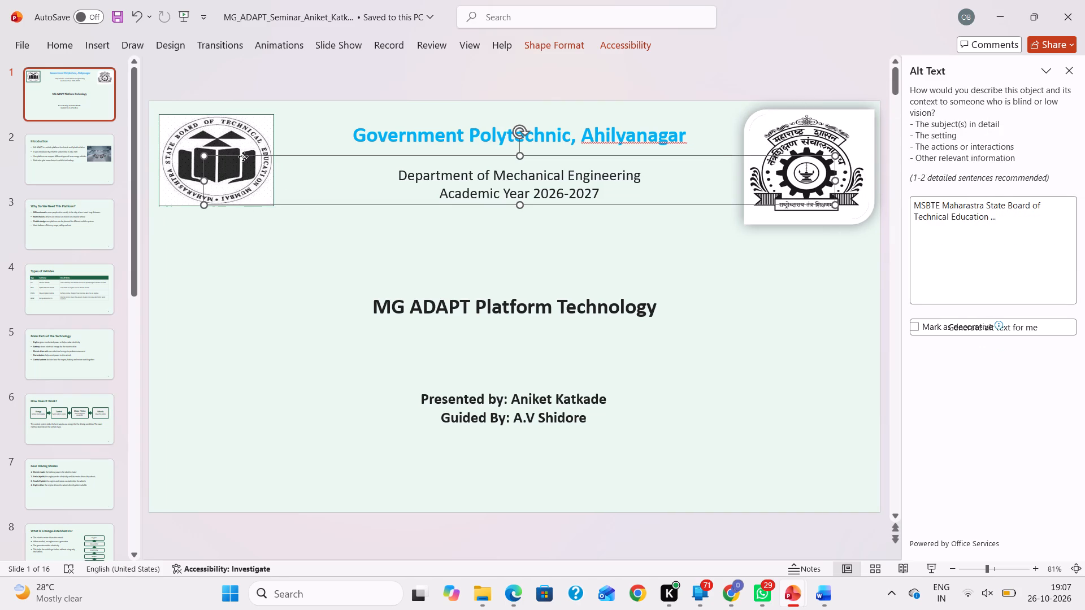
left_click(206, 137)
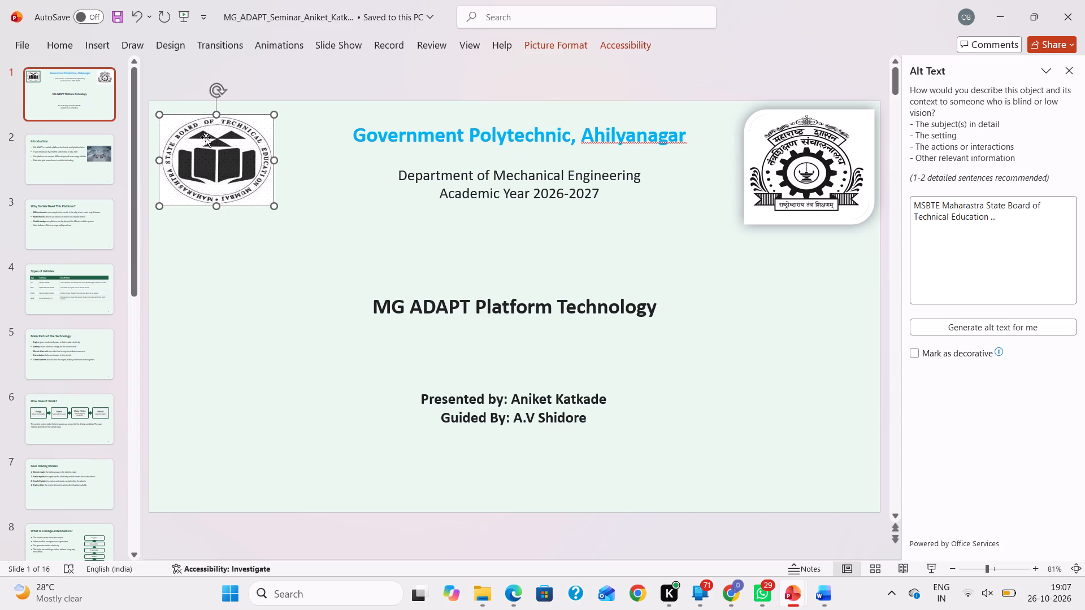
left_click(206, 141)
right_click(206, 141)
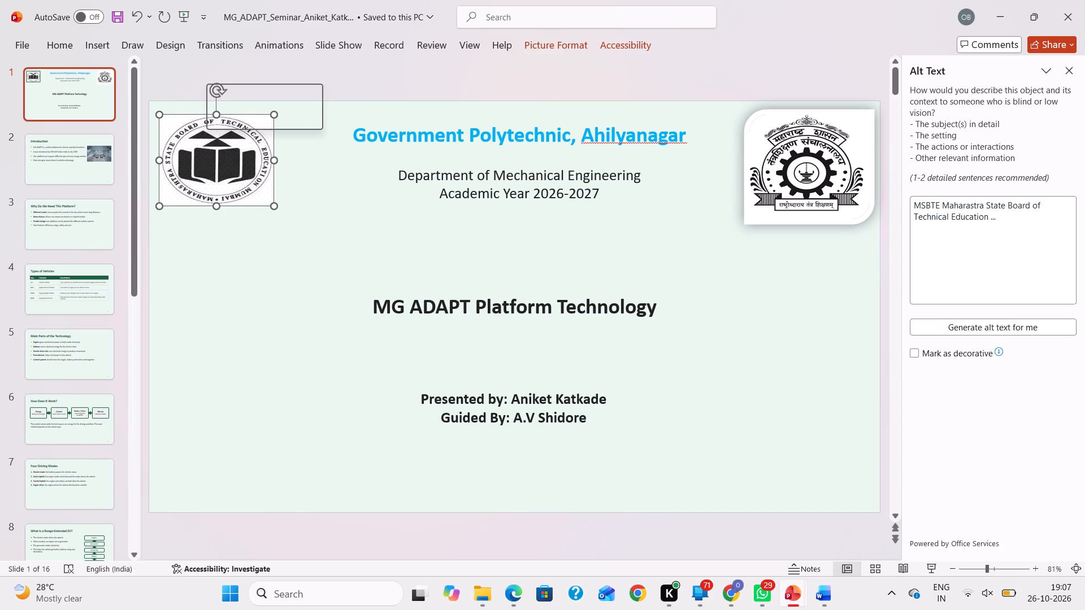
left_click(237, 90)
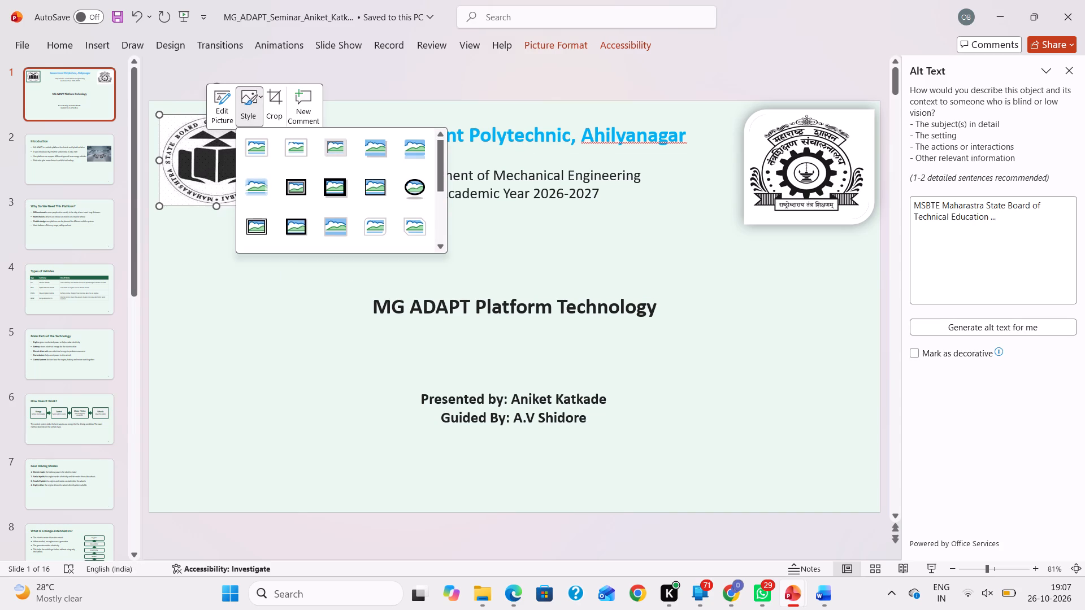
left_click(371, 229)
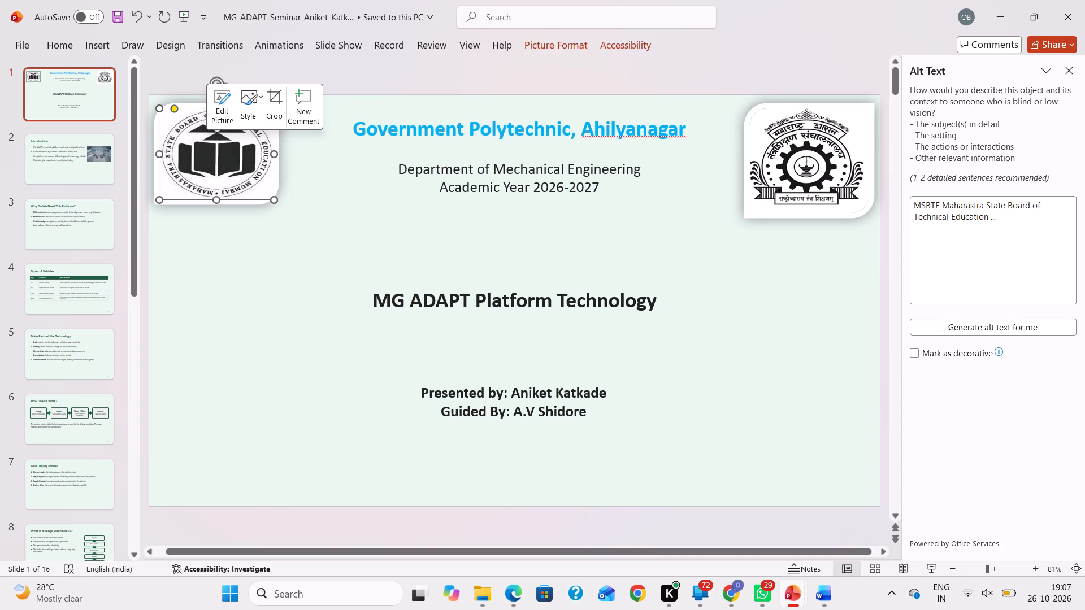
left_click(306, 314)
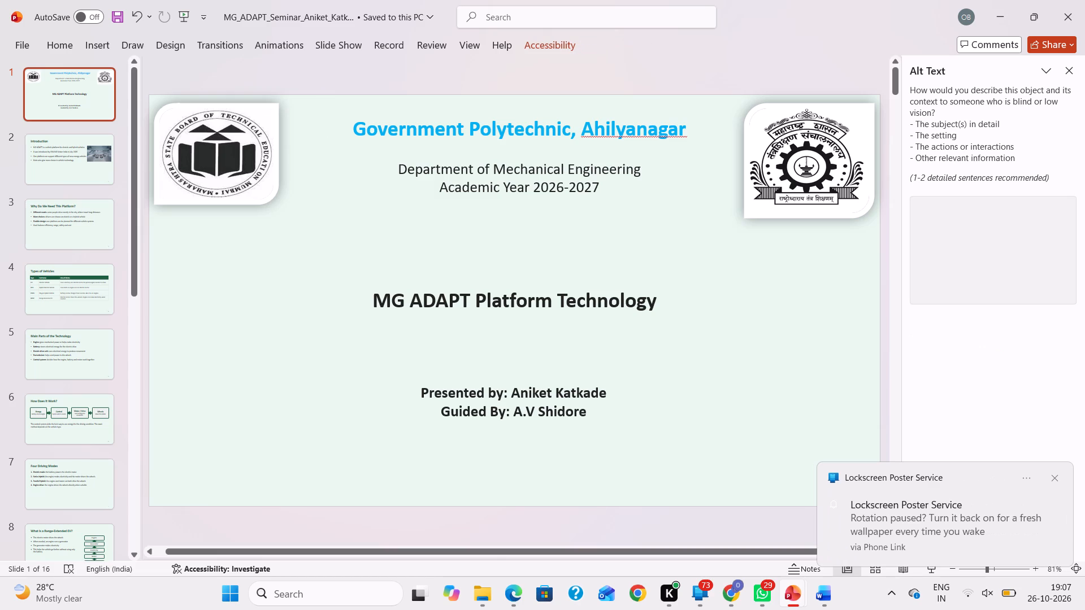
left_click(1060, 474)
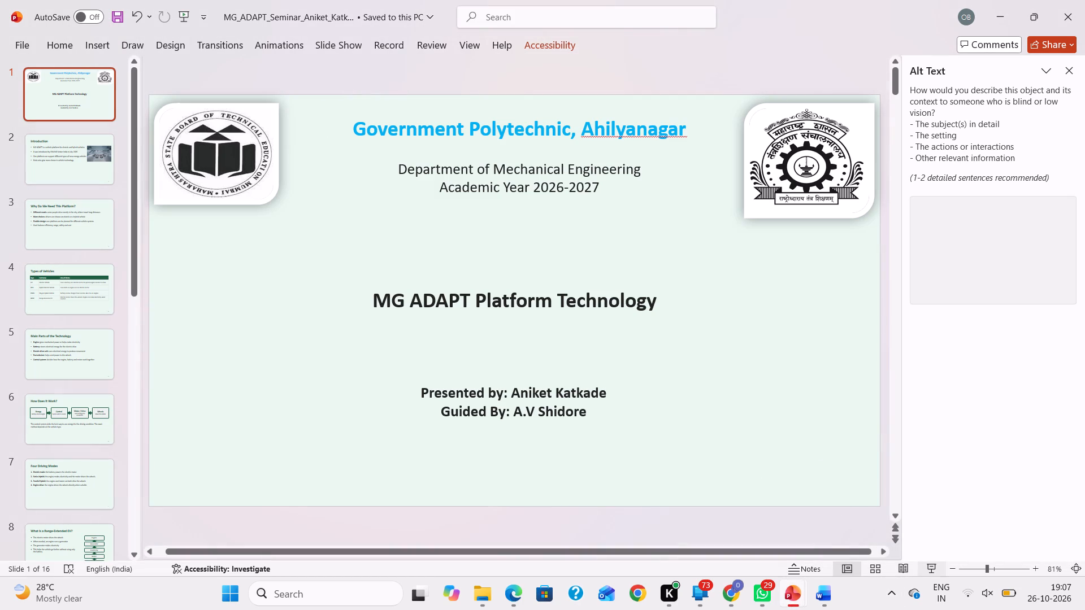
Preview the title slide with its restyled logos in full-screen slide show and return to editing.
left_click(930, 572)
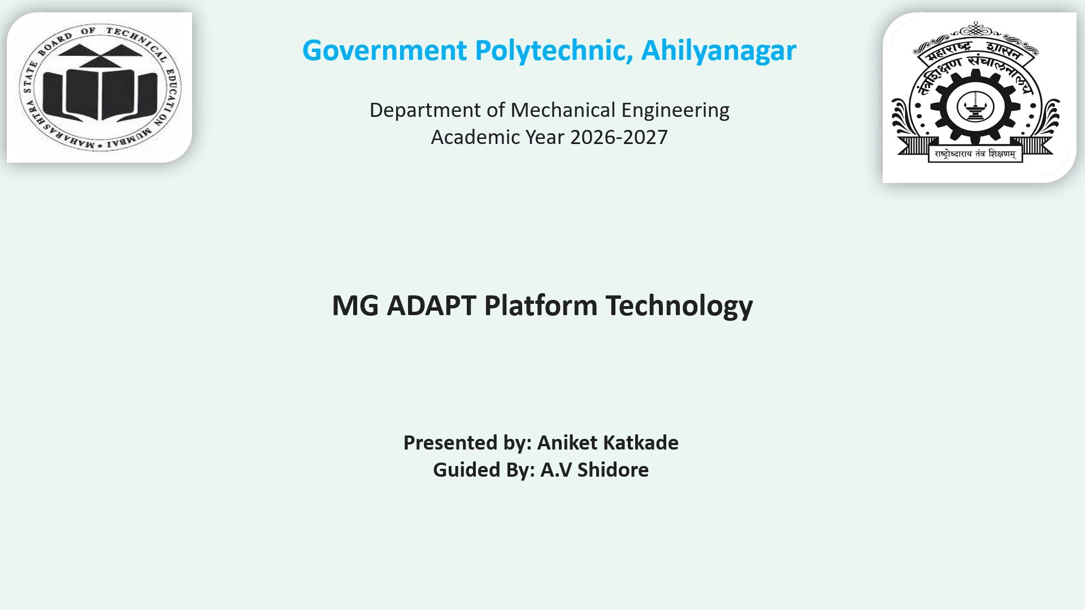
key("Escape")
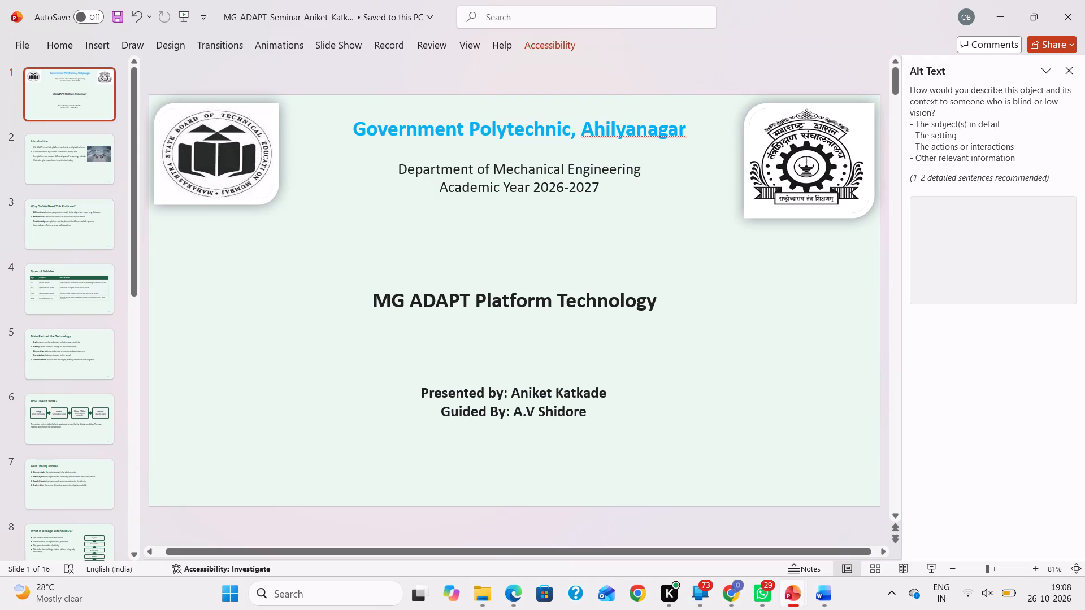
Review the slides from Introduction through THANK YOU in order, checking their content and layout, and return to the title slide.
left_click(89, 151)
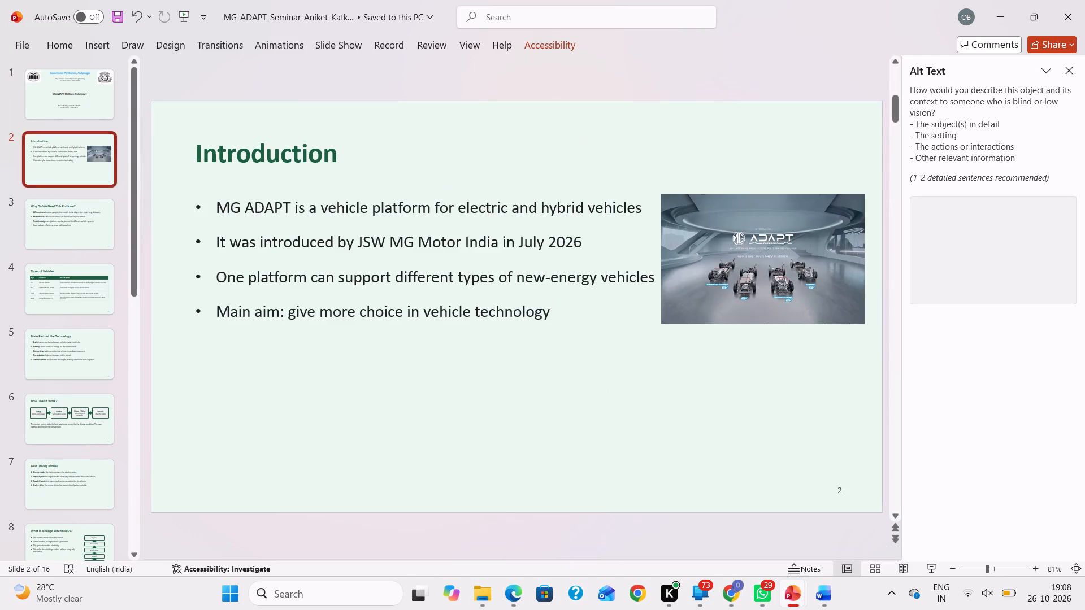
left_click(78, 238)
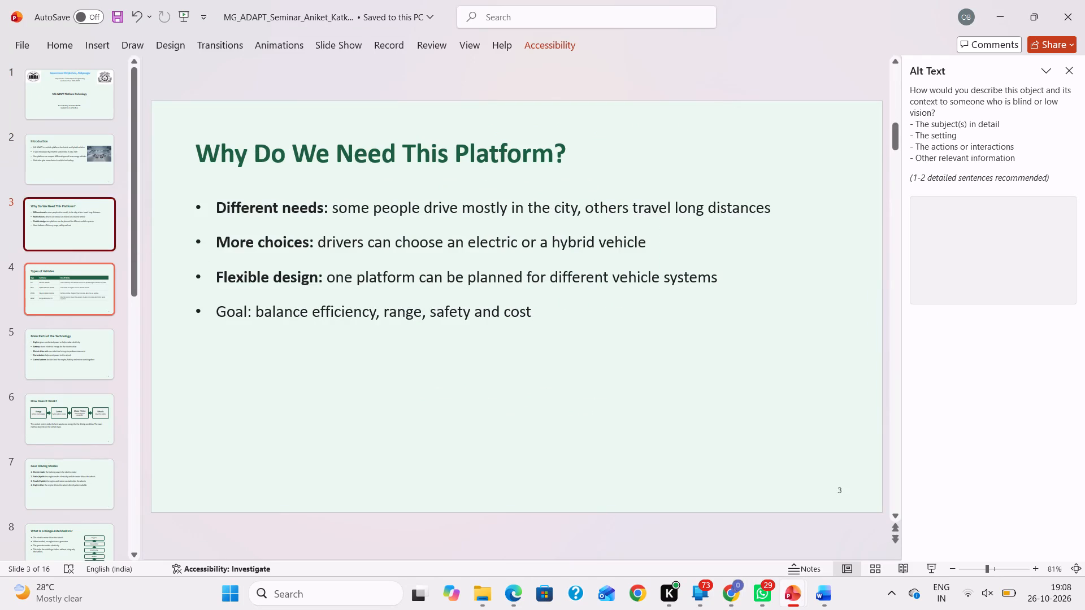
left_click(63, 304)
left_click(66, 334)
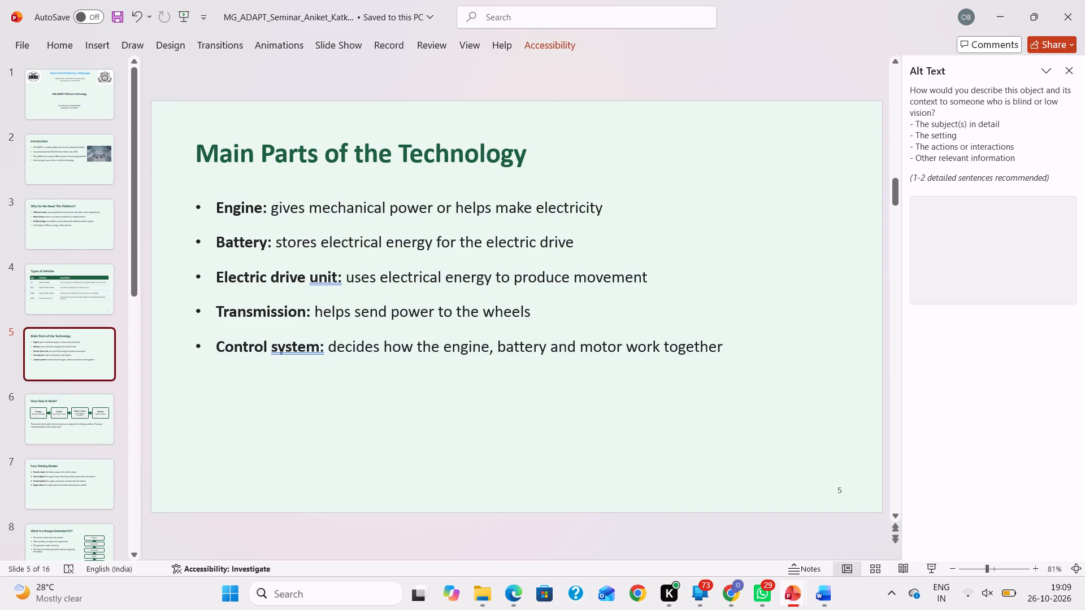
left_click(64, 411)
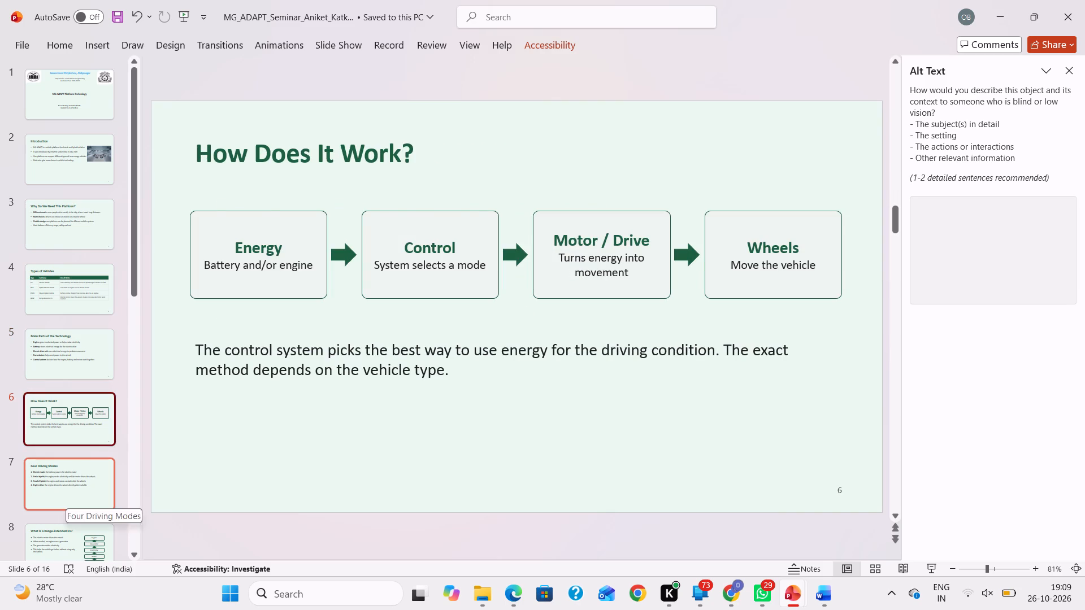
left_click(66, 498)
left_click(75, 529)
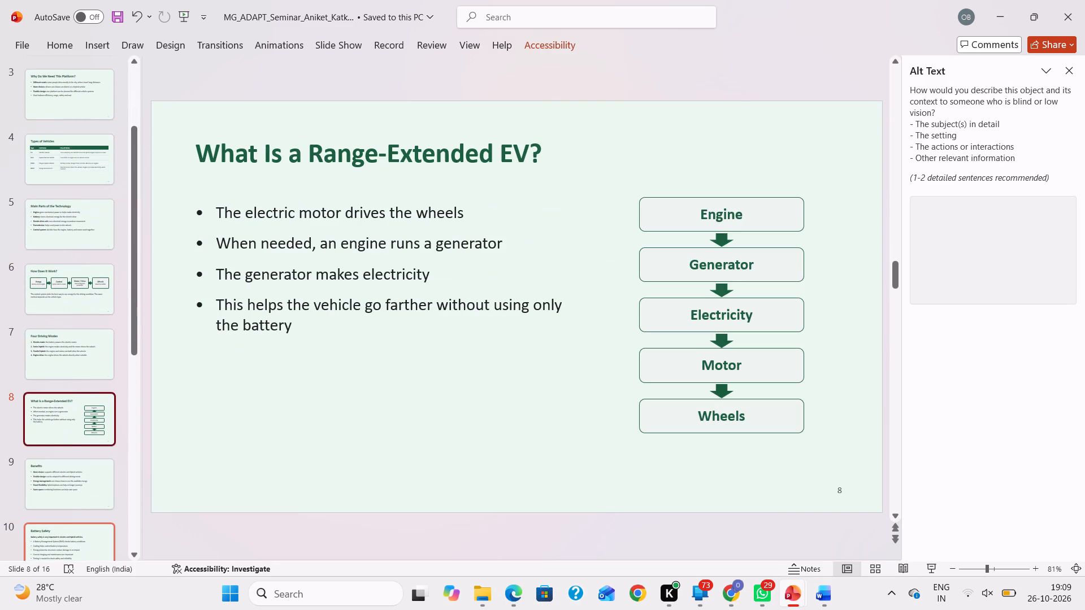
left_click(63, 485)
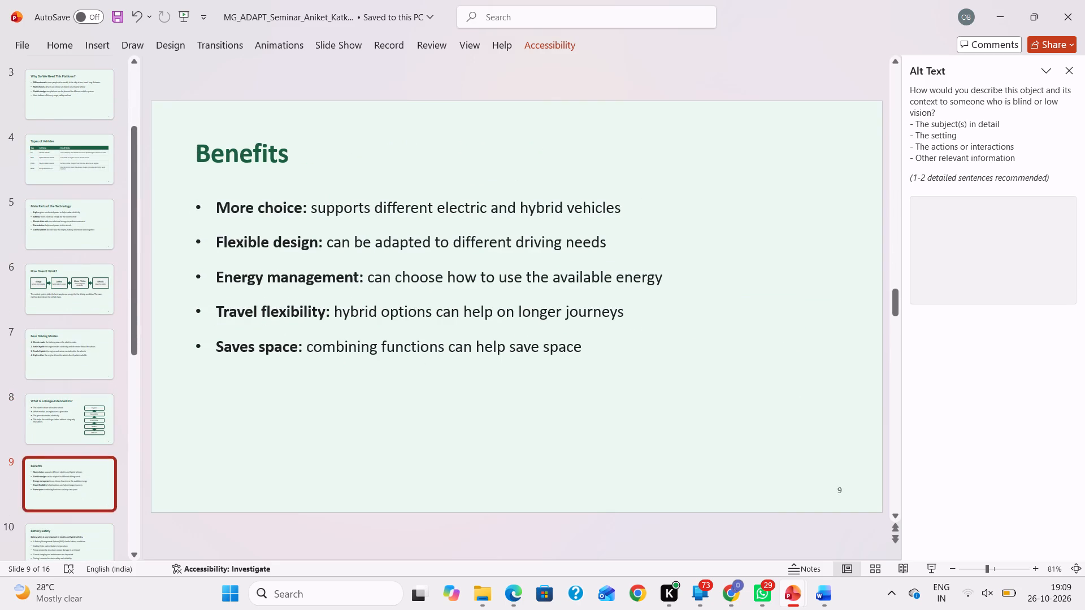
left_click_drag(75, 521, 75, 529)
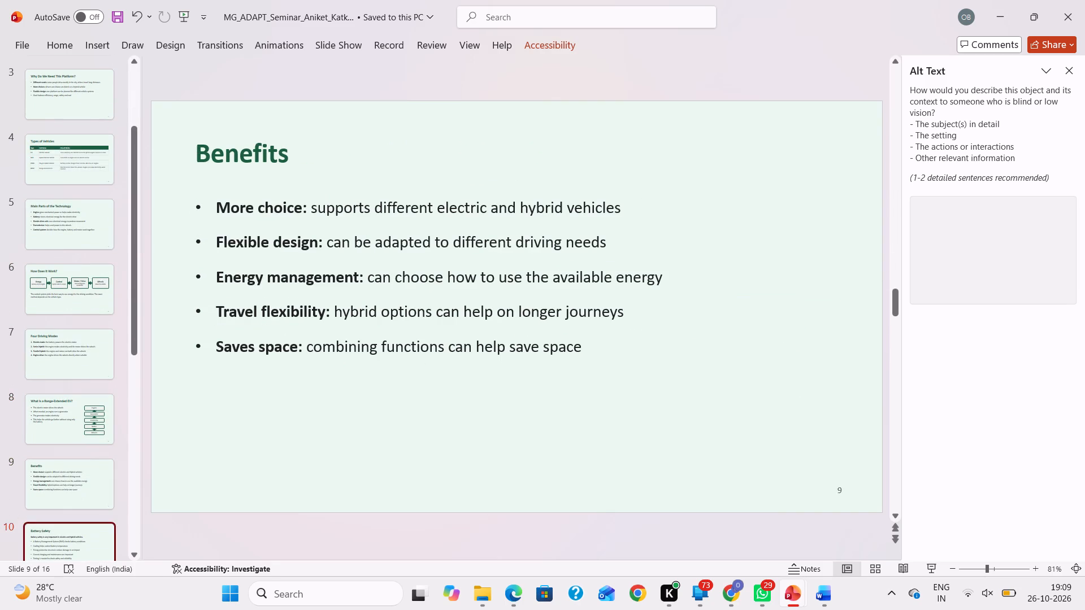
left_click(75, 529)
left_click(71, 491)
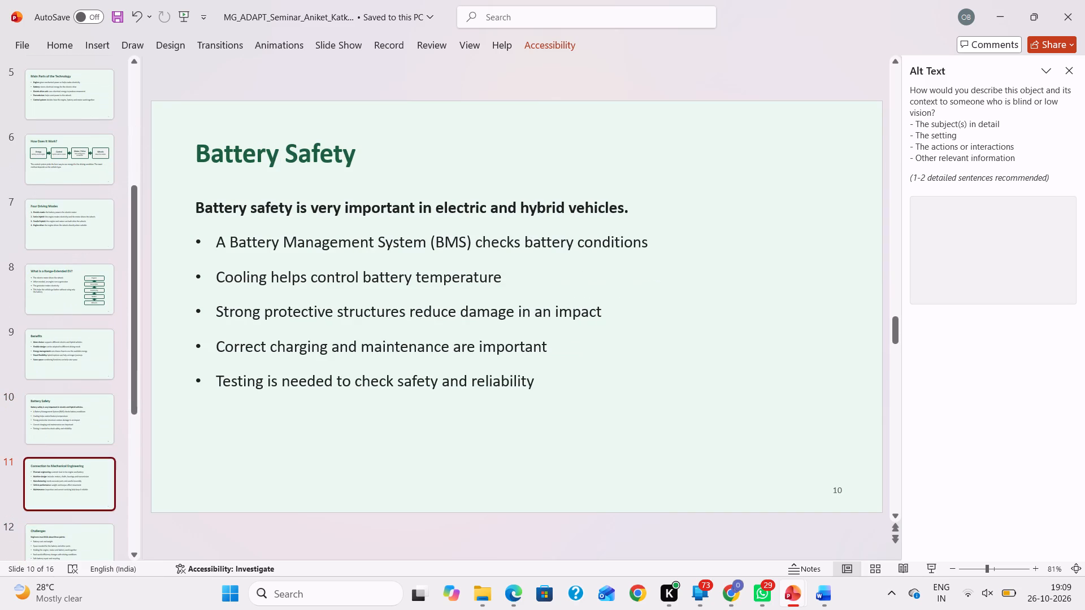
left_click(83, 541)
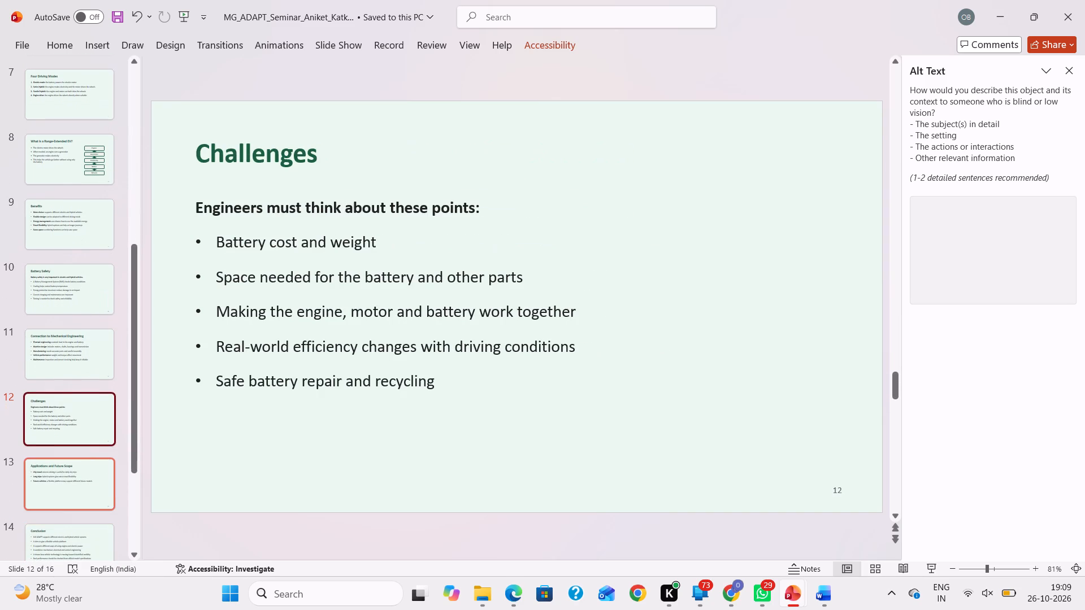
left_click(73, 488)
left_click(77, 528)
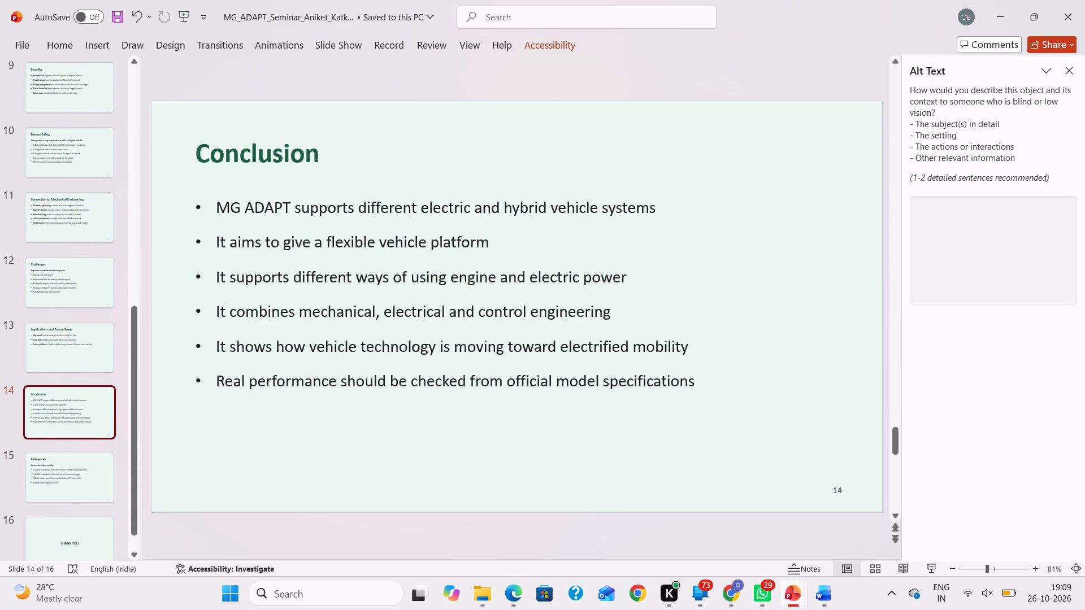
left_click(72, 498)
left_click(76, 537)
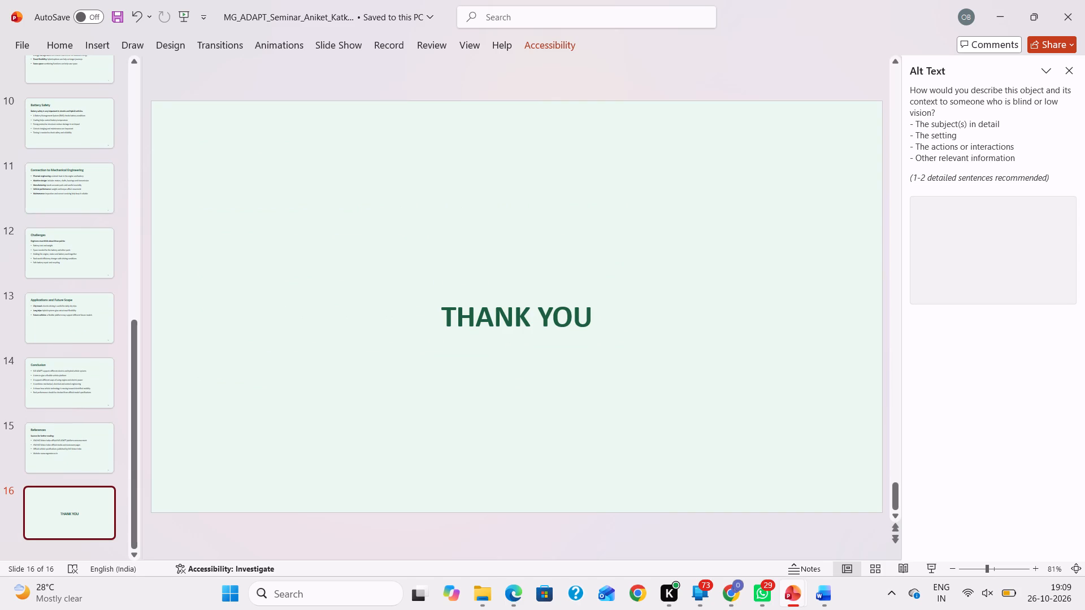
scroll(98, 150, "up", 10)
left_click(51, 98)
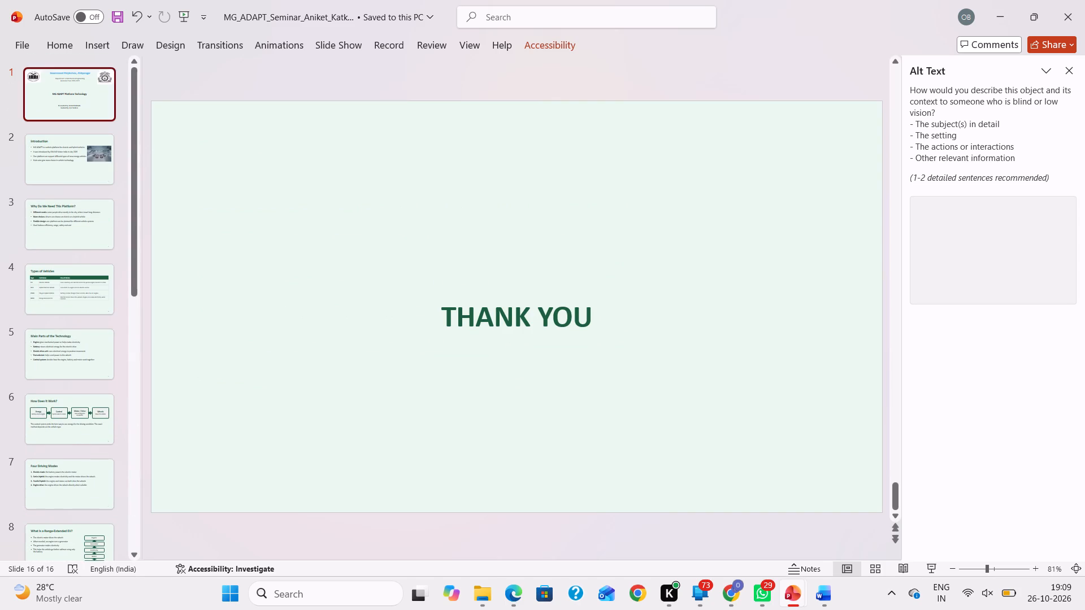
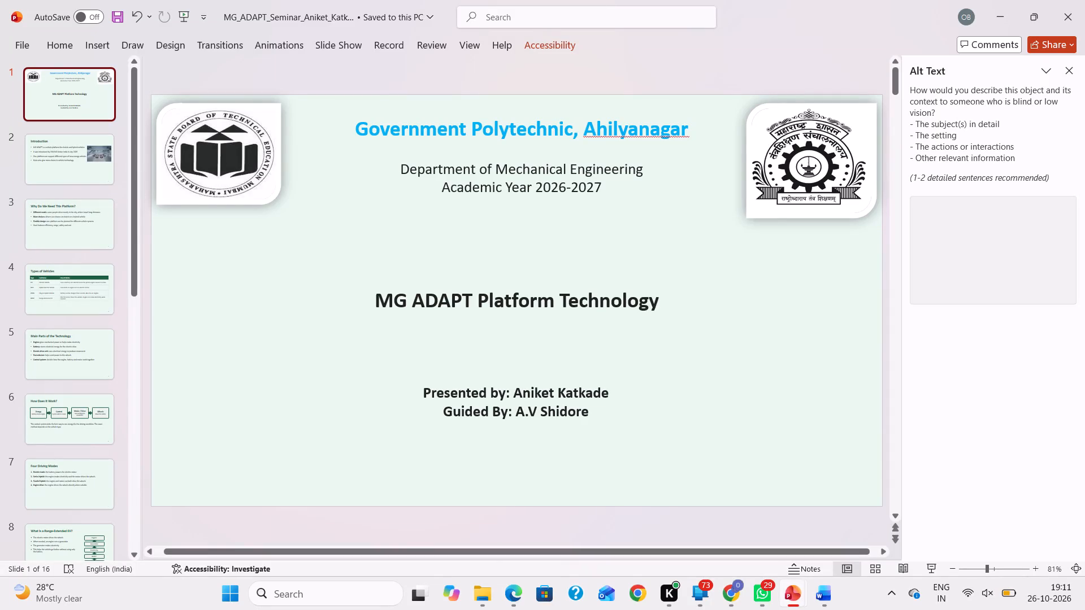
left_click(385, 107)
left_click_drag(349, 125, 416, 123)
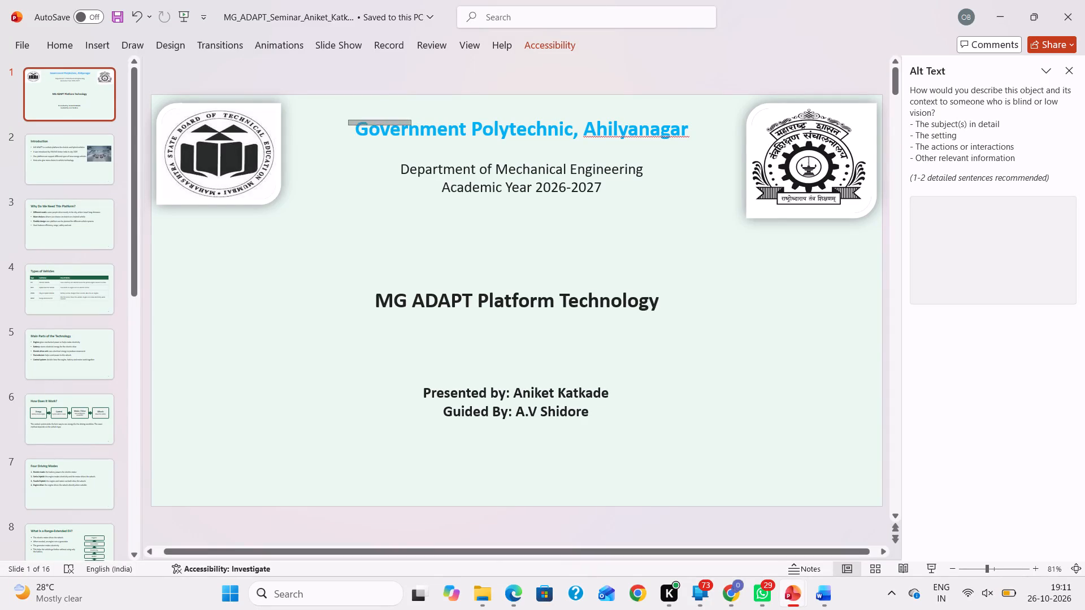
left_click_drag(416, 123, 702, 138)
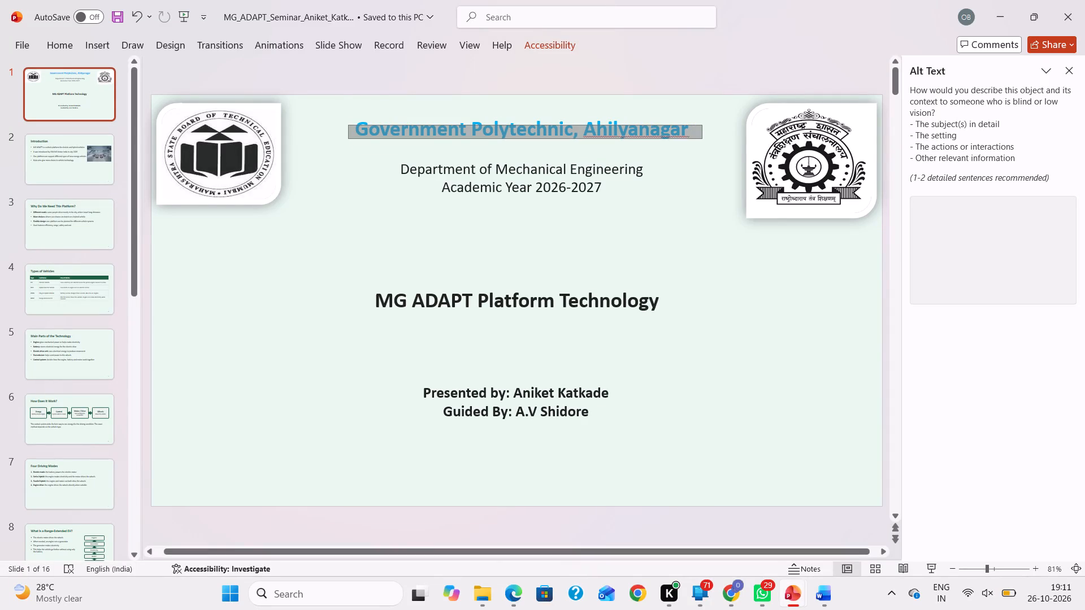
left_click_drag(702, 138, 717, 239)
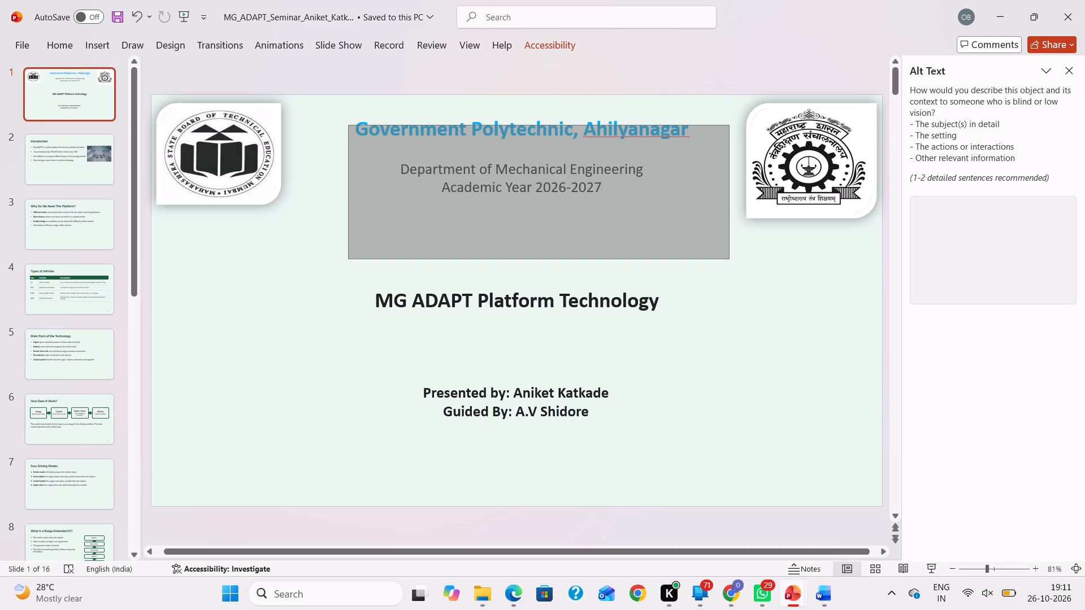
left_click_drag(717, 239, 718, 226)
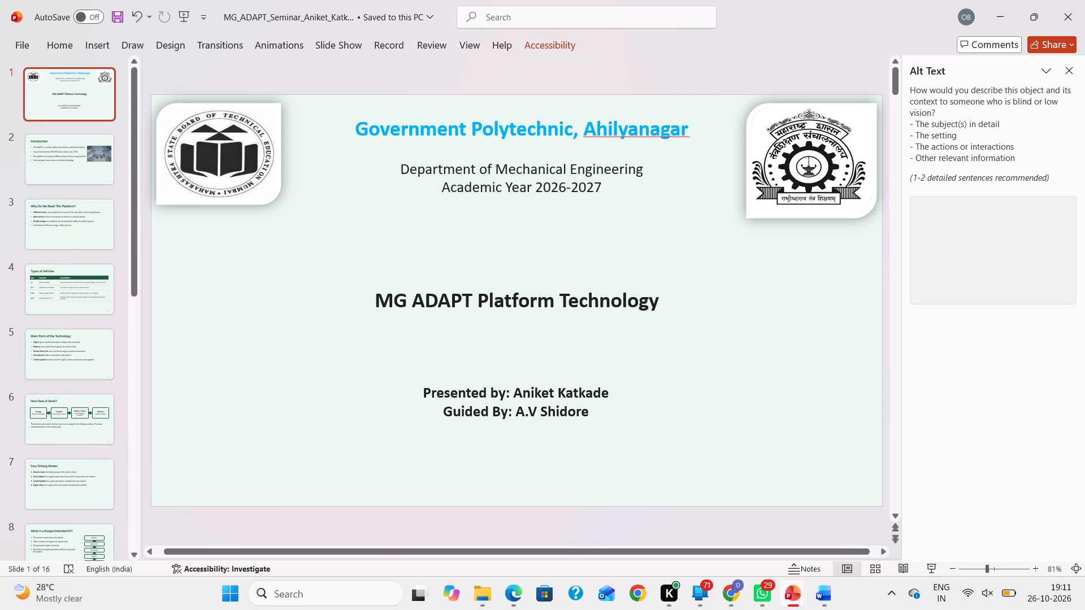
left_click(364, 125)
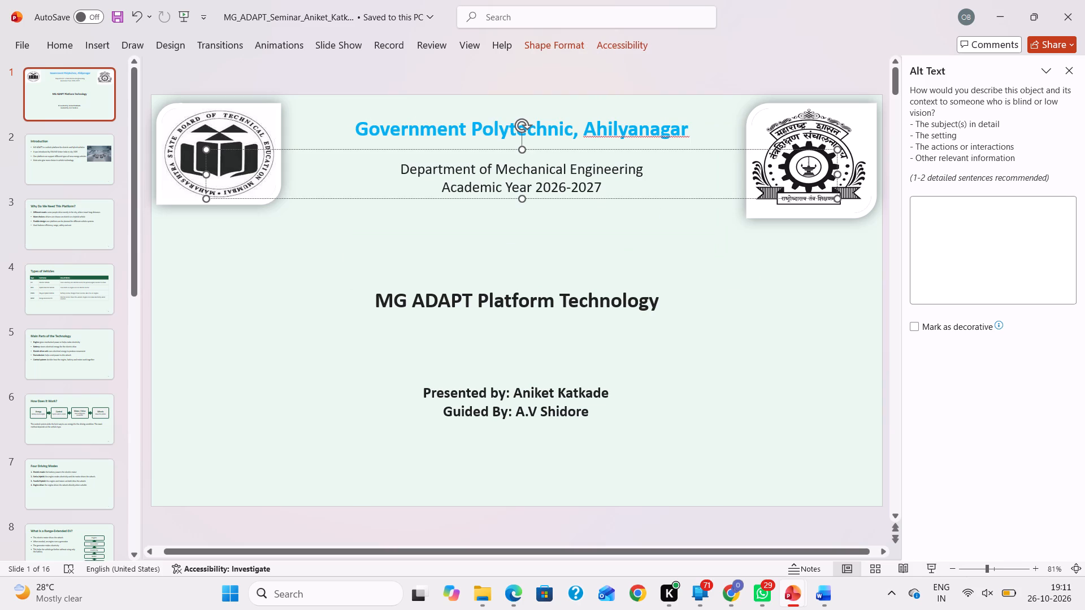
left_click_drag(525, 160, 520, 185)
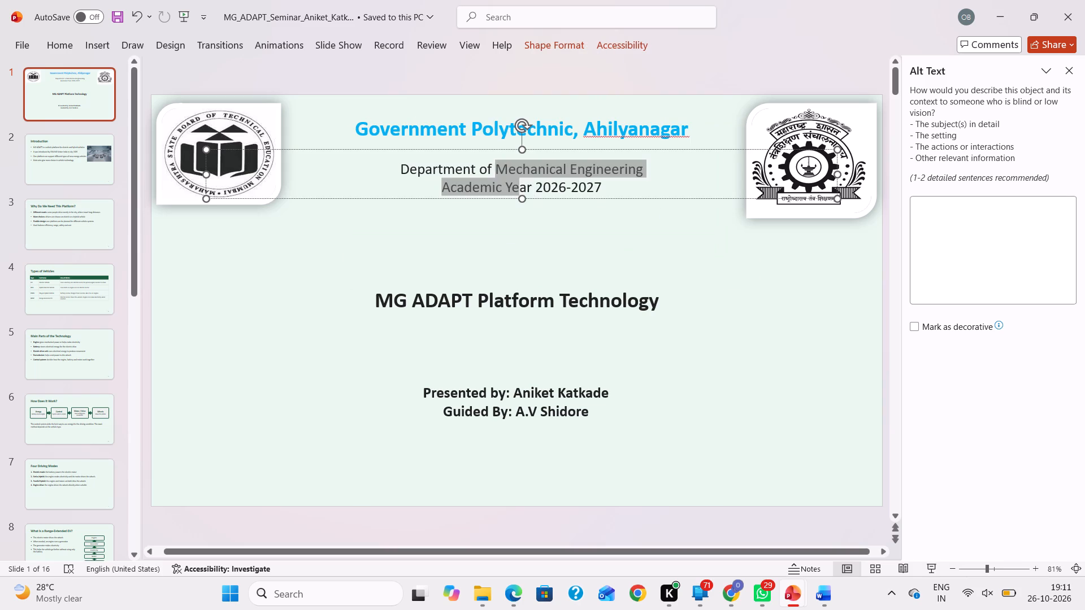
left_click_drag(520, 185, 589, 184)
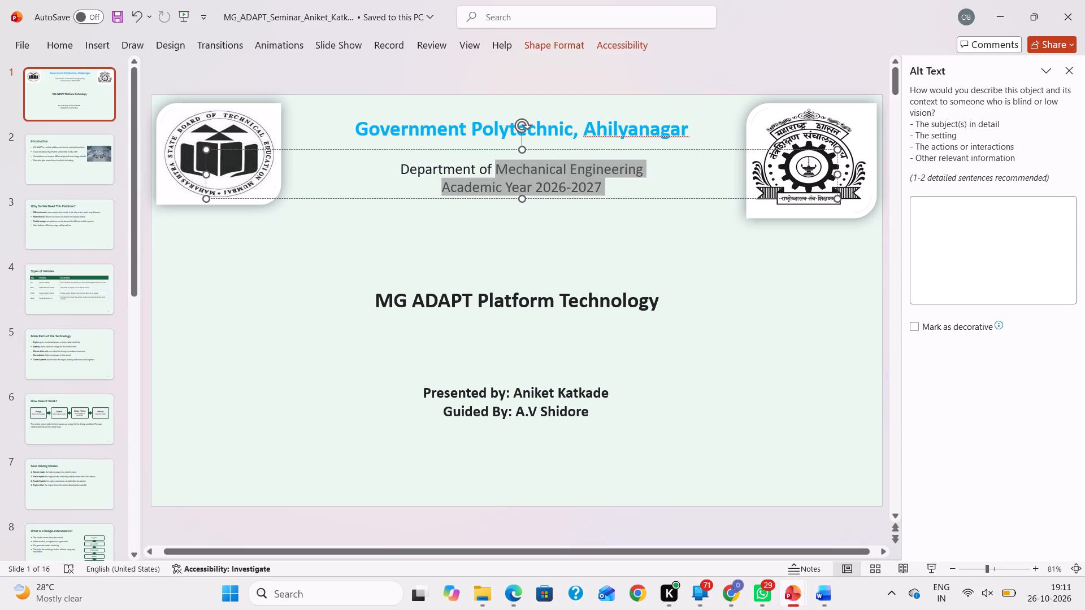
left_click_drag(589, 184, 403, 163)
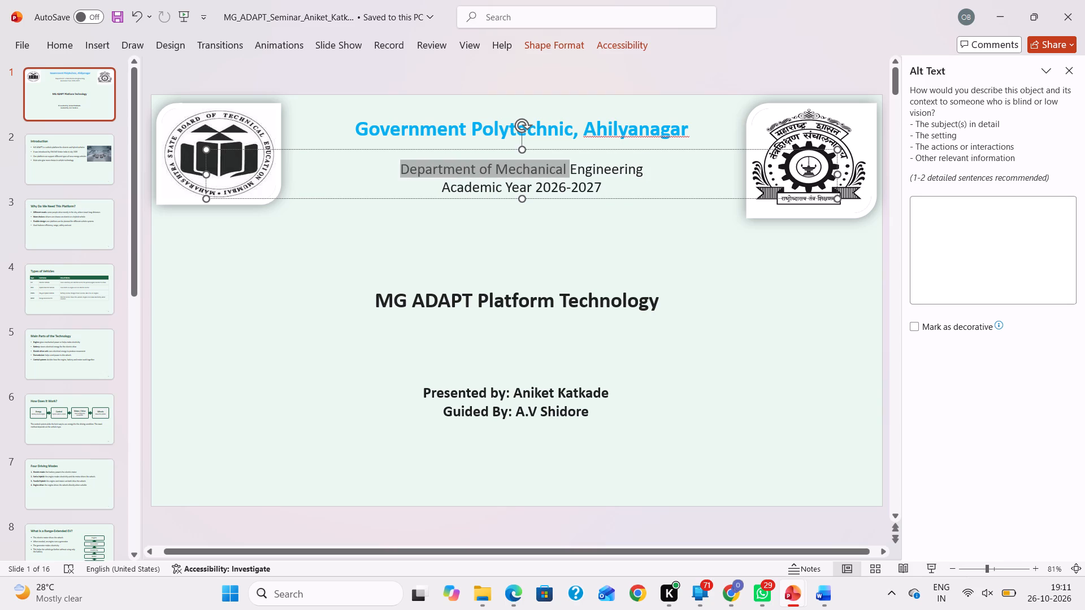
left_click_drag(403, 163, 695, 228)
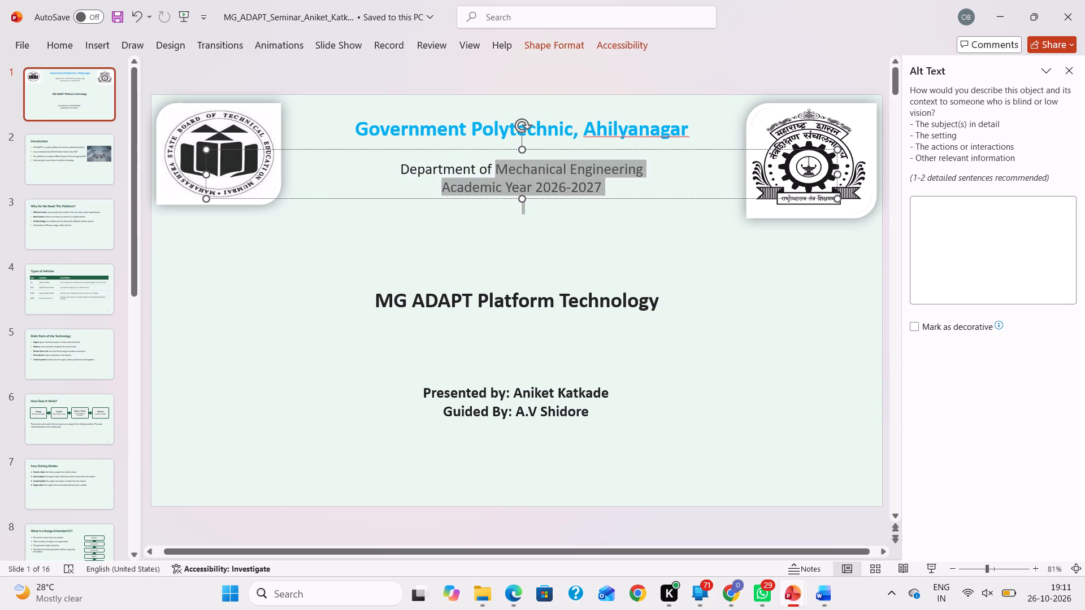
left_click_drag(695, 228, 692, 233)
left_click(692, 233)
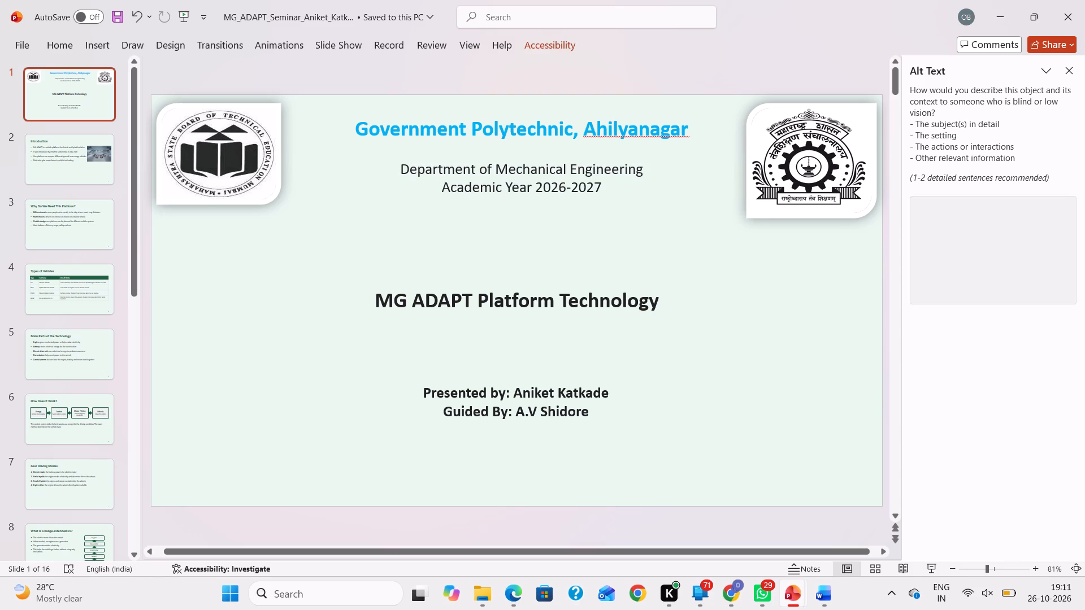
Move the department and academic year lines down one line in the title slide's heading text block.
left_click_drag(400, 171, 580, 167)
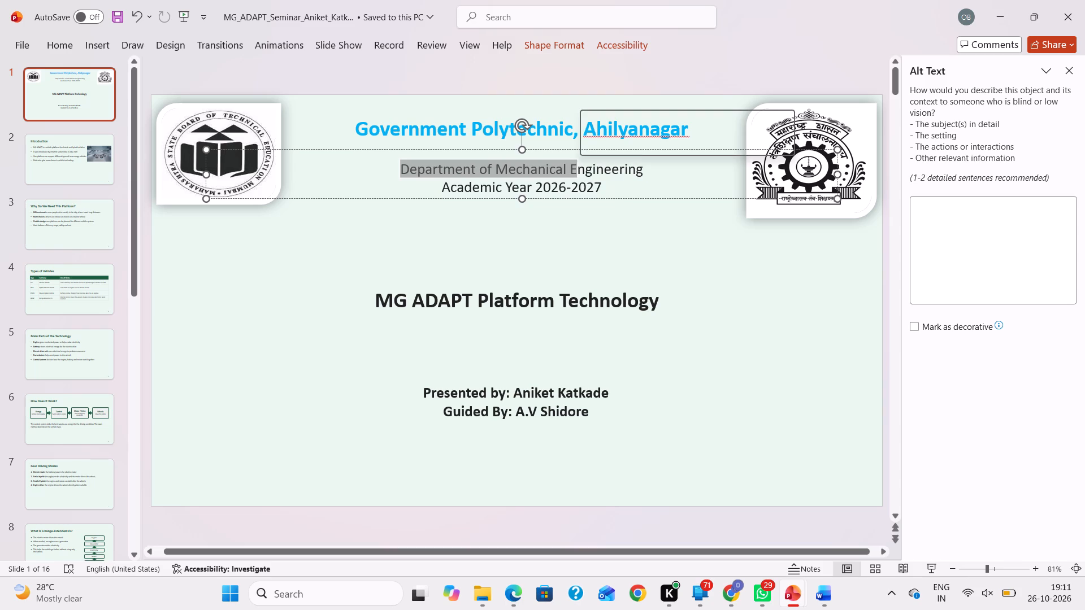
left_click_drag(603, 210, 393, 167)
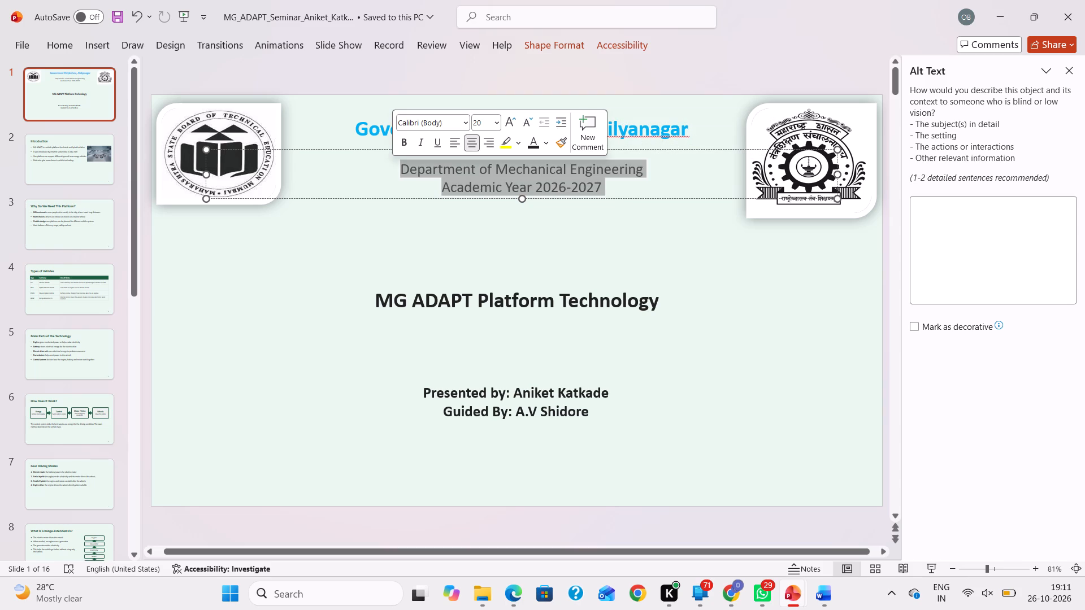
left_click_drag(432, 181, 436, 206)
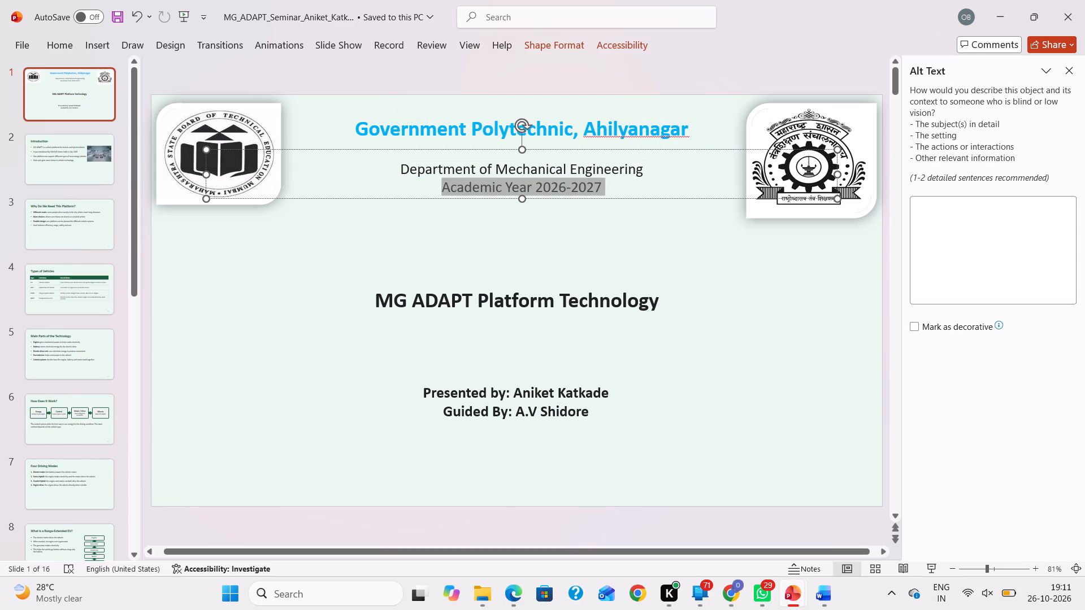
left_click_drag(436, 206, 398, 167)
left_click_drag(398, 167, 475, 192)
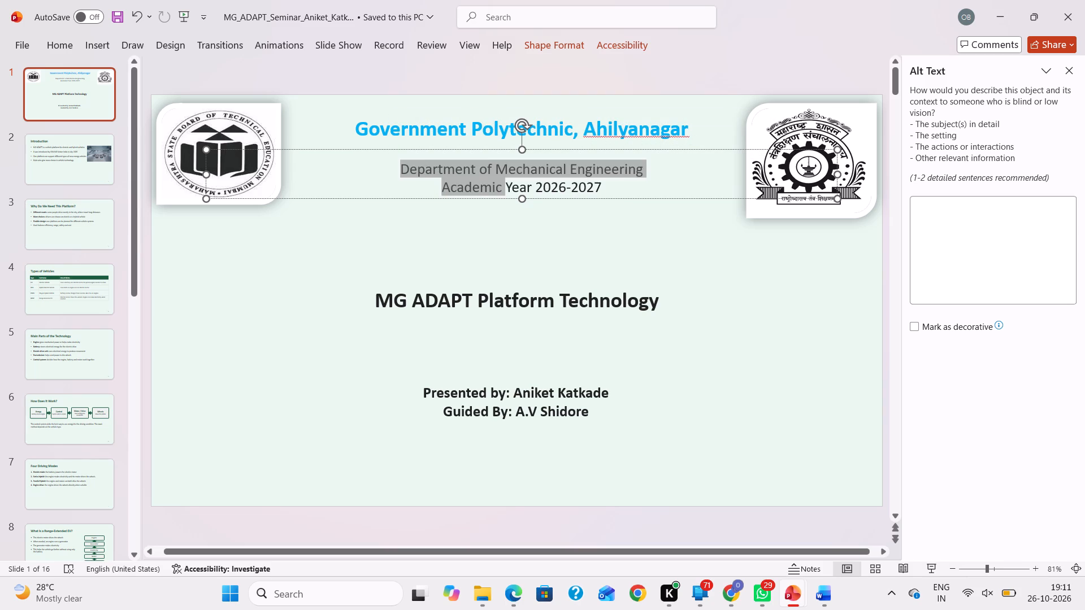
left_click_drag(475, 192, 518, 207)
left_click_drag(518, 207, 398, 164)
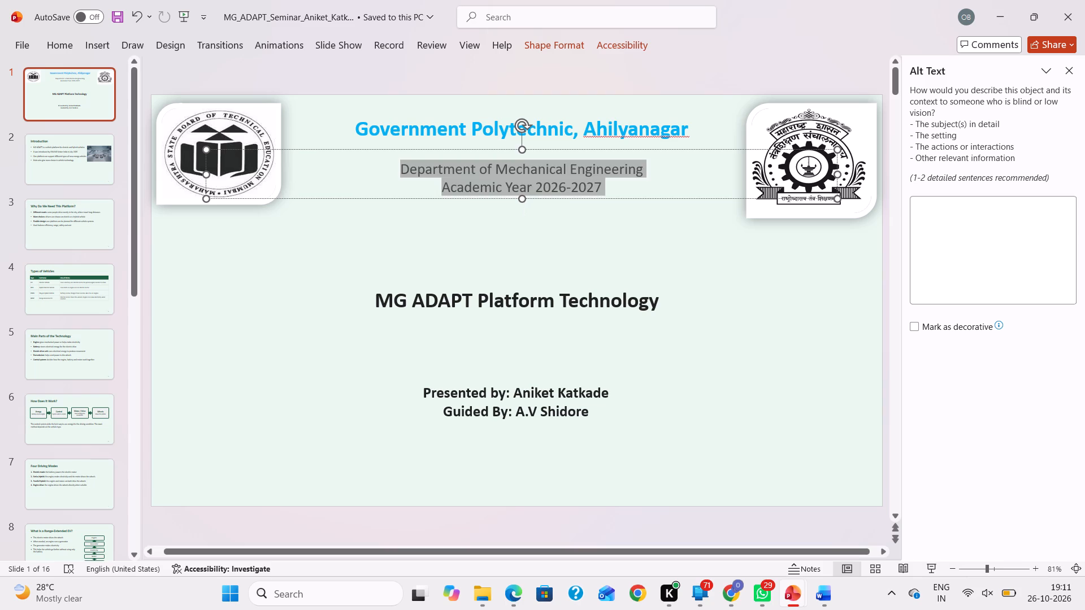
left_click_drag(398, 164, 403, 169)
left_click_drag(403, 169, 451, 257)
left_click_drag(451, 257, 501, 222)
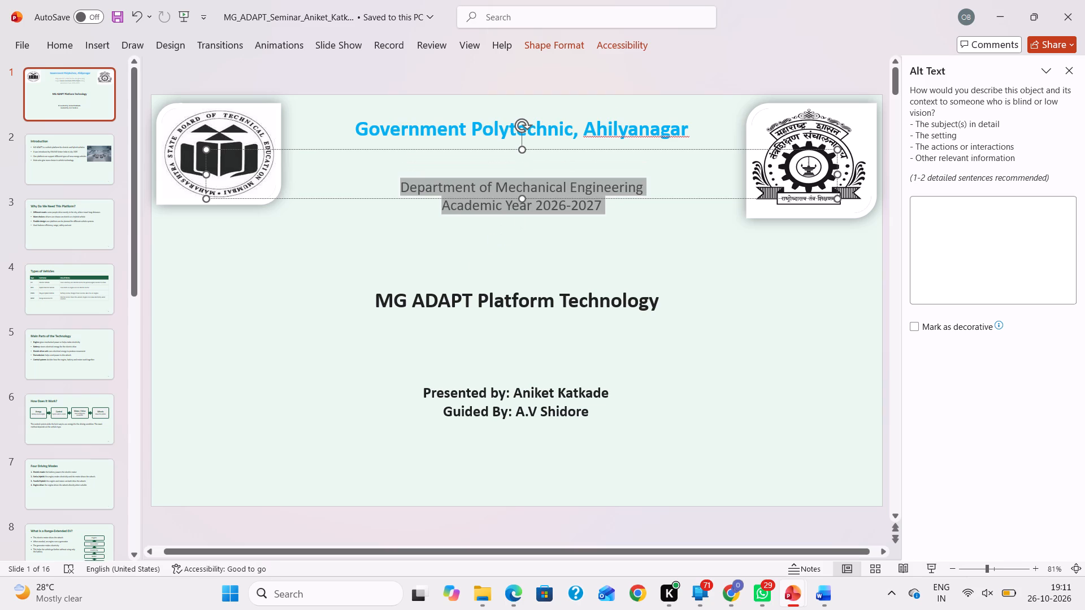
Move the "Government Polytechnic, Ahilyanagar" text down onto the empty line above the department line.
left_click_drag(355, 127, 374, 128)
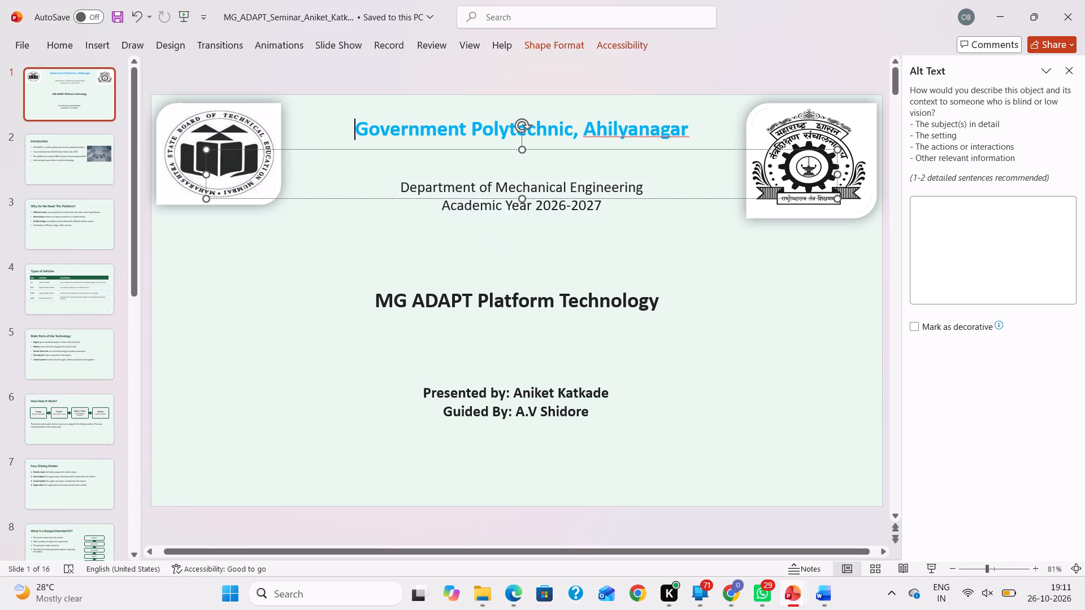
left_click_drag(374, 128, 607, 146)
left_click_drag(578, 127, 583, 141)
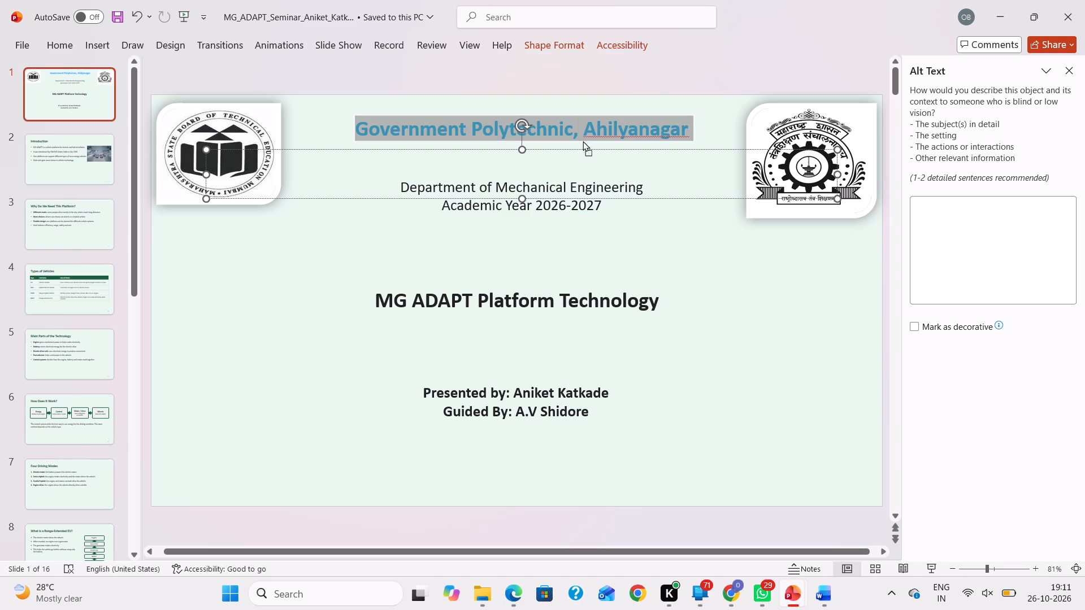
left_click_drag(583, 141, 587, 166)
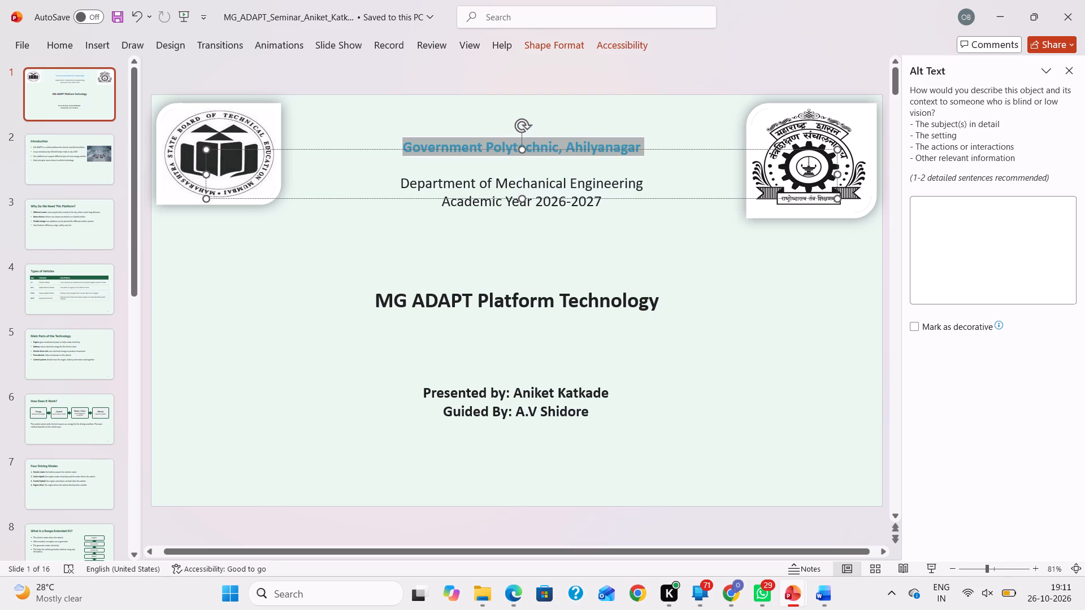
Move the Directorate of Technical Education logo to the top centre of the title slide, above the heading text.
left_click_drag(770, 176, 483, 145)
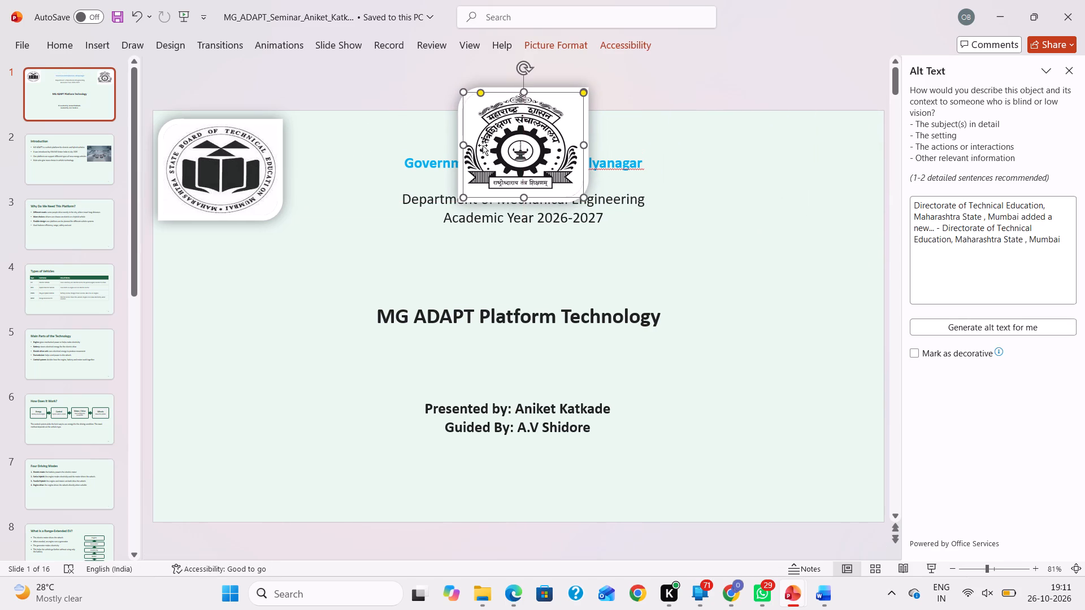
left_click(565, 160)
right_click(565, 160)
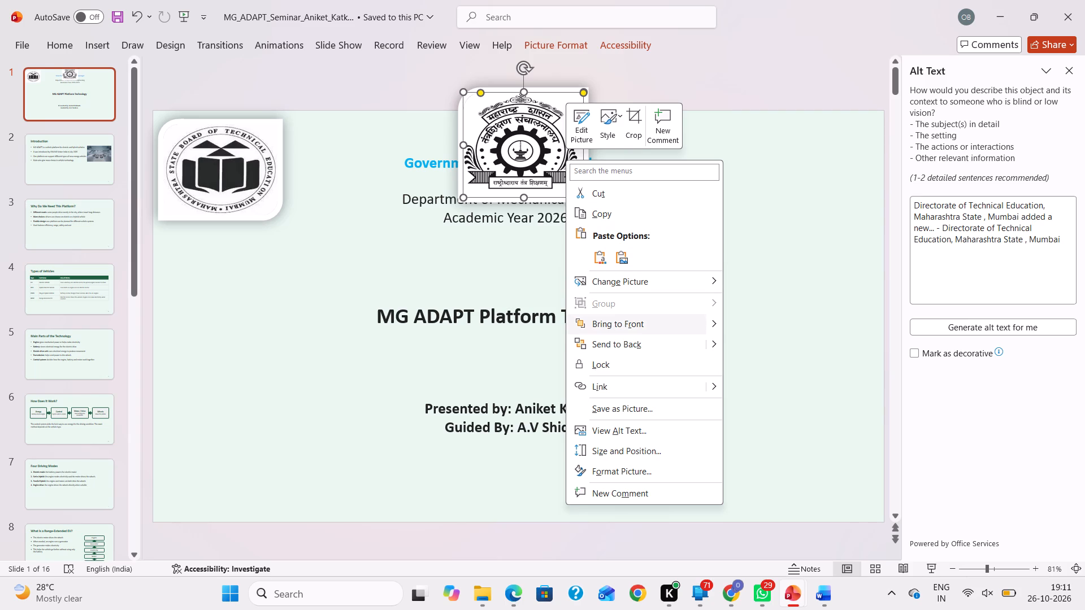
Cut the State Board of Technical Education logo from the title slide.
left_click(239, 190)
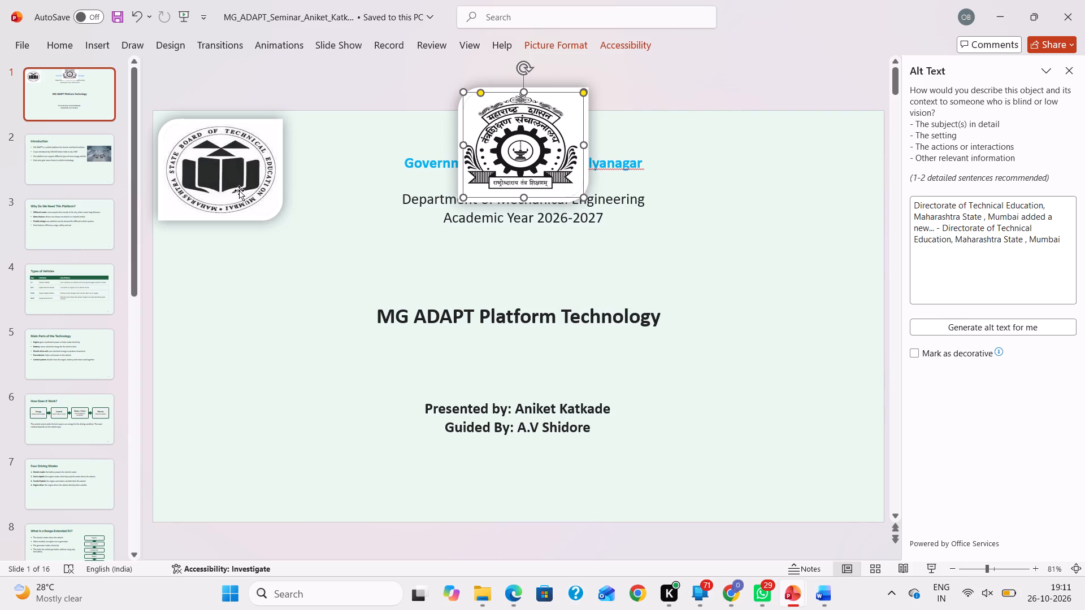
left_click(239, 190)
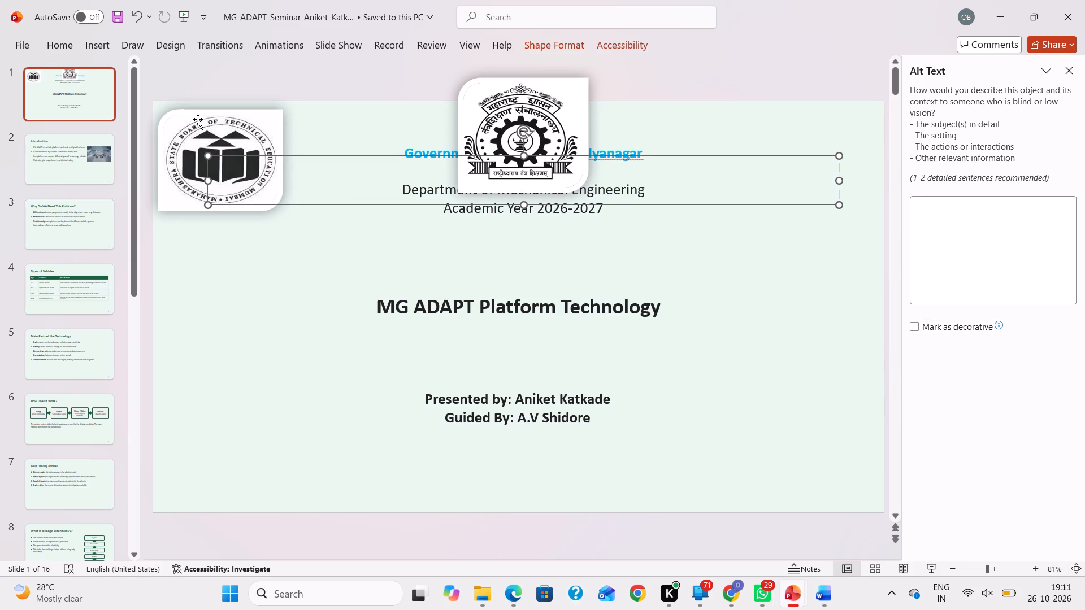
left_click(198, 119)
right_click(198, 119)
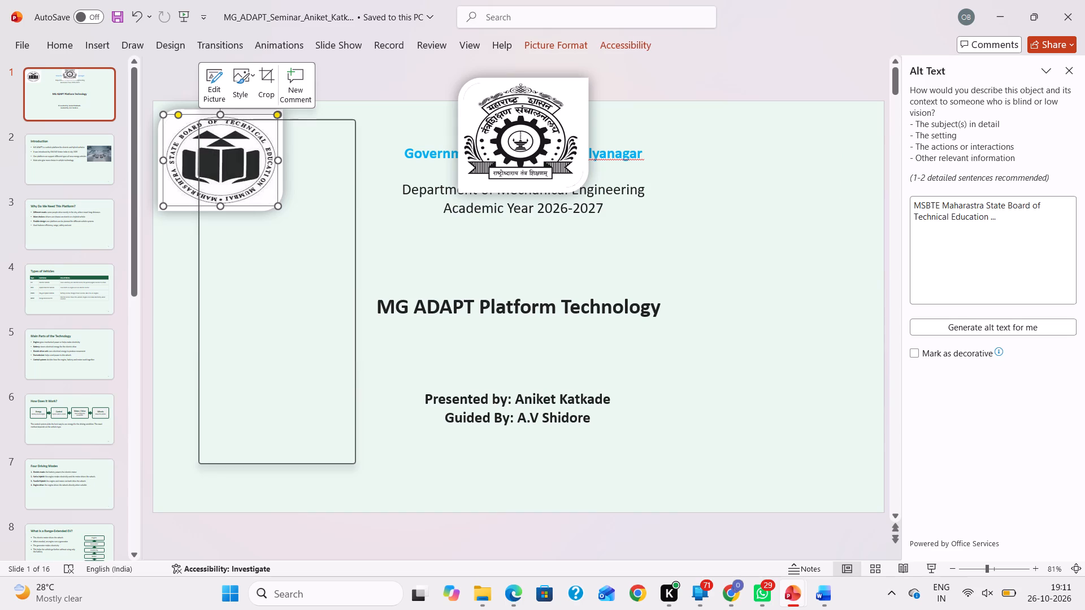
left_click(253, 164)
right_click(250, 164)
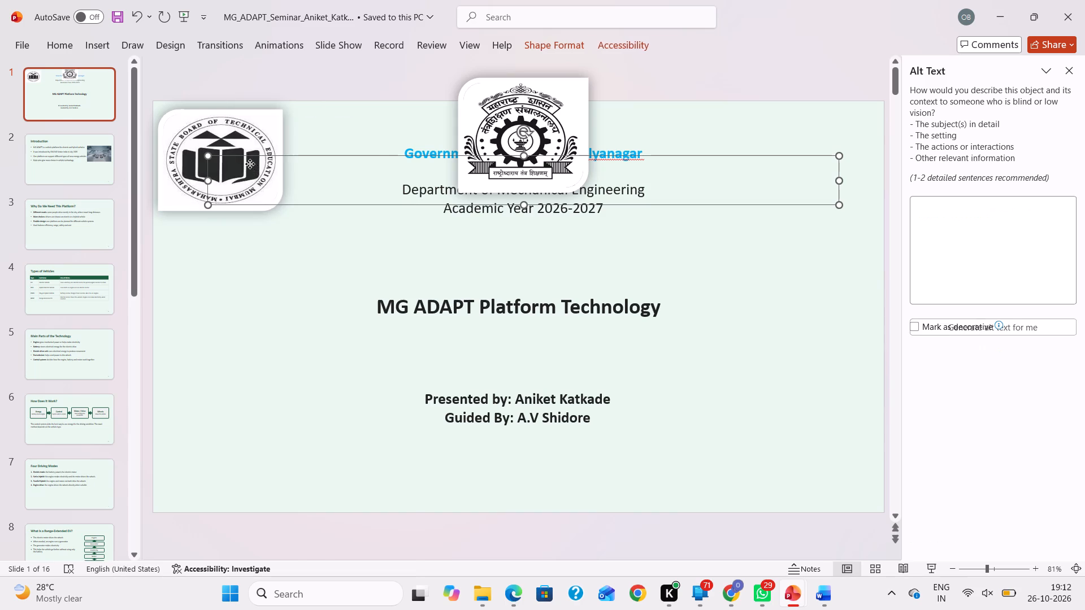
left_click(205, 141)
right_click(205, 141)
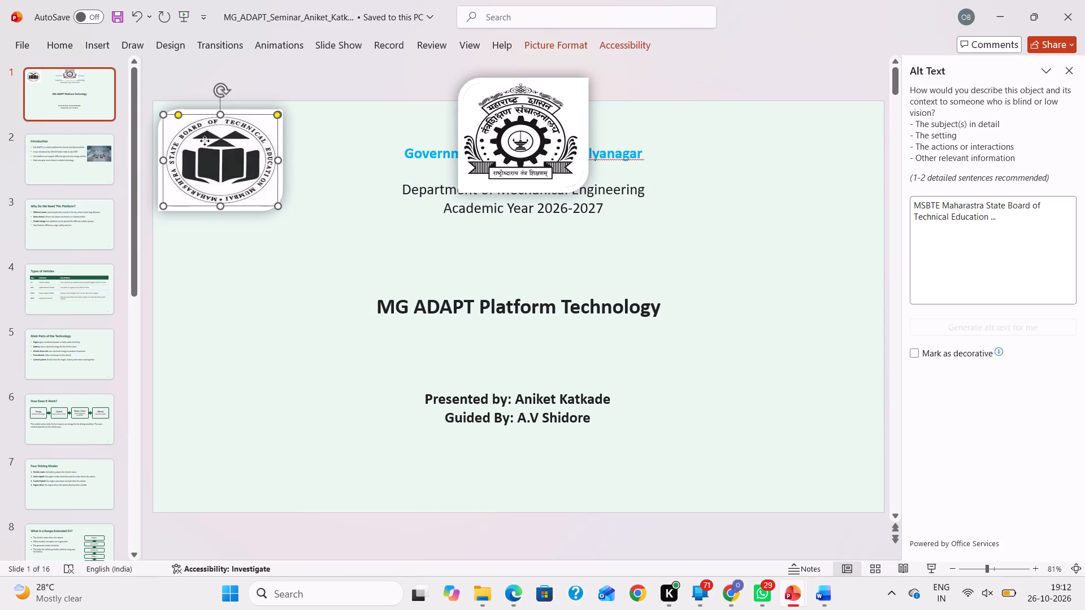
left_click(274, 179)
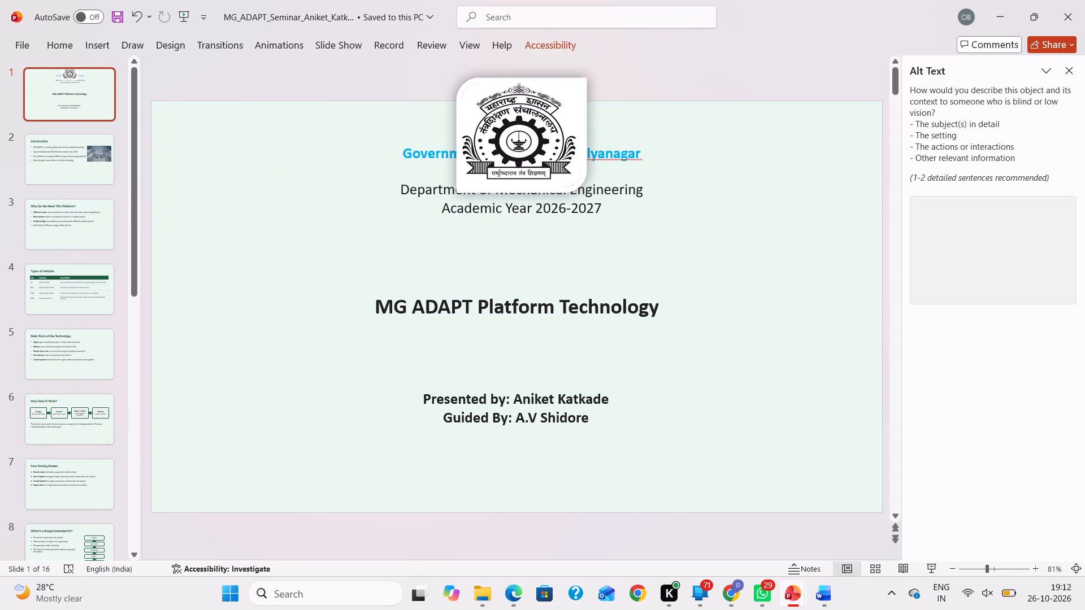
Move the institute, department and academic year text block down so it sits just below the centred logo.
left_click_drag(404, 189, 504, 216)
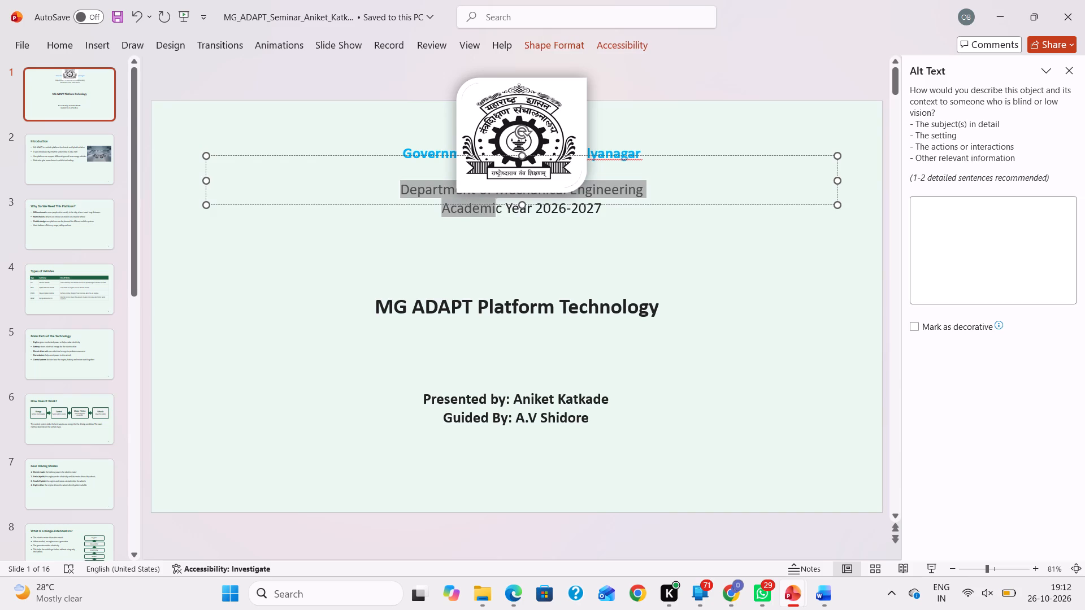
left_click_drag(504, 216, 559, 219)
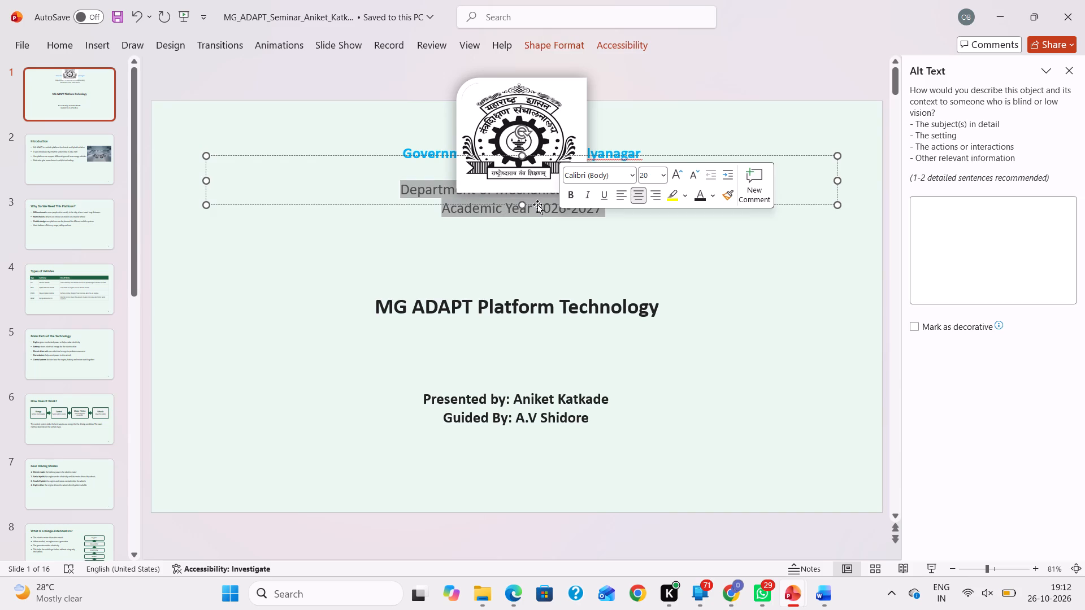
left_click_drag(537, 204, 536, 256)
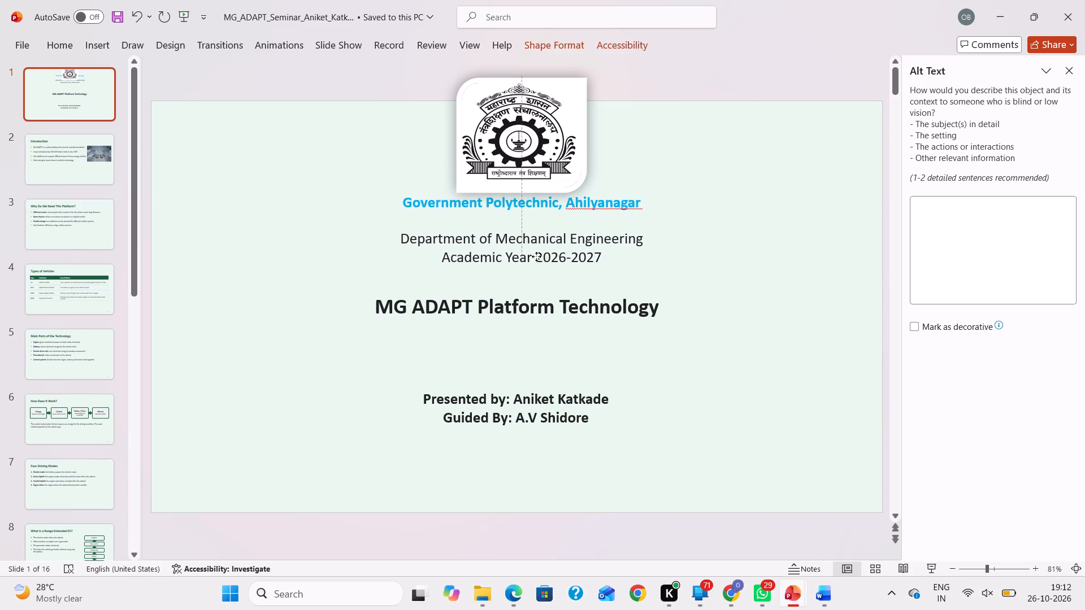
left_click_drag(536, 256, 538, 269)
Move the "MG ADAPT Platform Technology" title down, centred between the academic year and the presenter lines.
left_click_drag(375, 302, 506, 304)
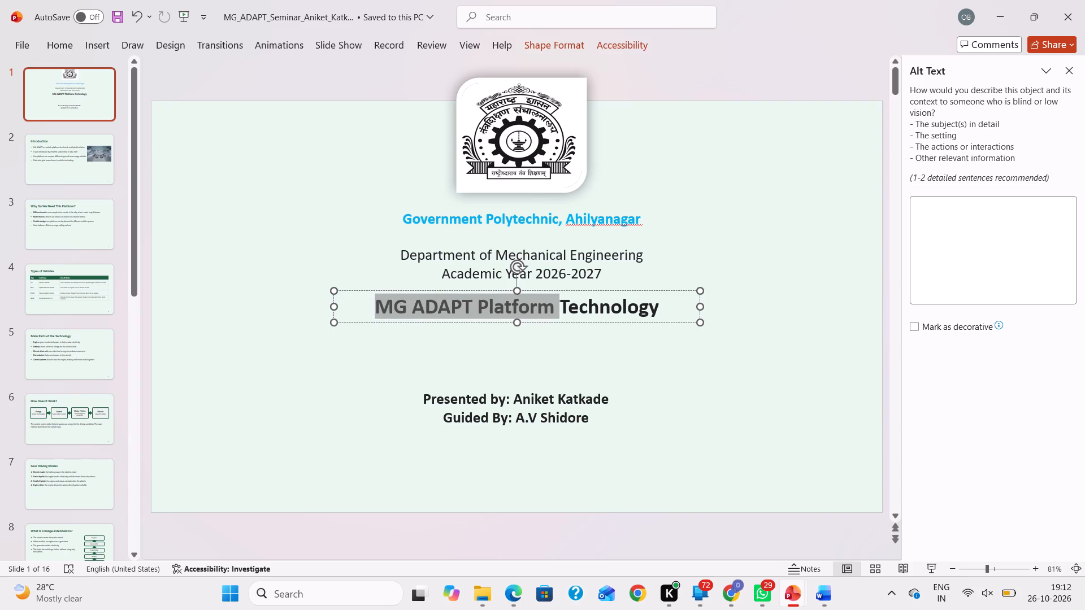
left_click_drag(506, 304, 598, 322)
left_click_drag(598, 322, 600, 363)
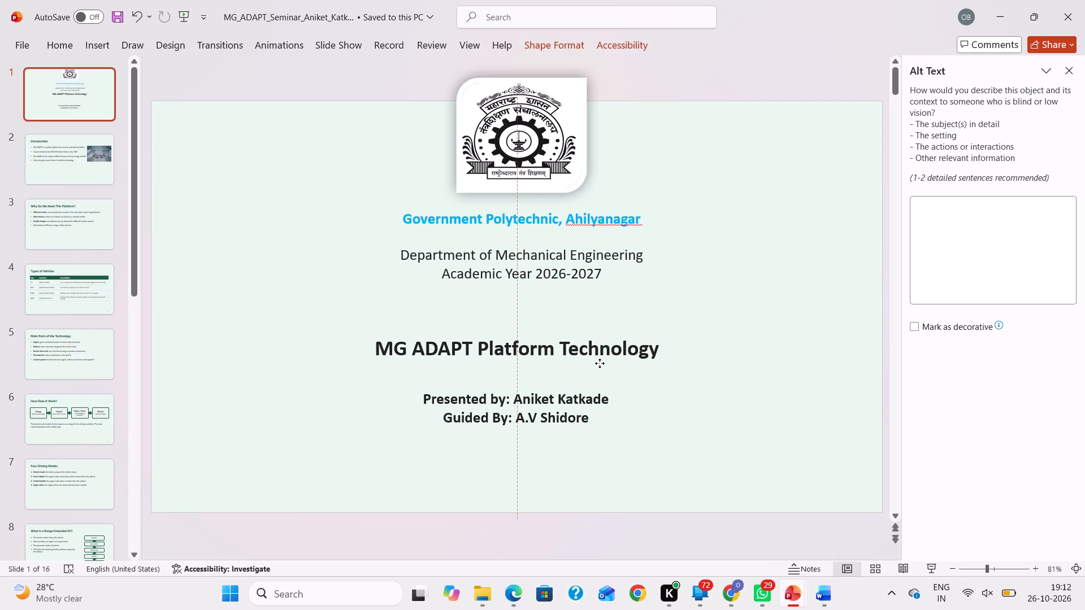
left_click_drag(600, 363, 600, 359)
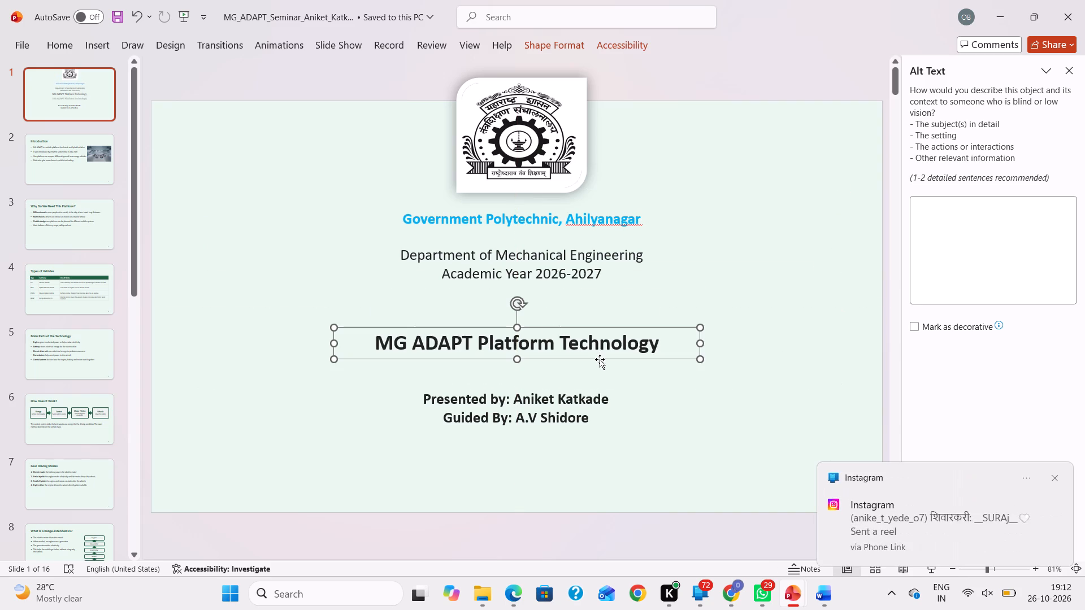
Move the institute, department and academic year text block down, closer to the "MG ADAPT Platform Technology" title.
left_click(402, 216)
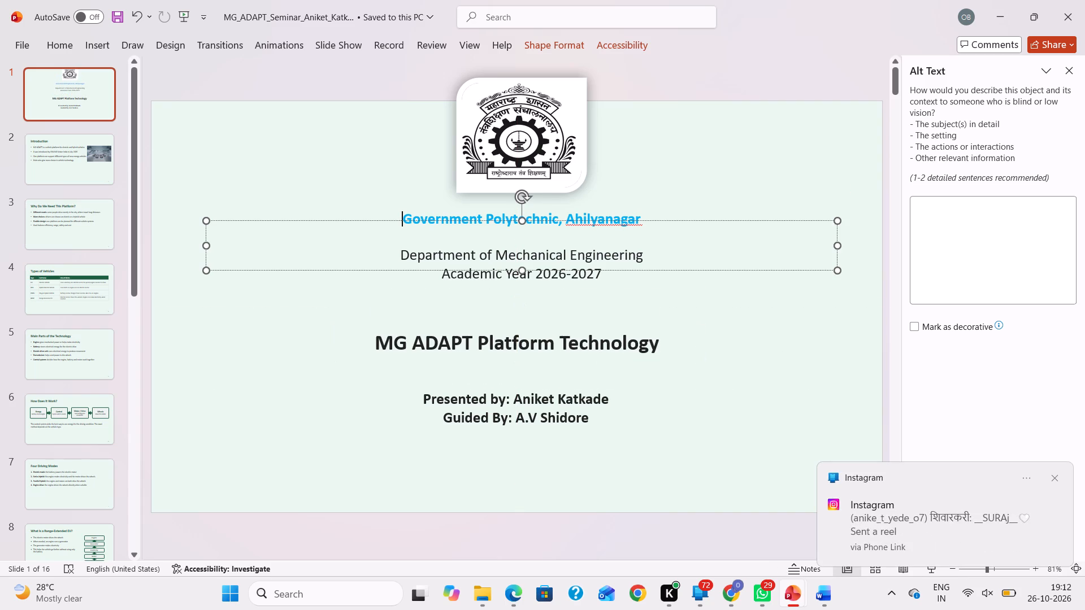
left_click_drag(406, 217, 563, 270)
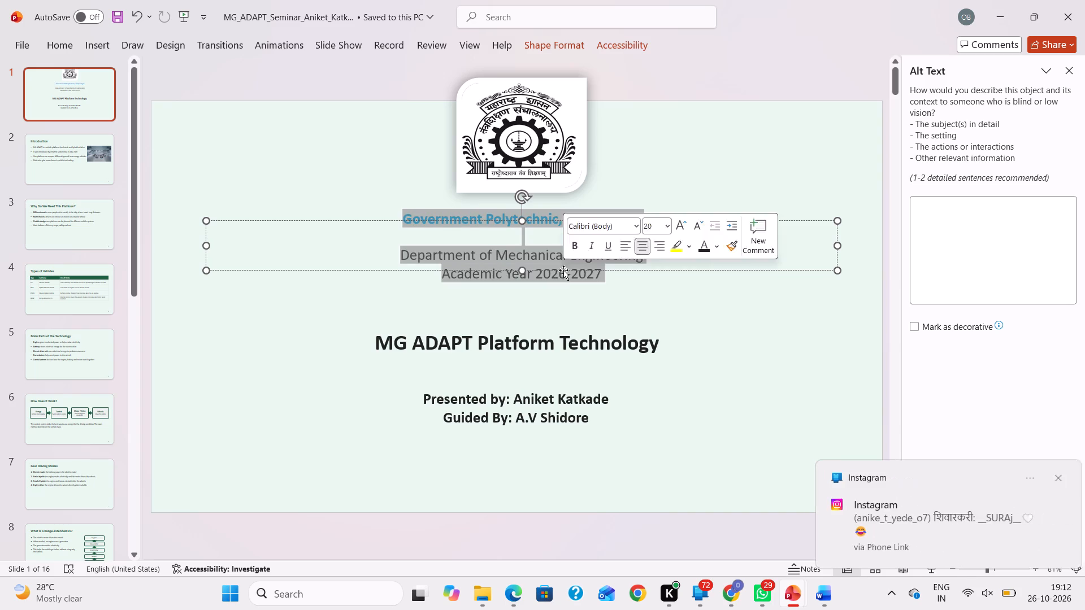
left_click_drag(563, 270, 565, 296)
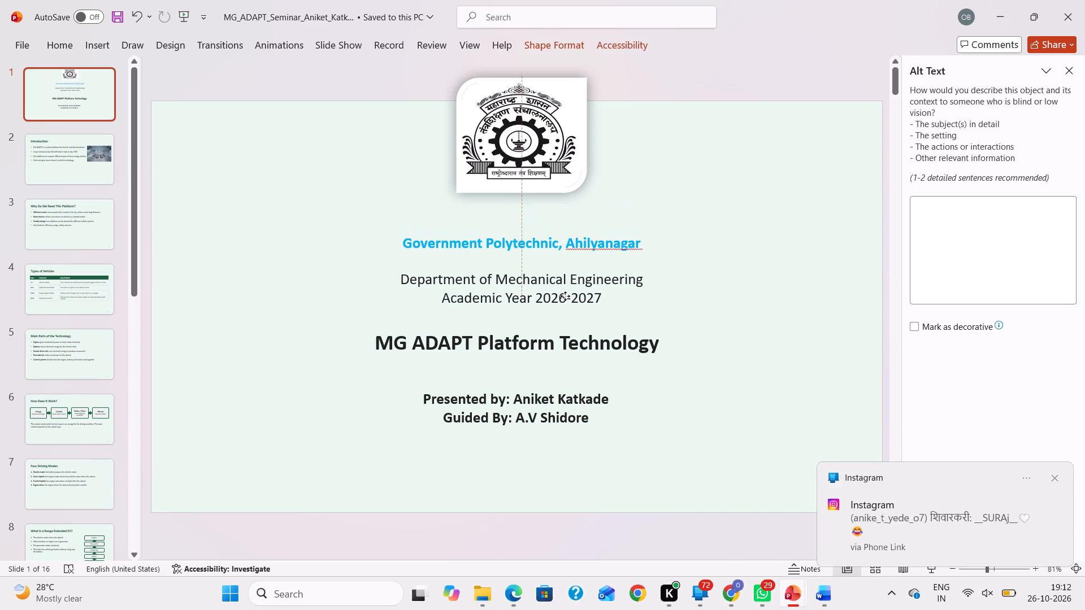
left_click_drag(565, 296, 566, 294)
Move the Directorate of Technical Education logo down so it sits fully inside the slide, centred just above the institute name.
left_click_drag(517, 156, 509, 193)
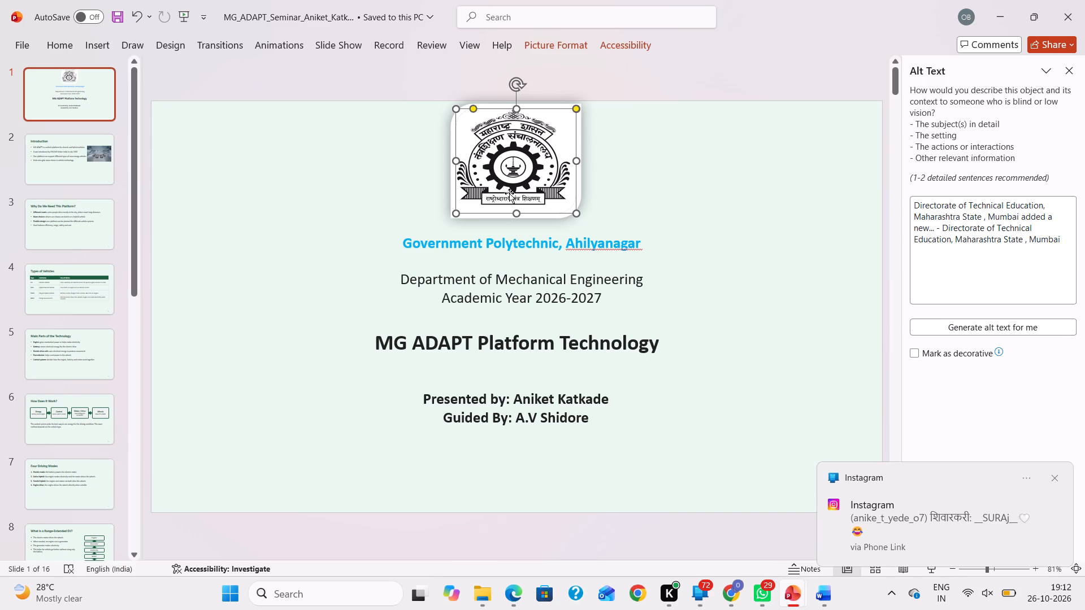
left_click_drag(489, 176, 491, 180)
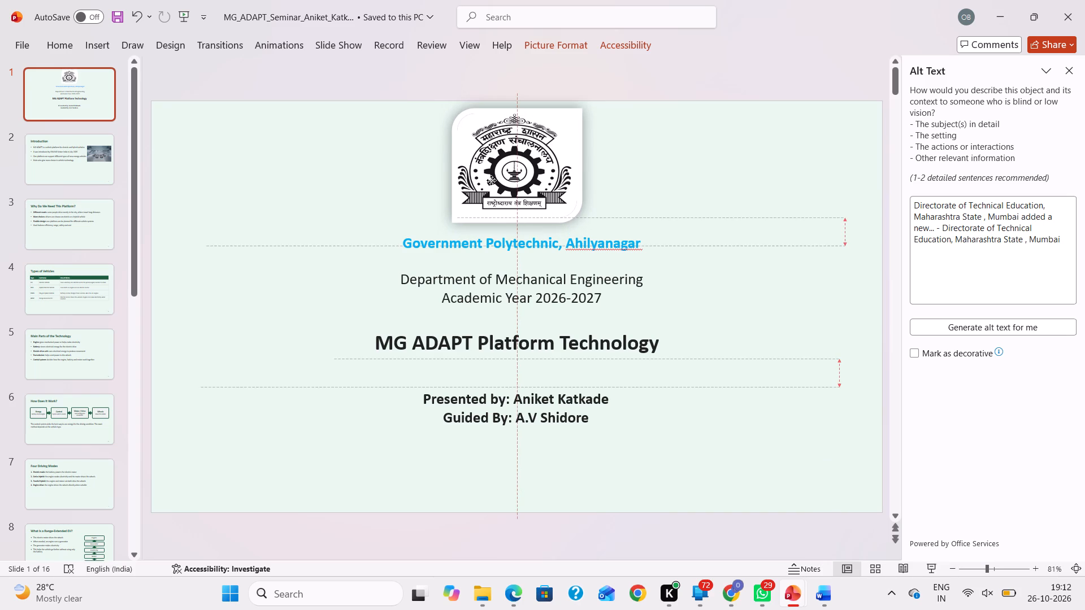
left_click_drag(491, 180, 491, 184)
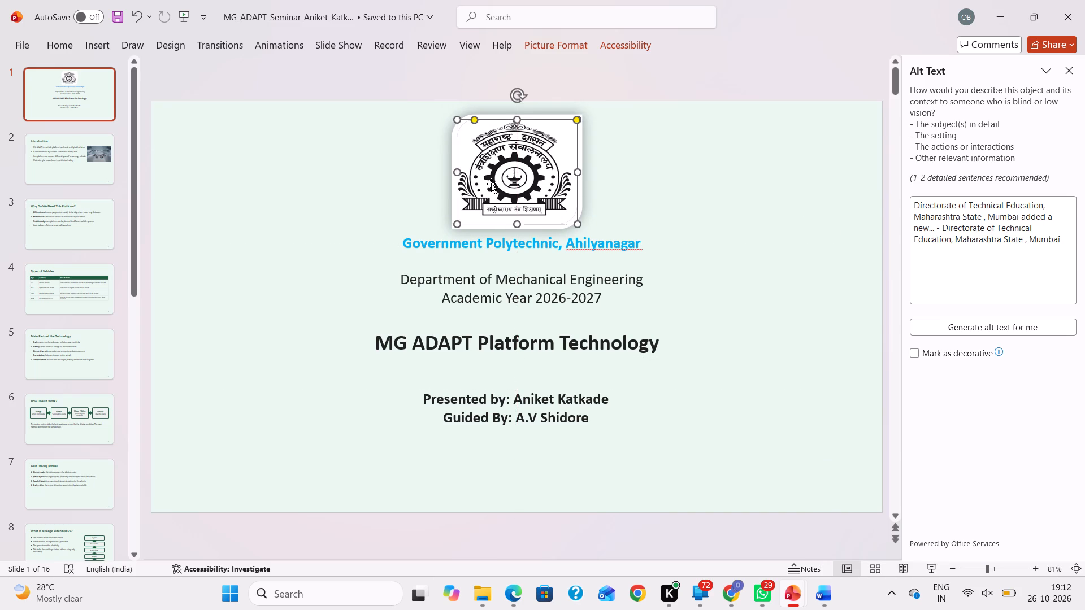
Shift the institute text block slightly down and sideways so it is horizontally centred on the slide beneath the logo.
left_click_drag(358, 284, 422, 262)
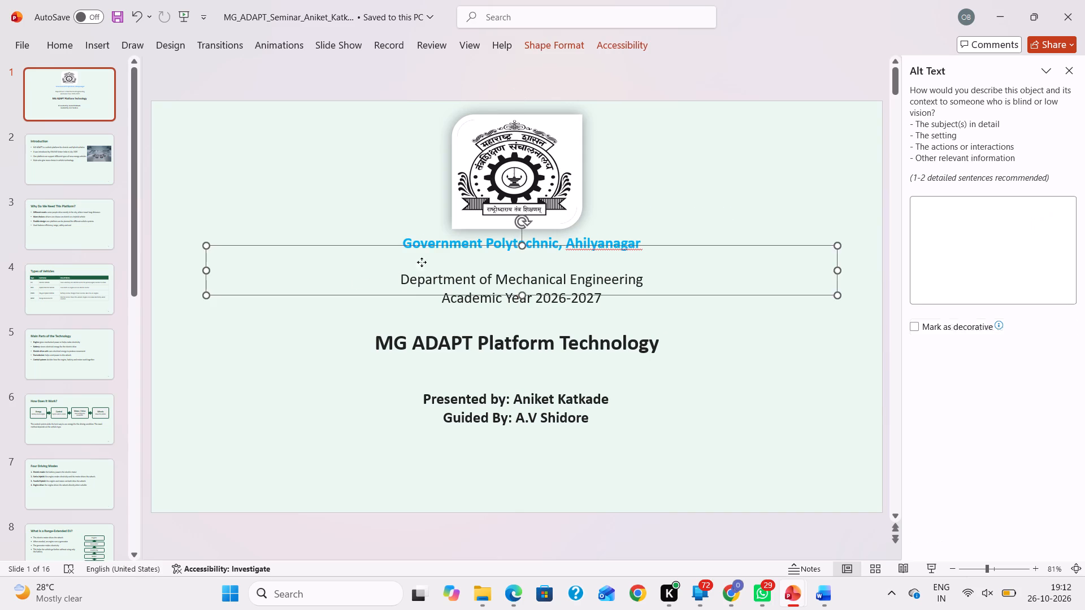
left_click_drag(422, 262, 366, 290)
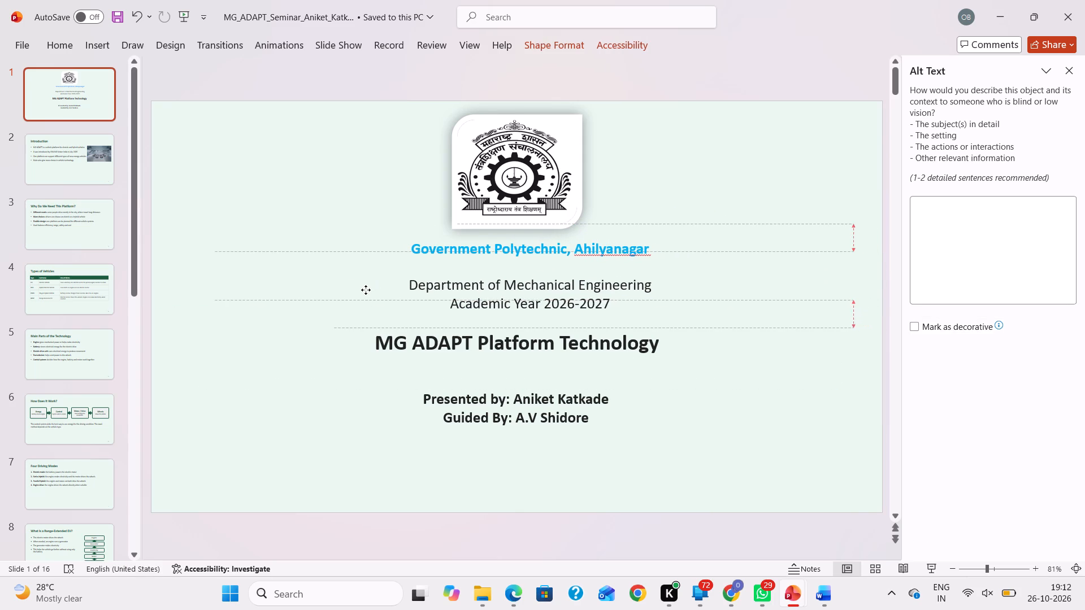
left_click_drag(366, 290, 353, 290)
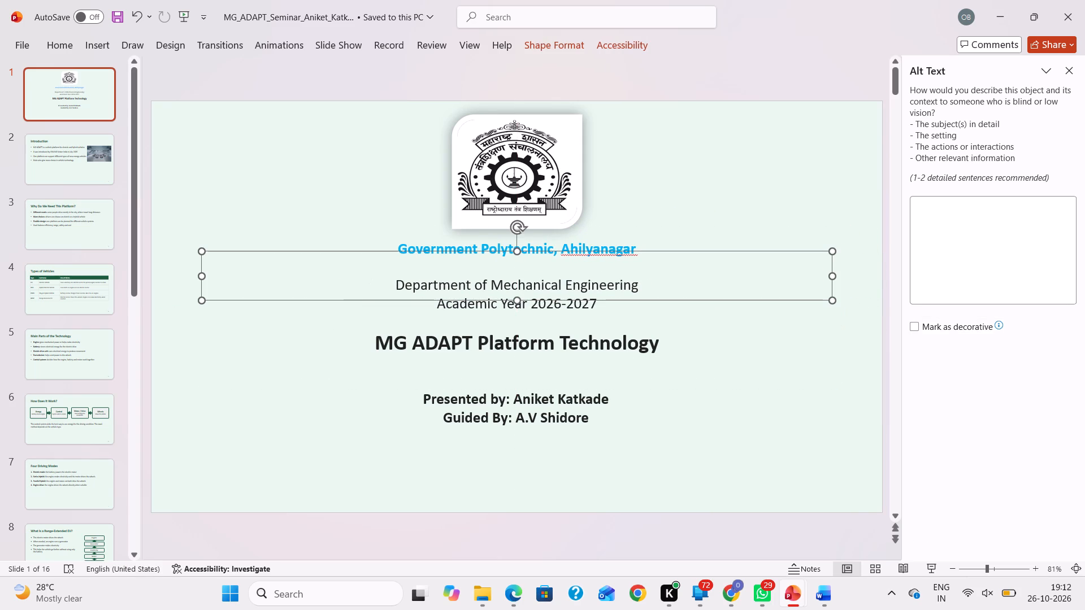
Set the font size of the "Government Polytechnic, Ahilyanagar" line to 28.
left_click_drag(398, 244, 421, 251)
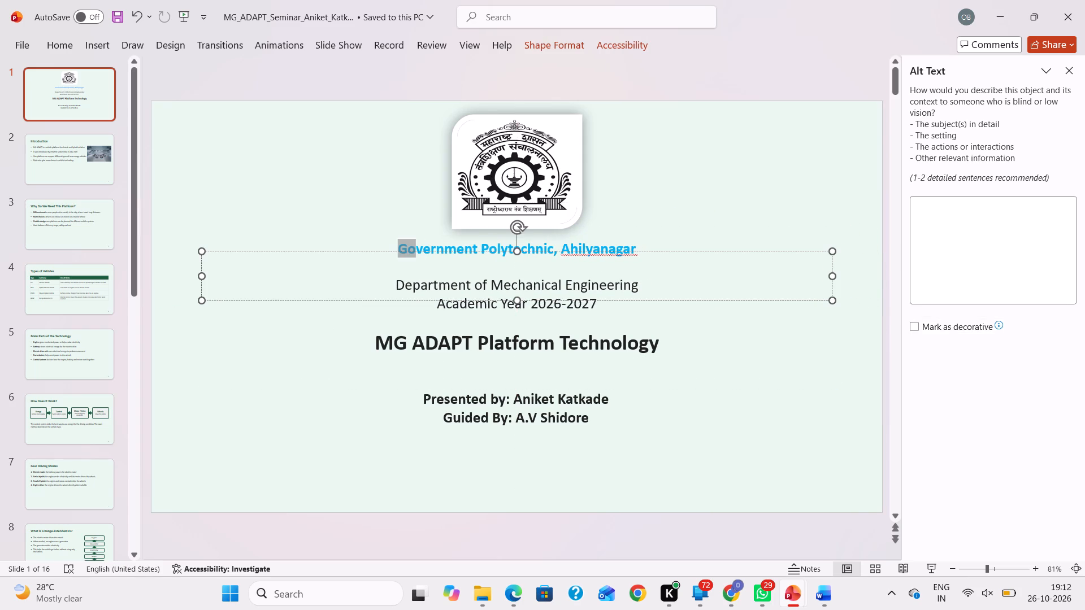
left_click_drag(421, 251, 637, 253)
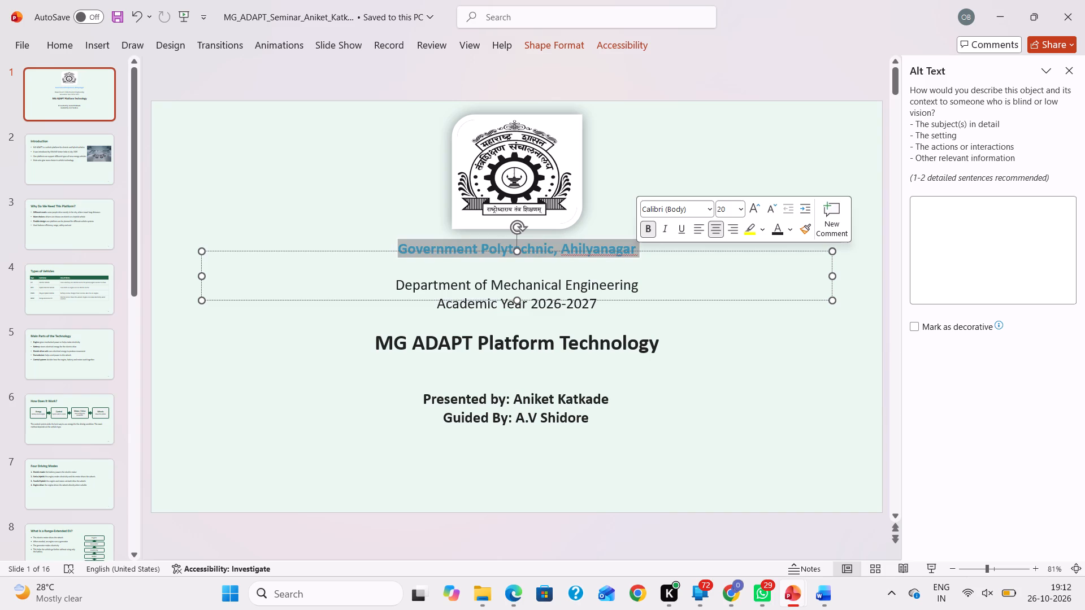
left_click(744, 215)
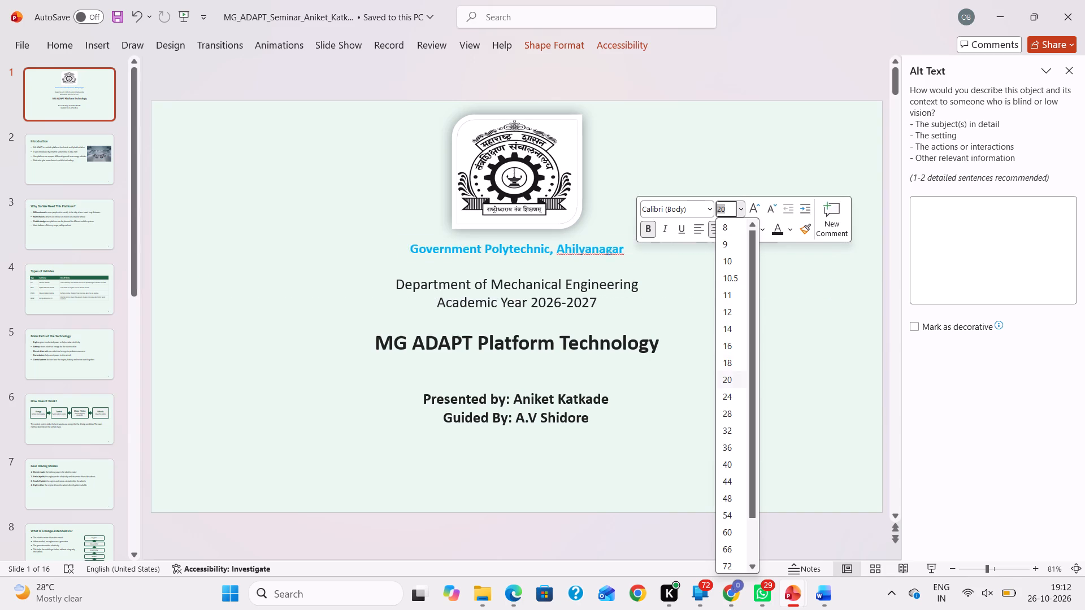
left_click(739, 418)
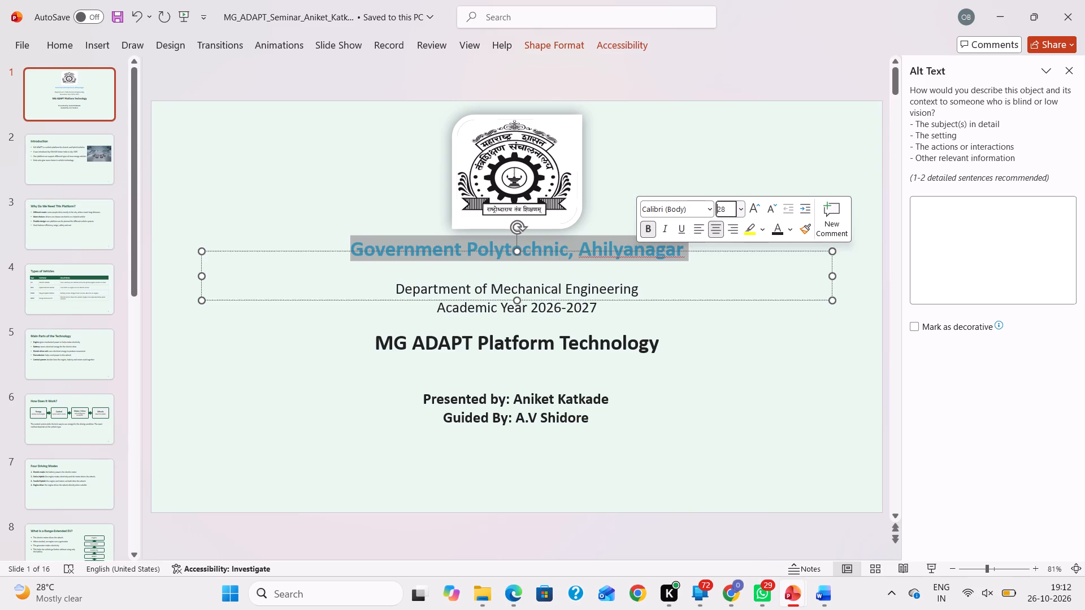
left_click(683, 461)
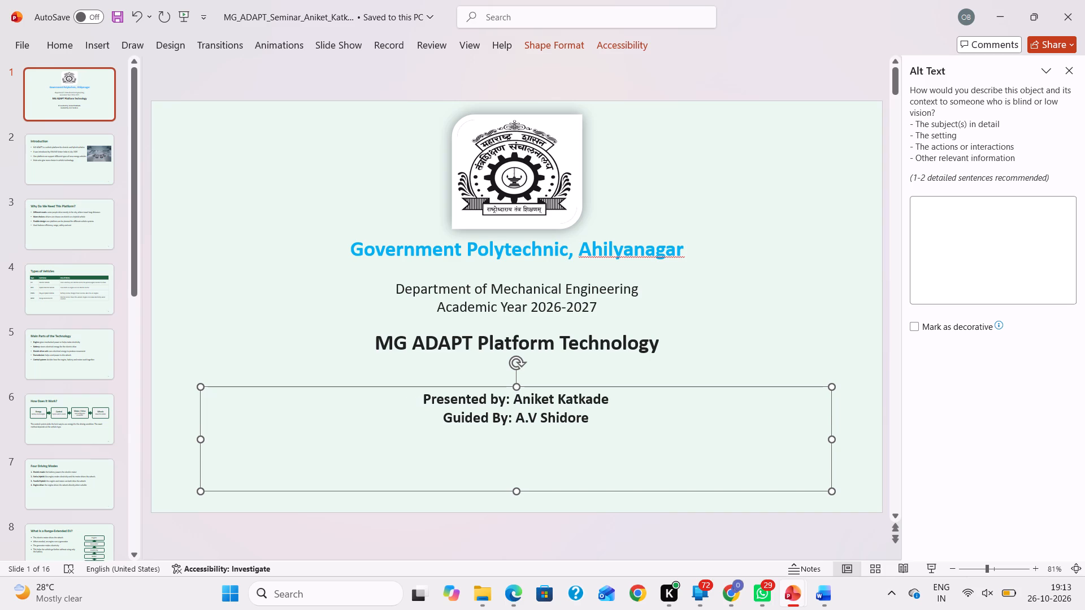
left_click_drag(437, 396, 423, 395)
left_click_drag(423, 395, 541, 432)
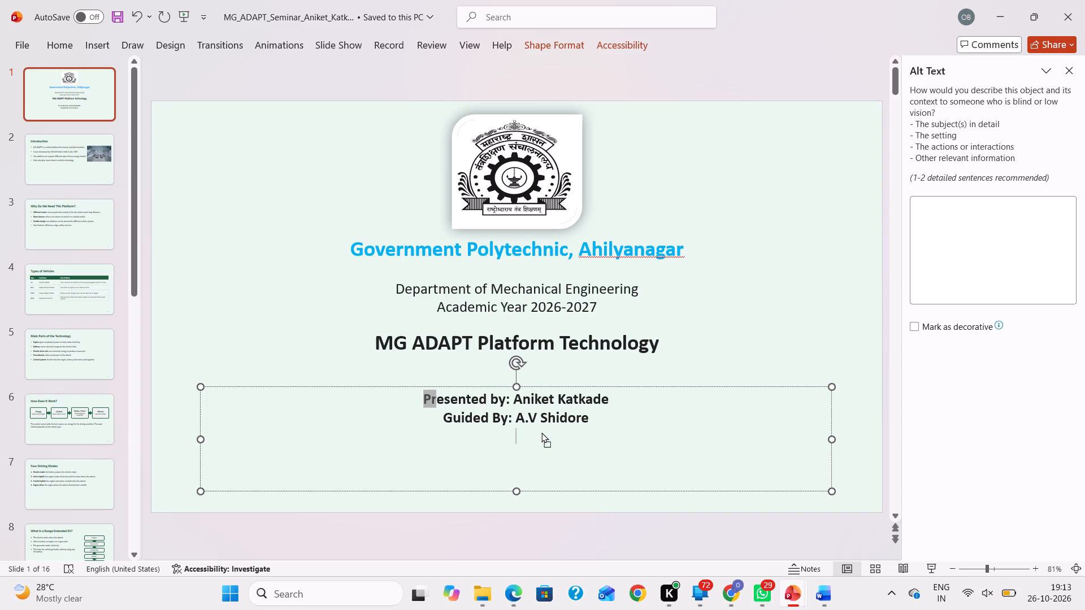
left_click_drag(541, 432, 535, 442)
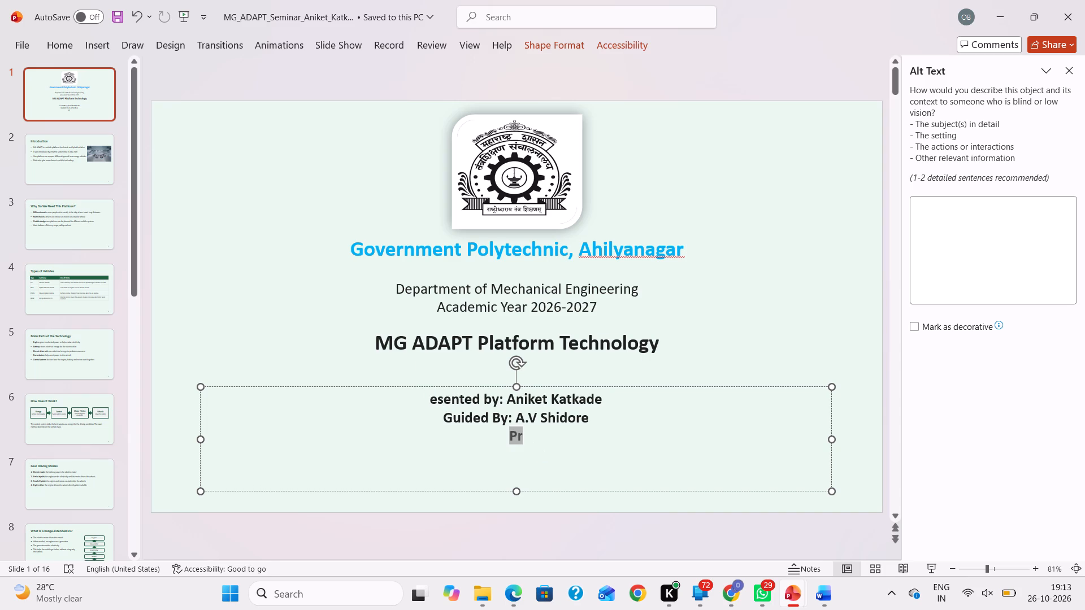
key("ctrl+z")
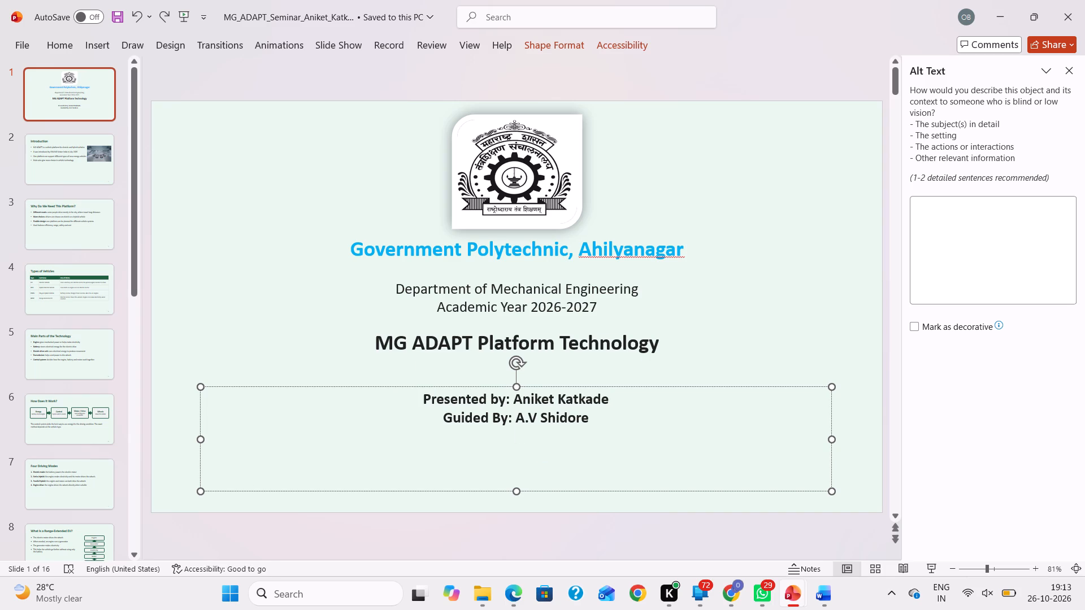
Move the "Presented by" and "Guided By" text block slightly down to widen the gap below the MG ADAPT title.
left_click_drag(423, 398, 481, 416)
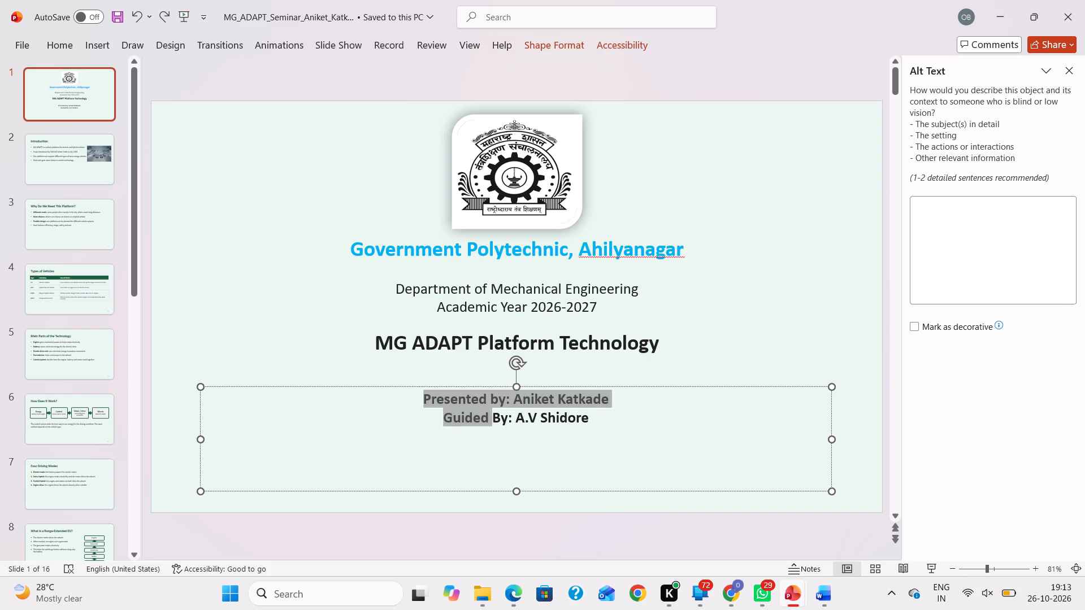
left_click_drag(481, 416, 567, 421)
left_click_drag(567, 421, 570, 445)
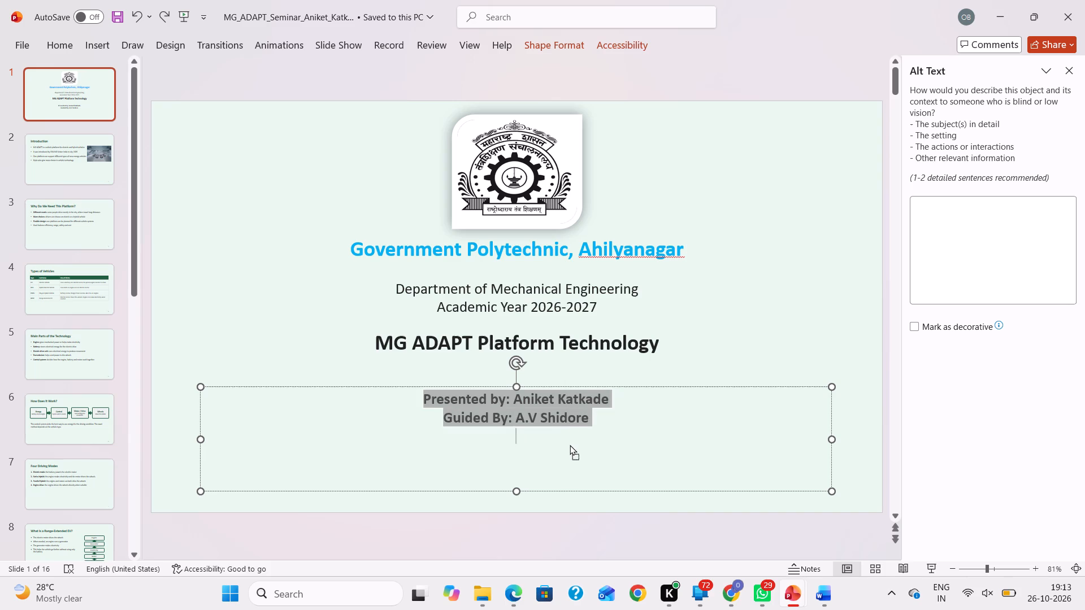
left_click_drag(570, 445, 522, 436)
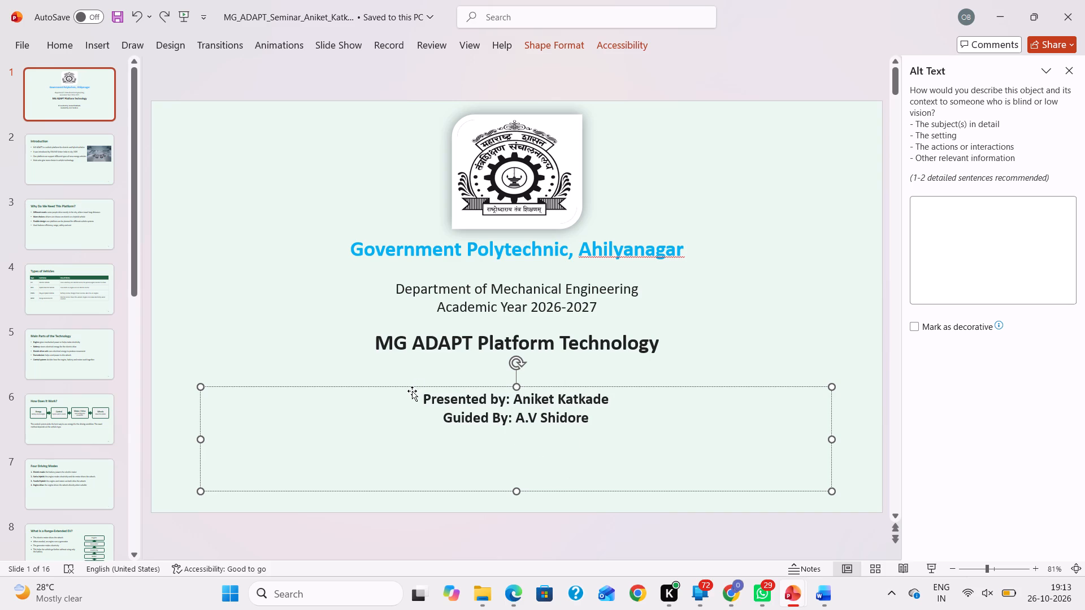
left_click_drag(407, 396, 410, 411)
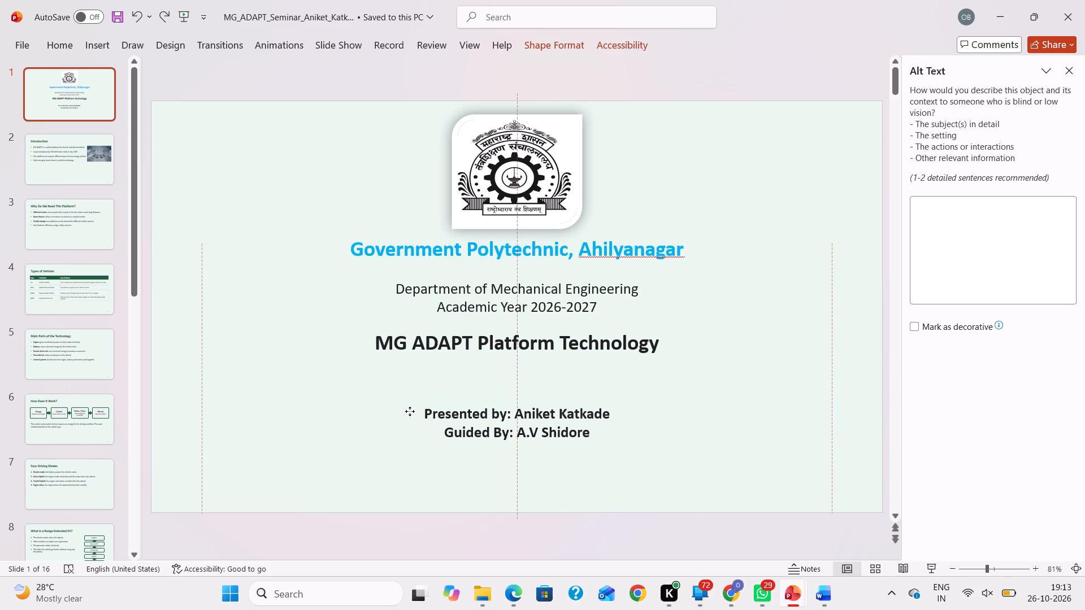
left_click_drag(410, 411, 413, 417)
left_click(311, 329)
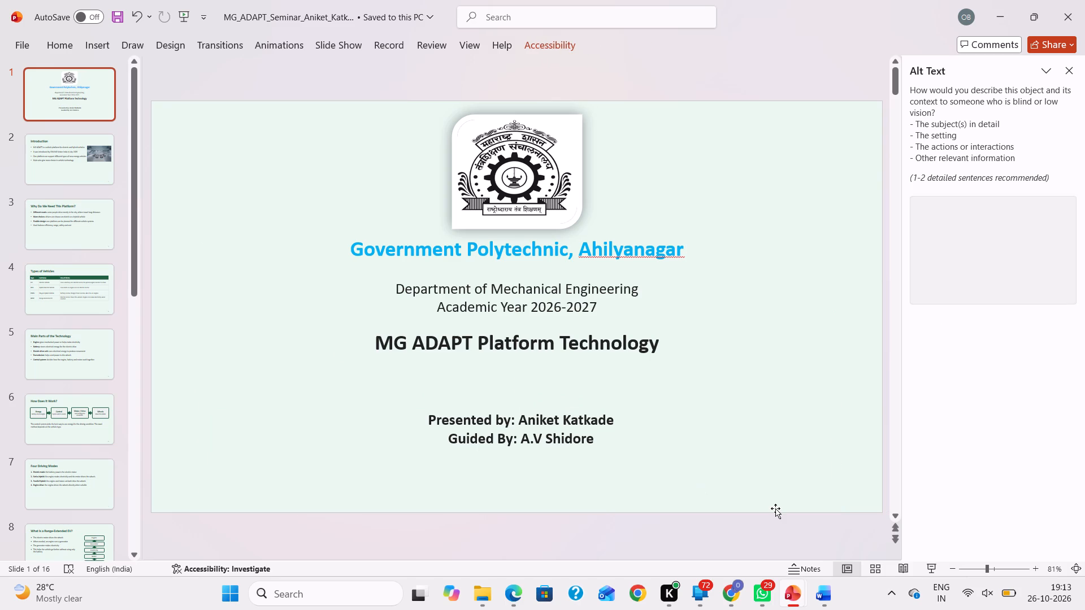
Play the slide show from the title slide through to the THANK YOU slide to review every slide, and exit it.
left_click(931, 567)
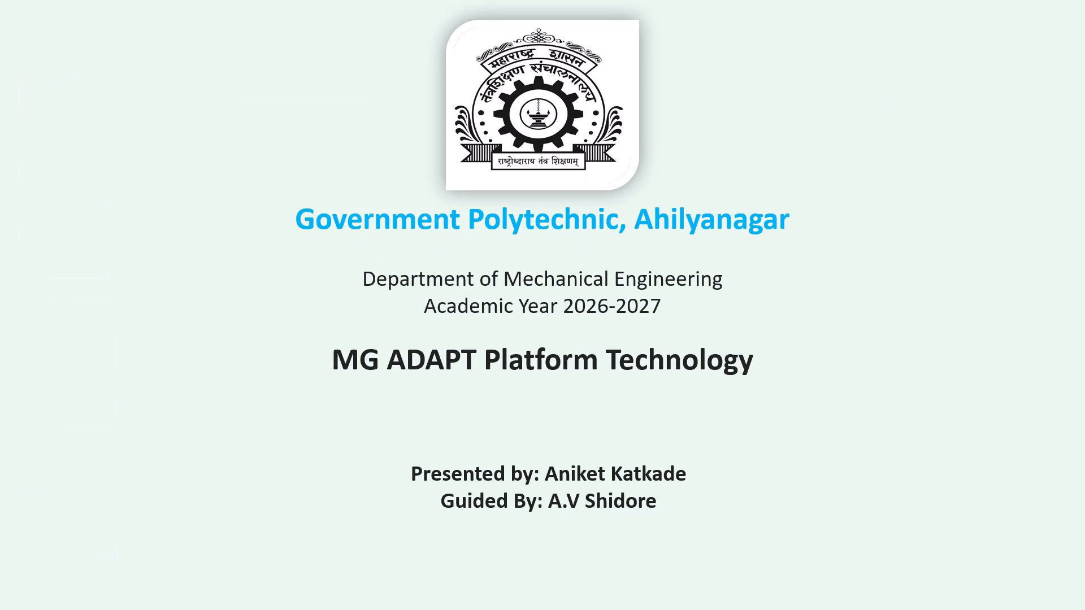
key("Right")
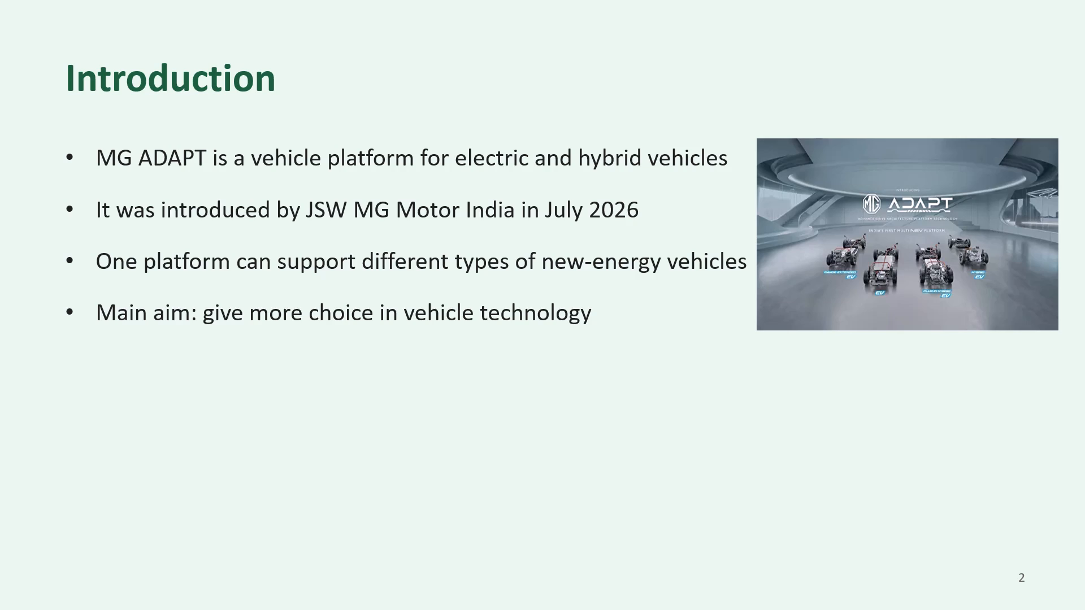
key("Right")
key("Right")
key("Right")
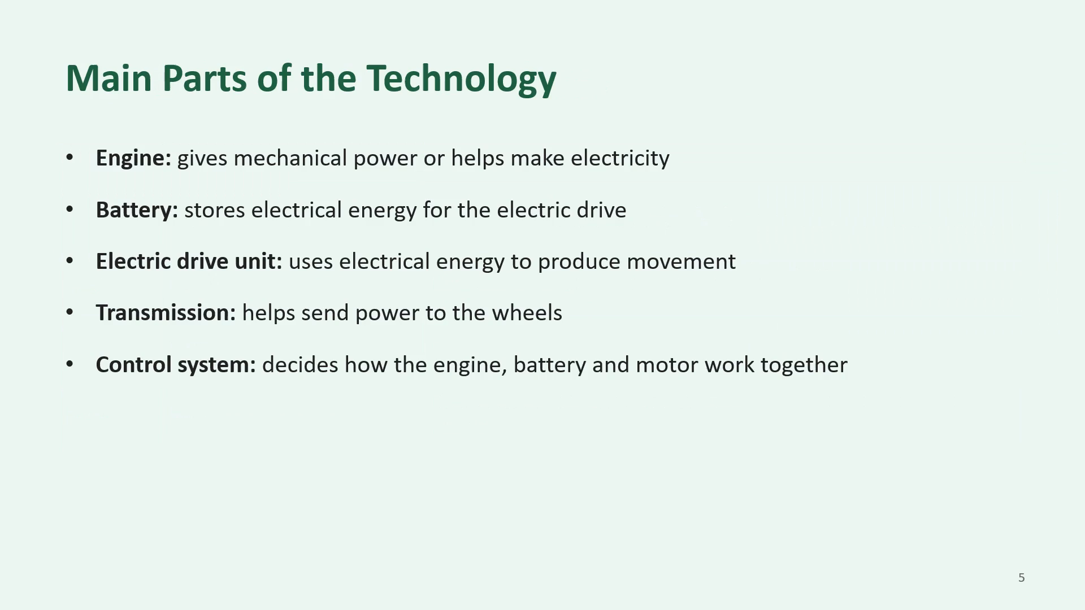
key("Right")
key("Right")
key("Right")
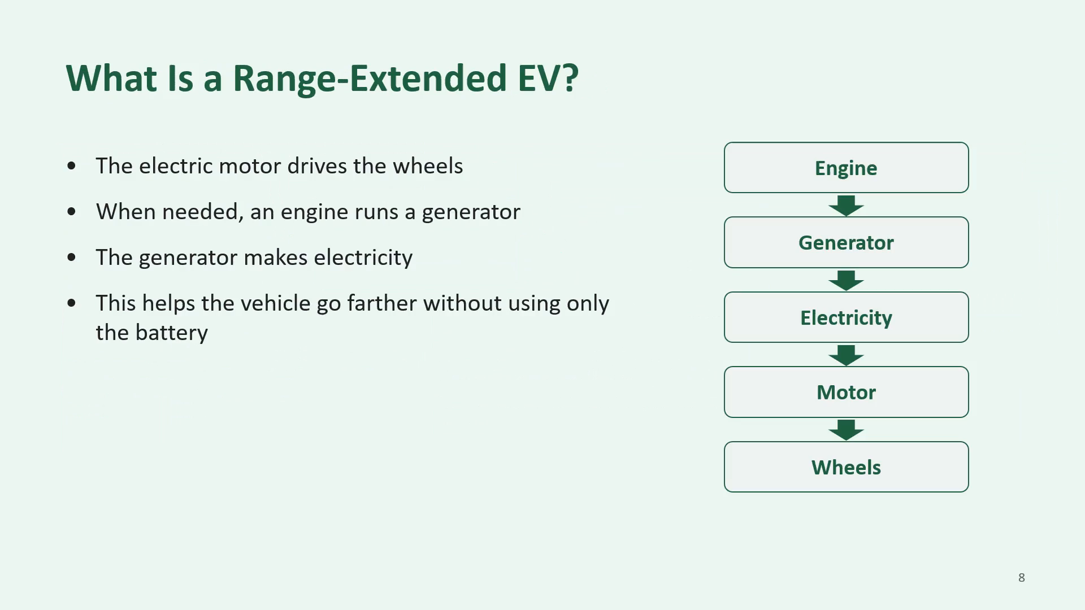
key("Right")
key("Right")
key("Right")
key("Right")
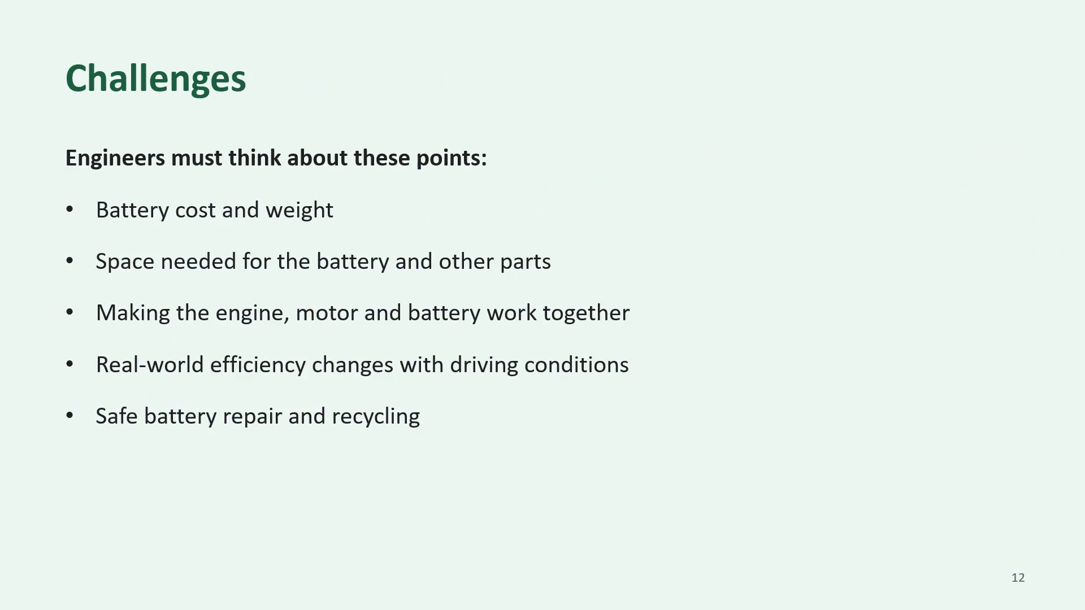
key("Right")
key("Right")
key("Right")
key("Right")
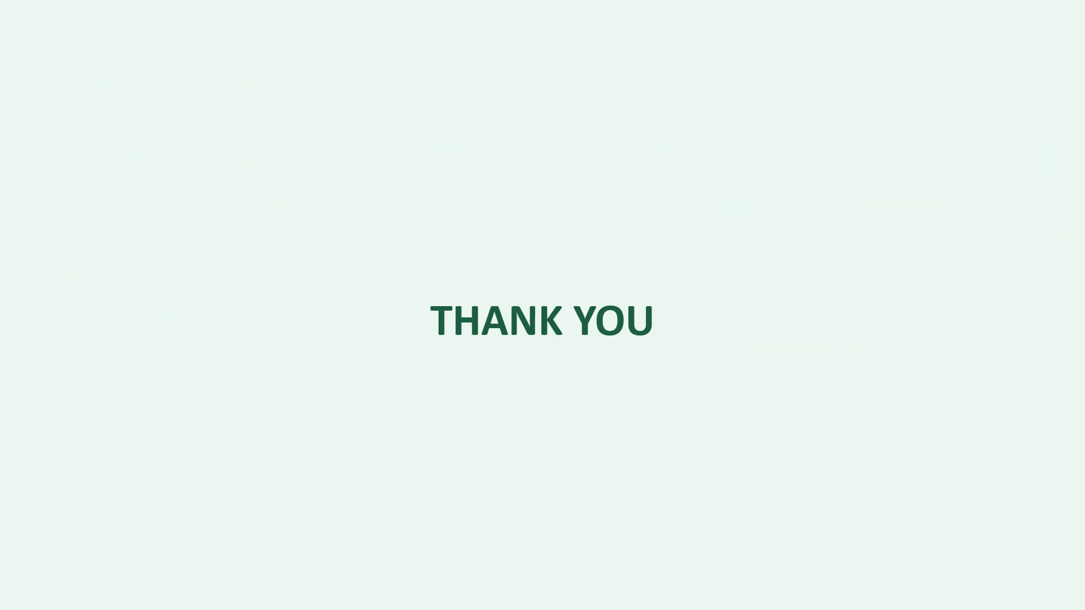
key("Escape")
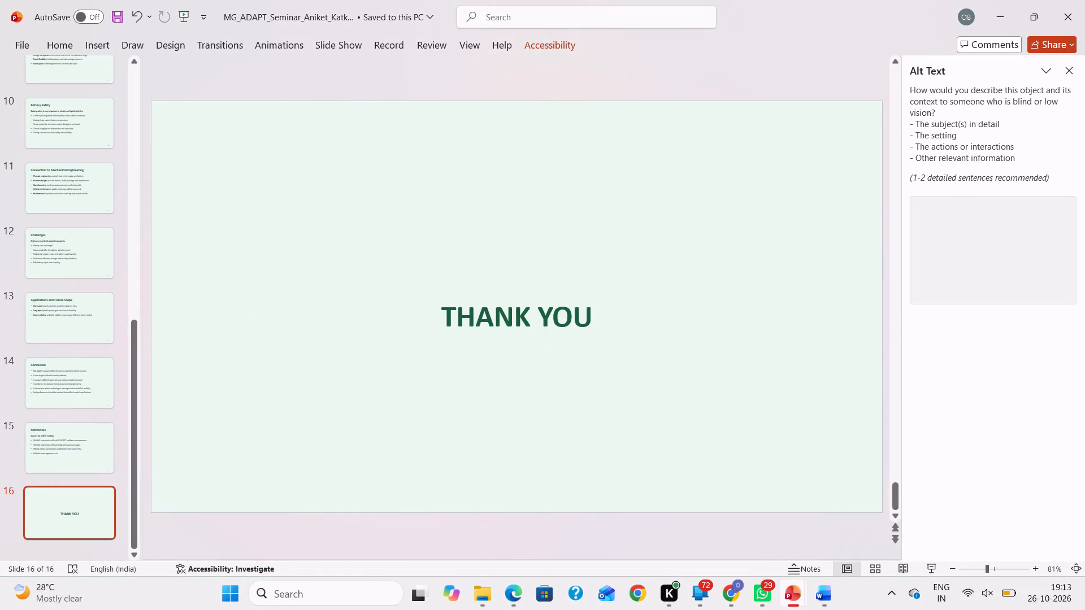
Open the file management page for the presentation.
left_click(18, 41)
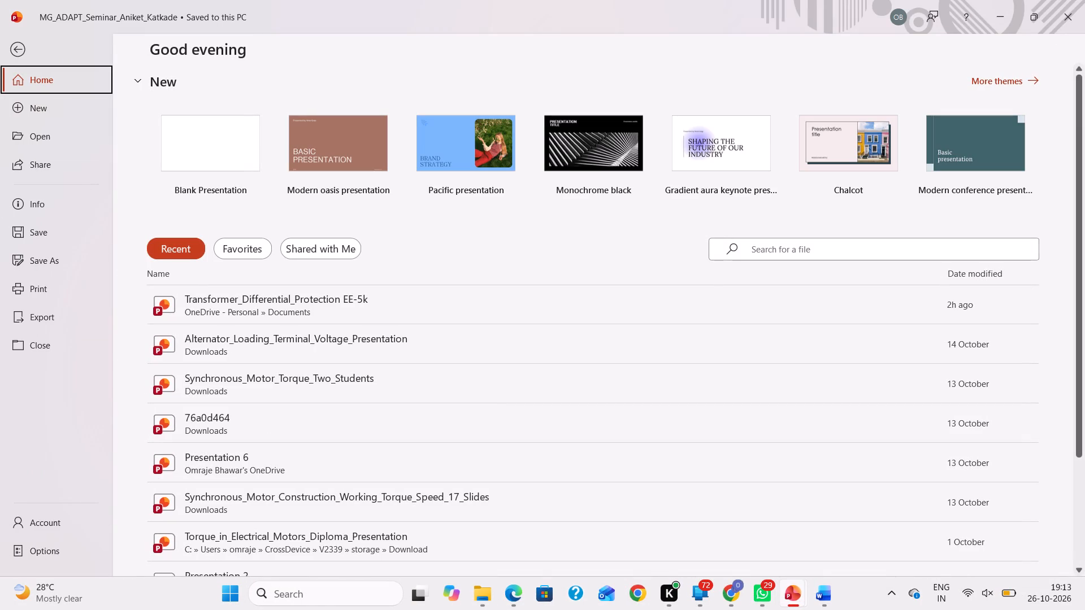
Save the seminar presentation under its existing name and location.
left_click(38, 230)
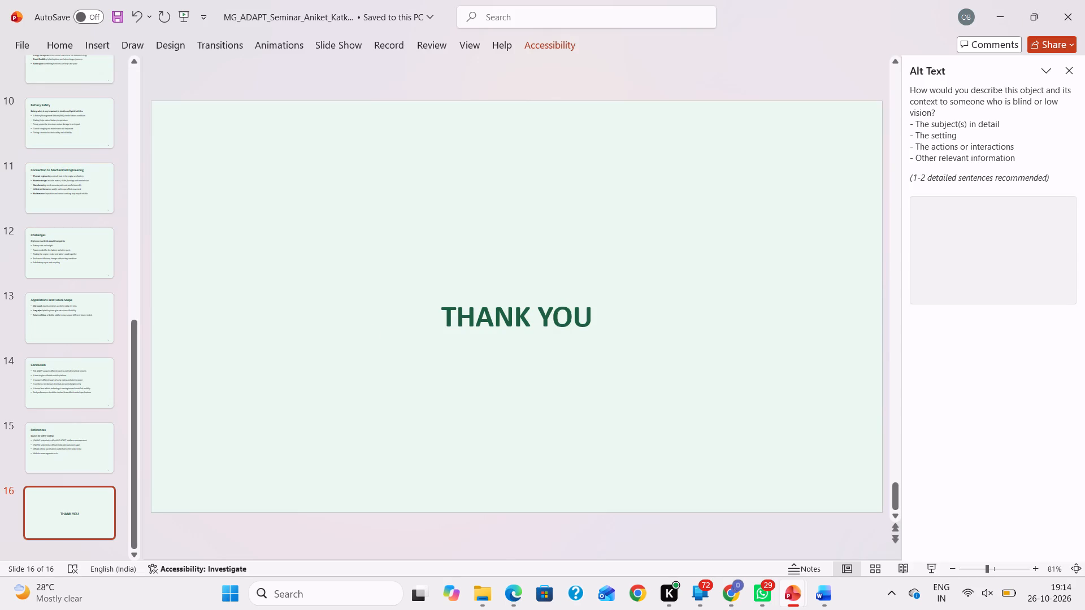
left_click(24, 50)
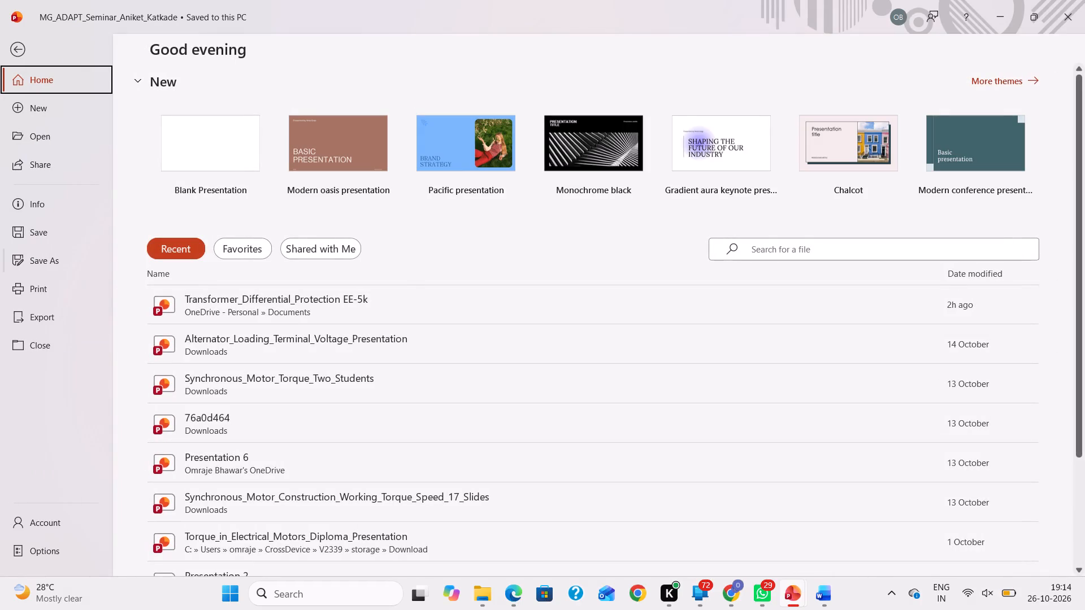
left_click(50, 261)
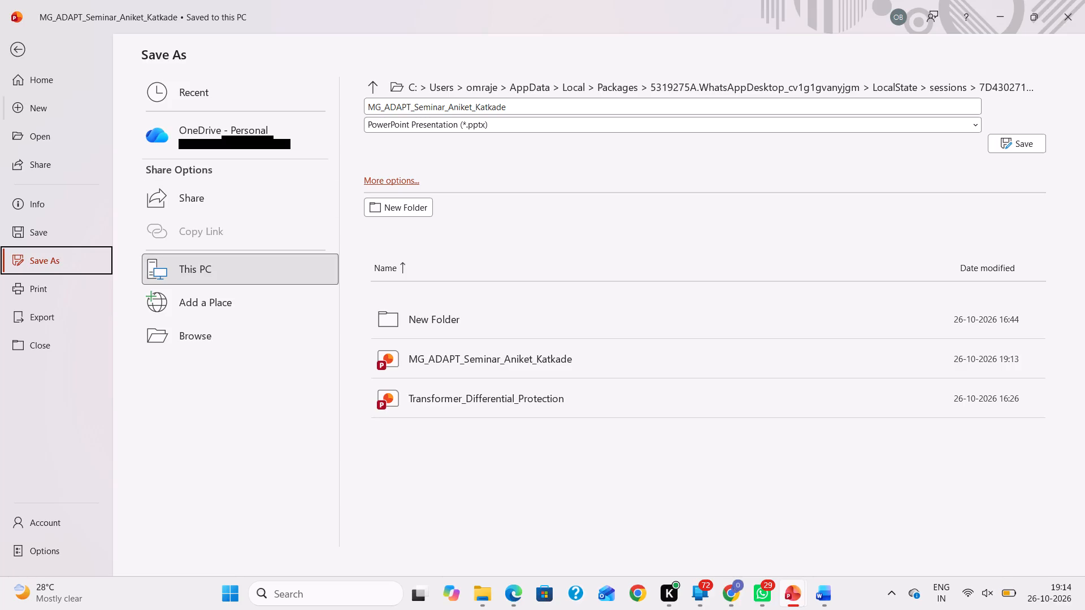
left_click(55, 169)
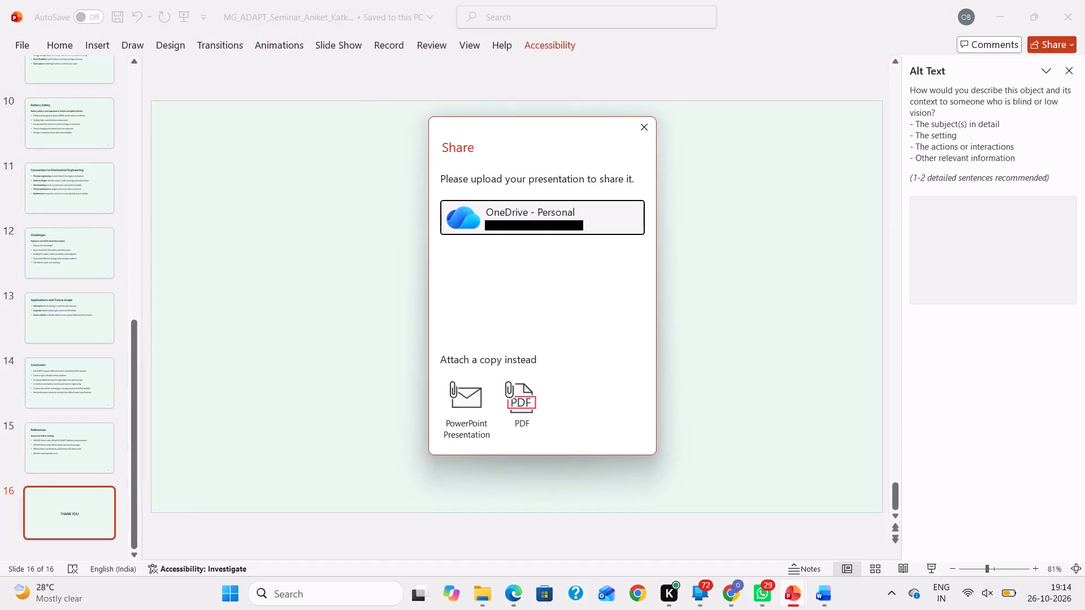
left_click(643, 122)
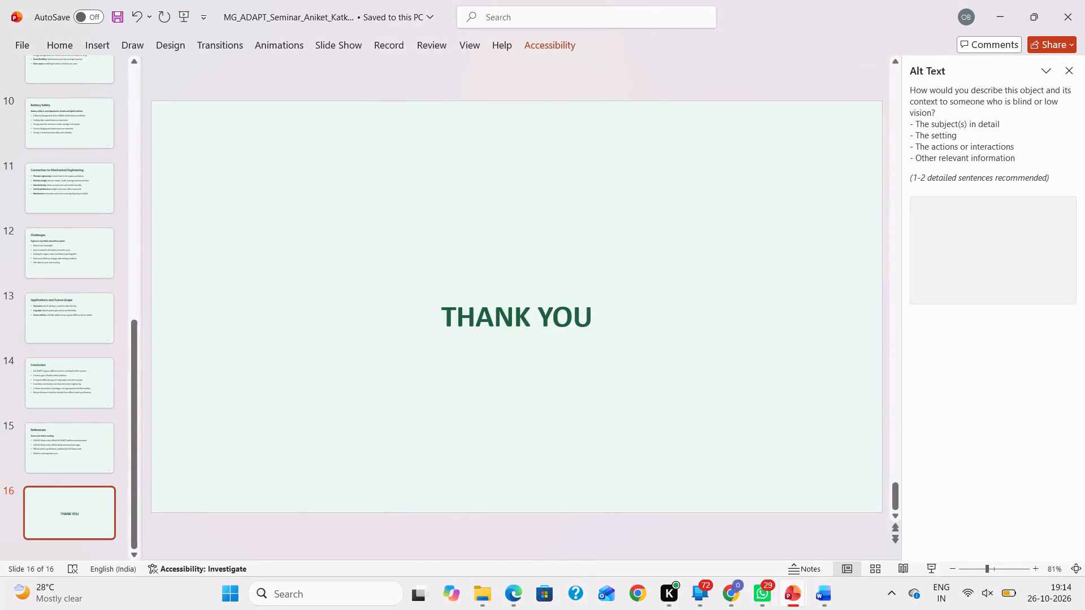
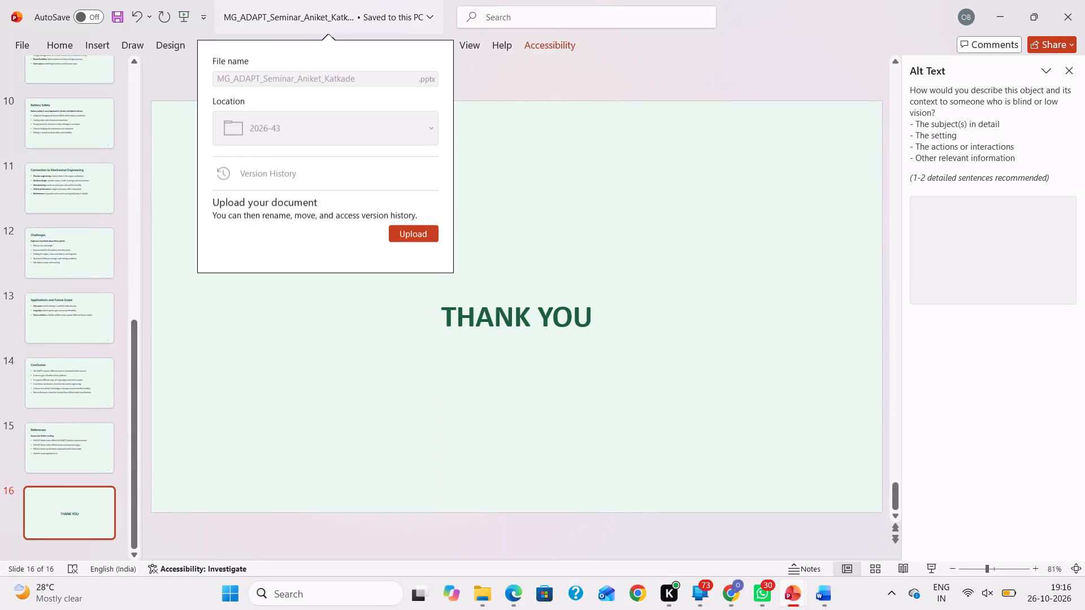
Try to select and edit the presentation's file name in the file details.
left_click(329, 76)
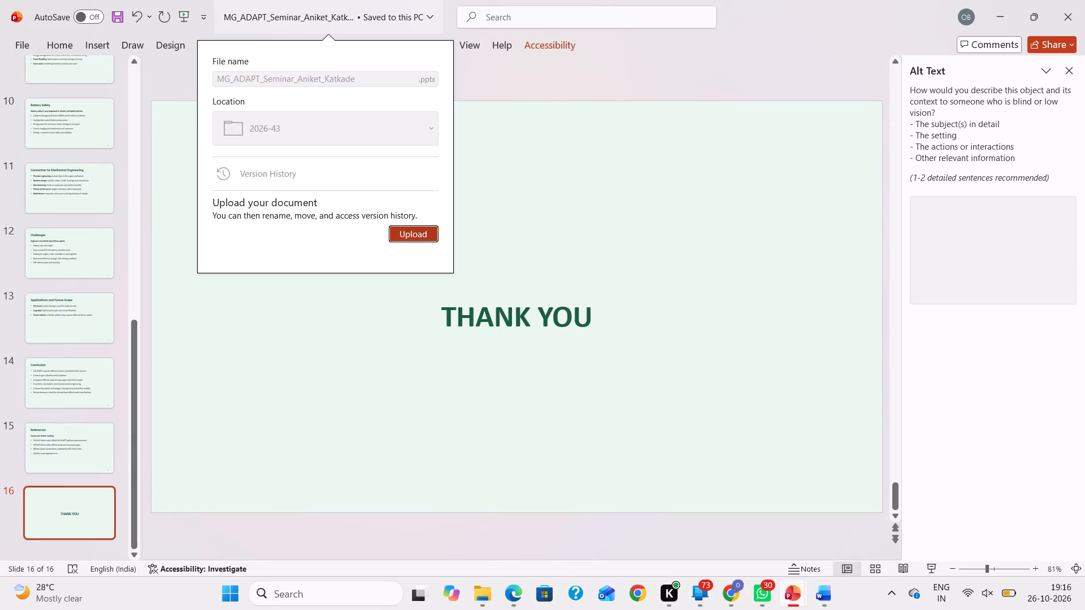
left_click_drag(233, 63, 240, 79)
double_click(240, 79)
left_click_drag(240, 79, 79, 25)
Open the file management page for the seminar presentation.
left_click(25, 43)
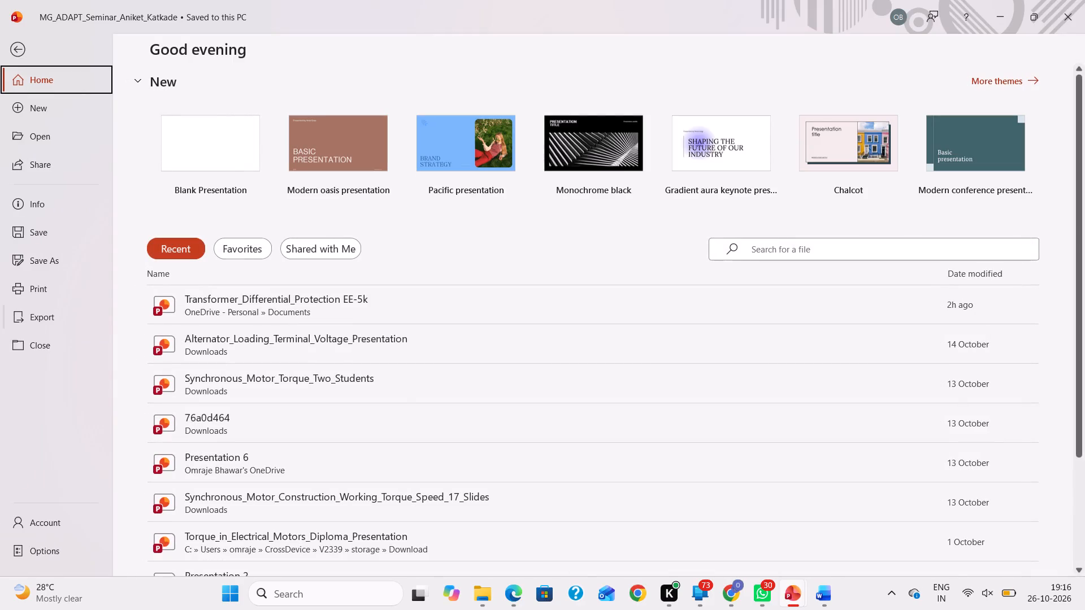
Open the Save As options for the MG ADAPT seminar presentation.
left_click(58, 258)
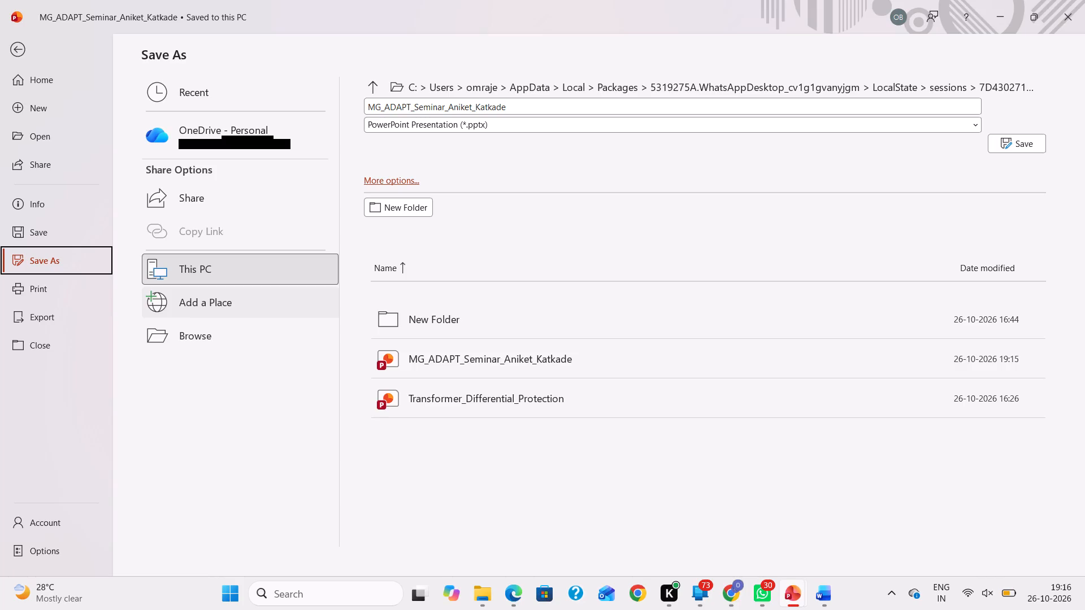
left_click(199, 85)
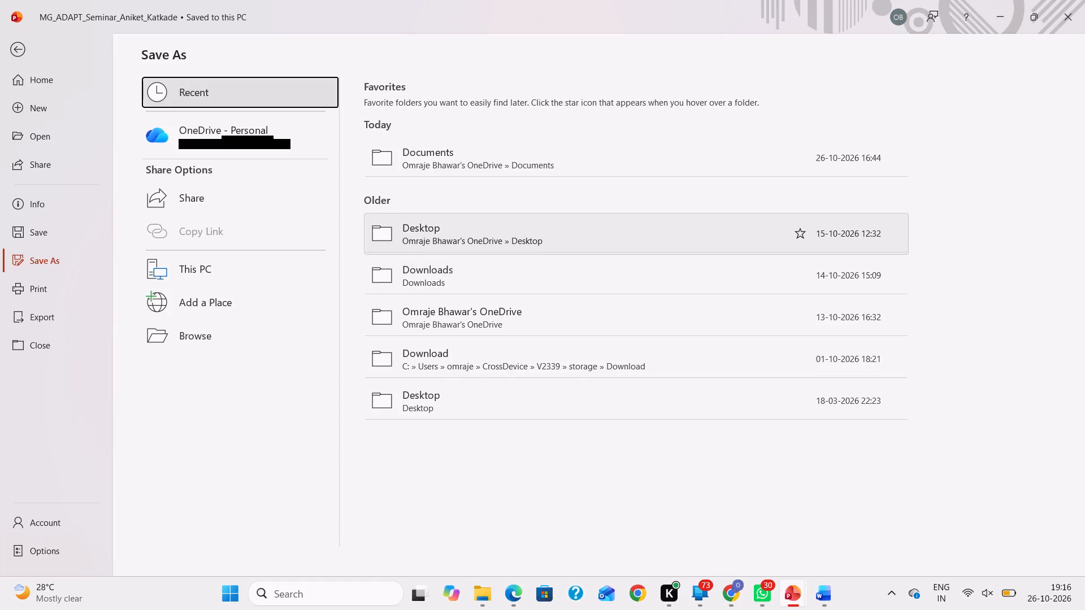
left_click(524, 229)
triple_click(524, 229)
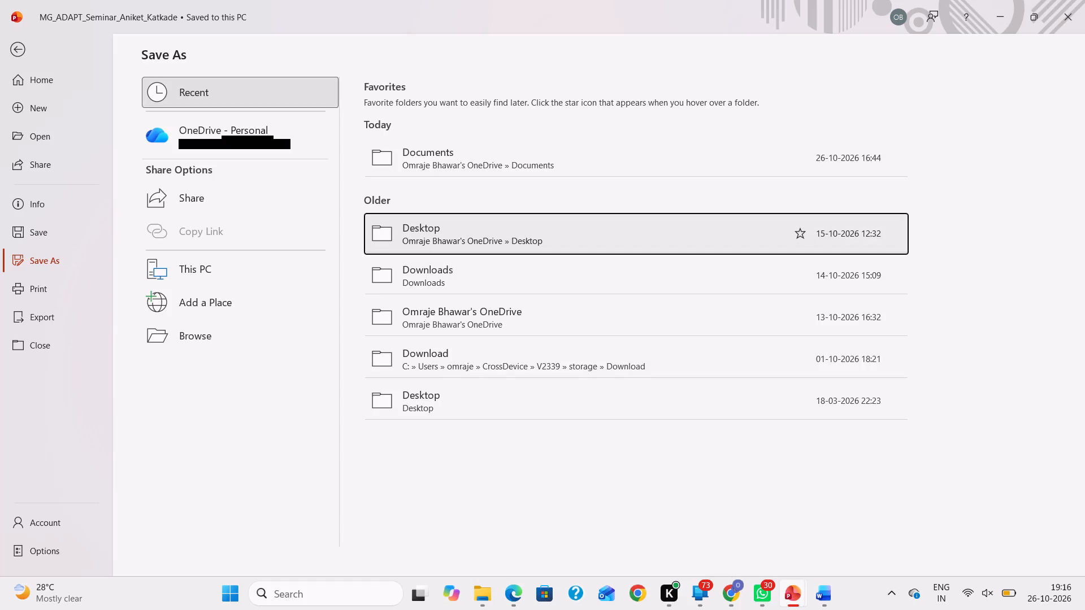
triple_click(524, 229)
left_click(524, 229)
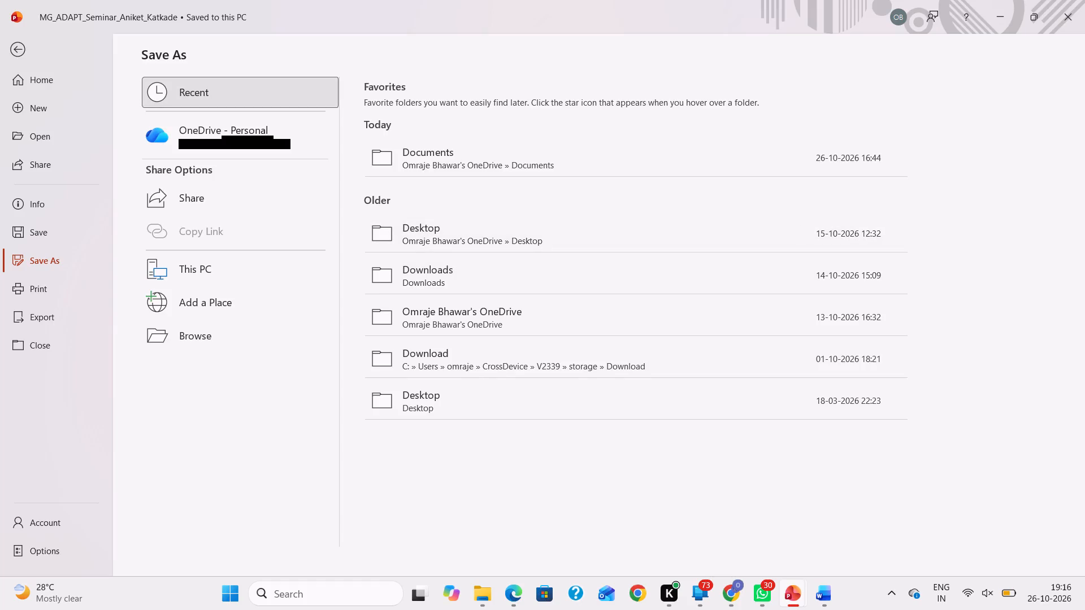